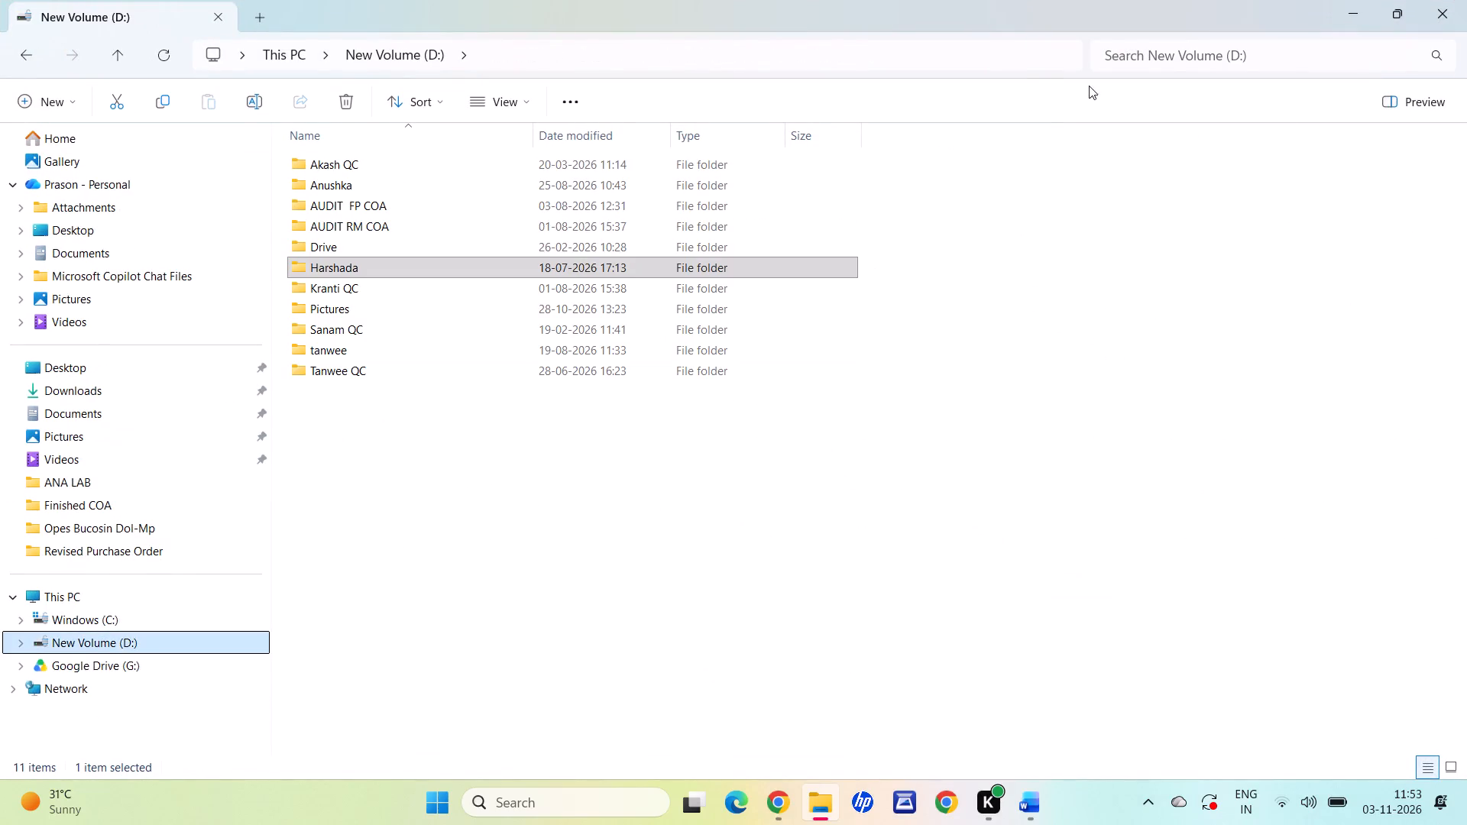
# Search drive D for KRA and open the Analab cover letter format document for Kranti.
pyautogui.click(1307, 56)
pyautogui.write('KRA')
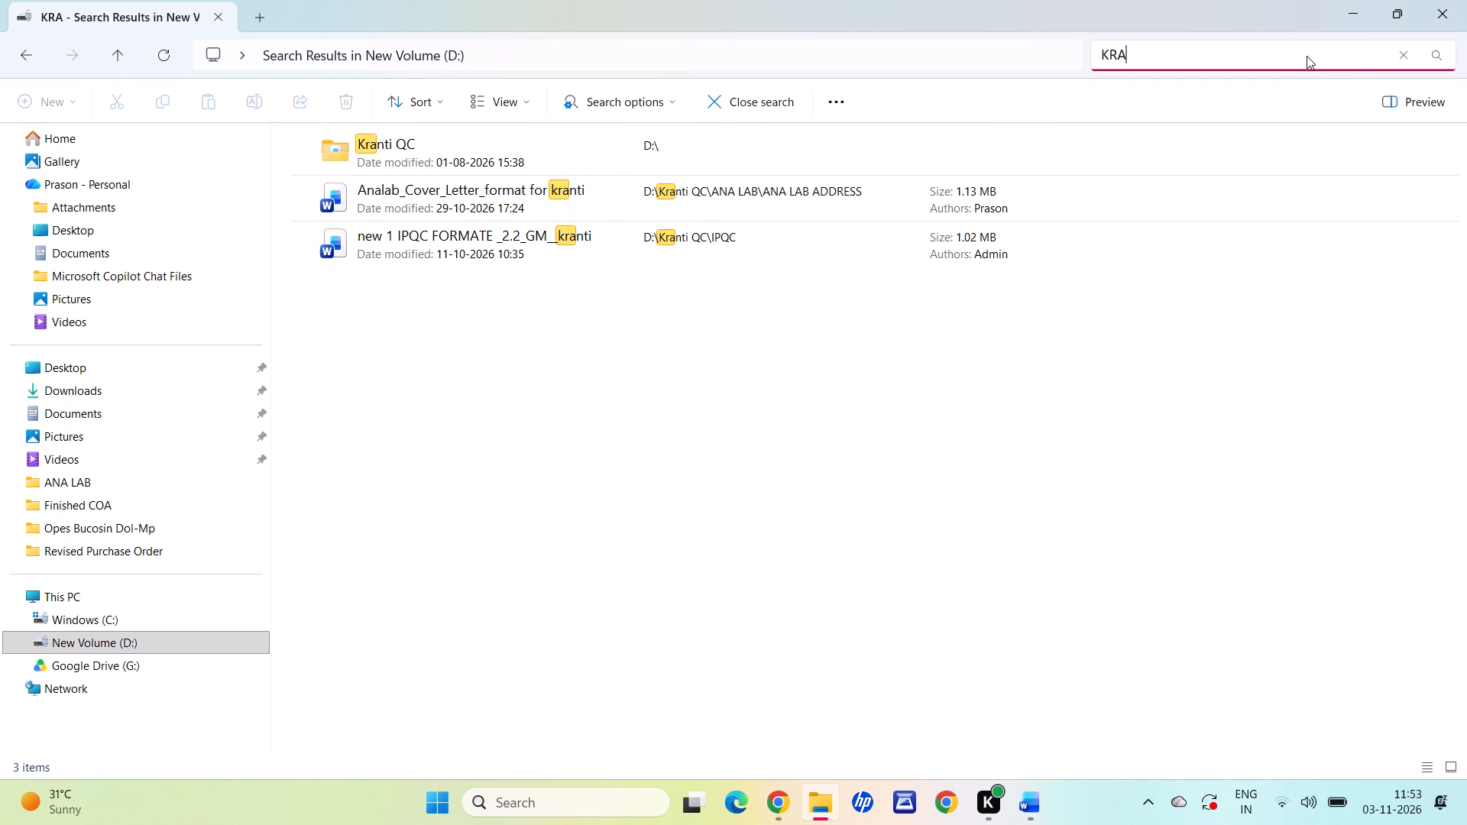
pyautogui.doubleClick(1039, 175)
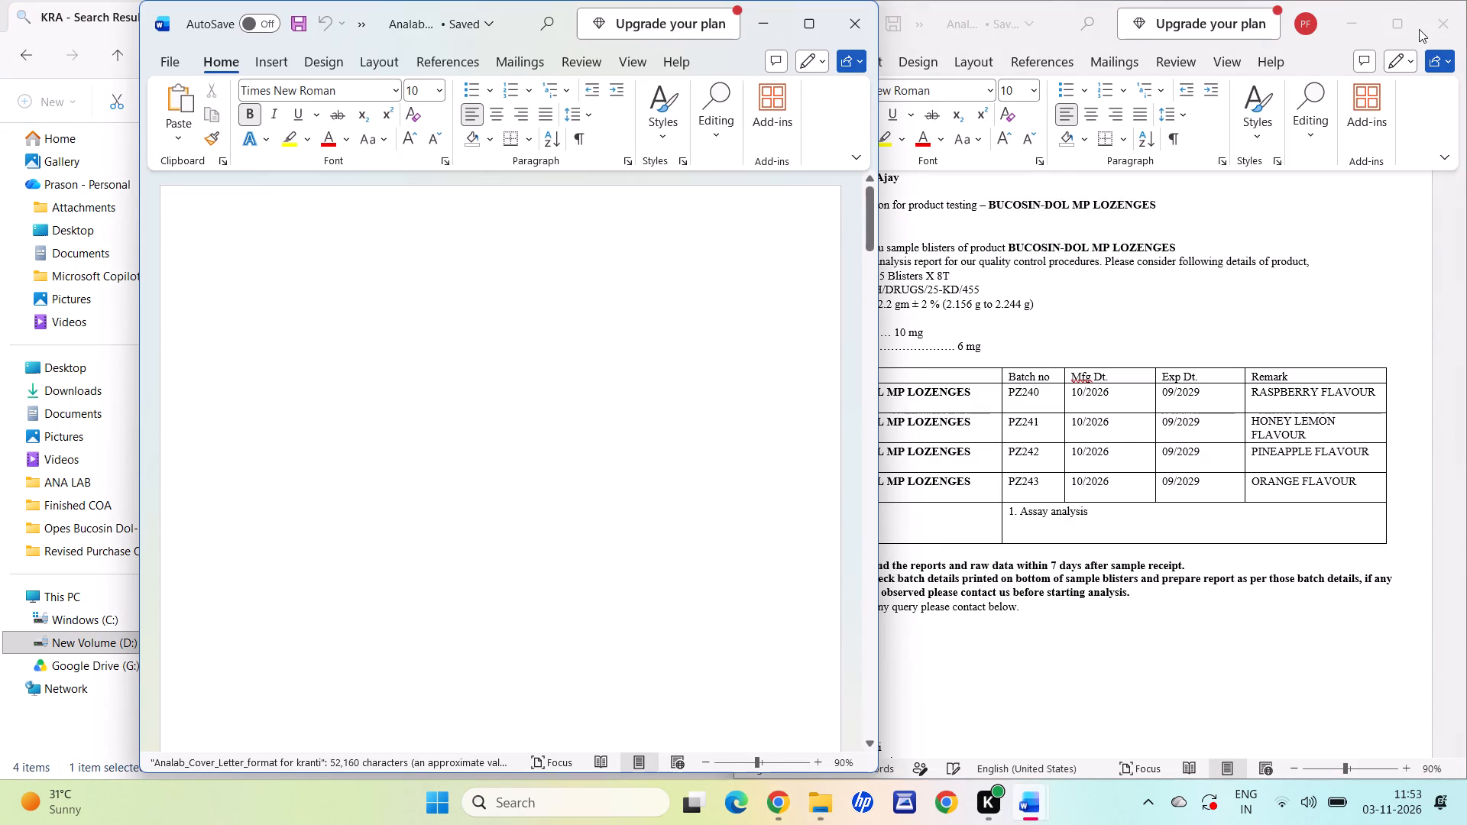
# Switch to the Analab_Cover_Letter_format document and look through its product testing letters for a suitable earlier one.
pyautogui.click(1412, 28)
pyautogui.scroll(7, 809, 360)
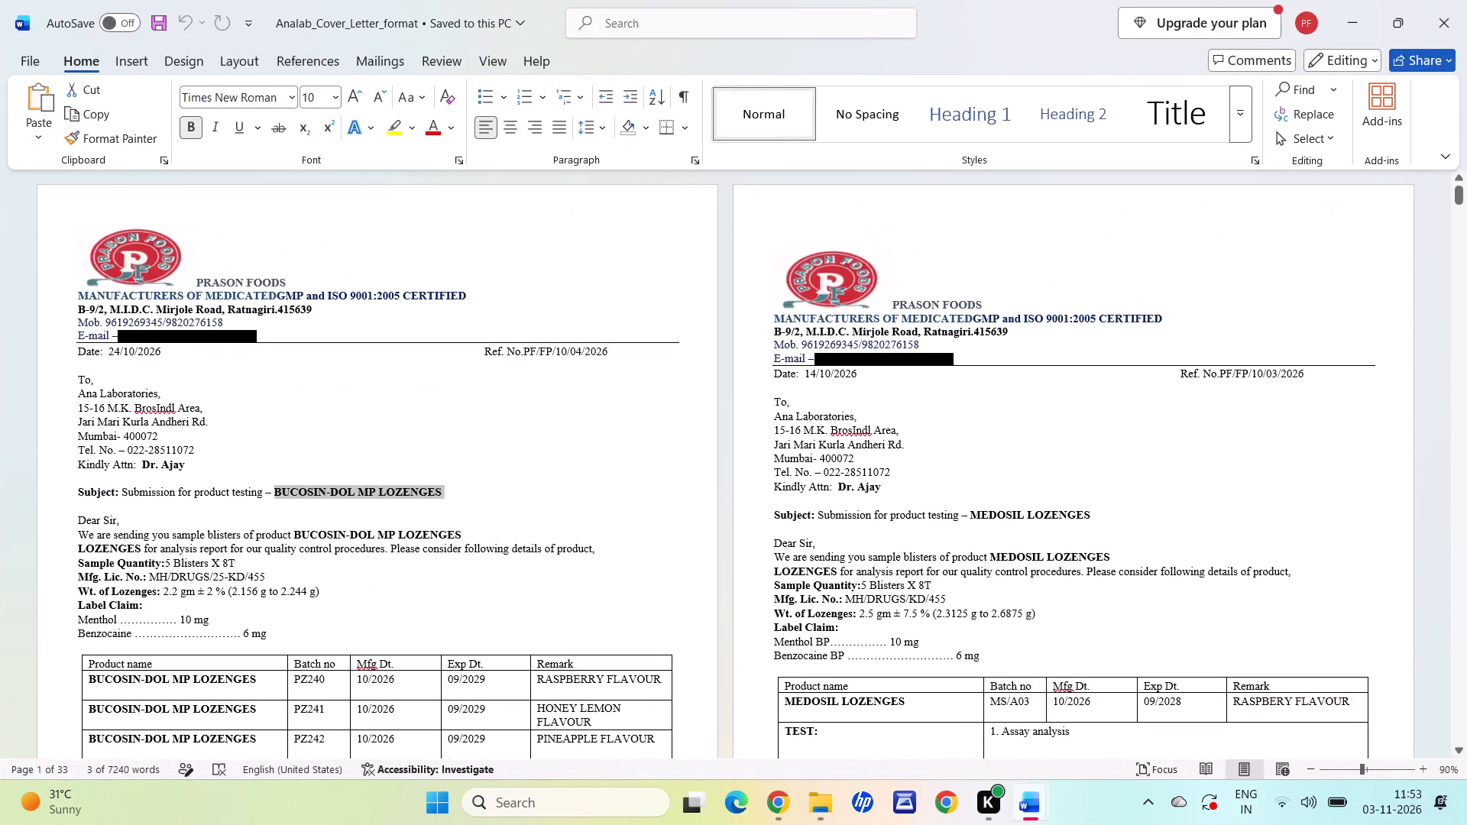
pyautogui.click(352, 520)
pyautogui.scroll(-5, 352, 520)
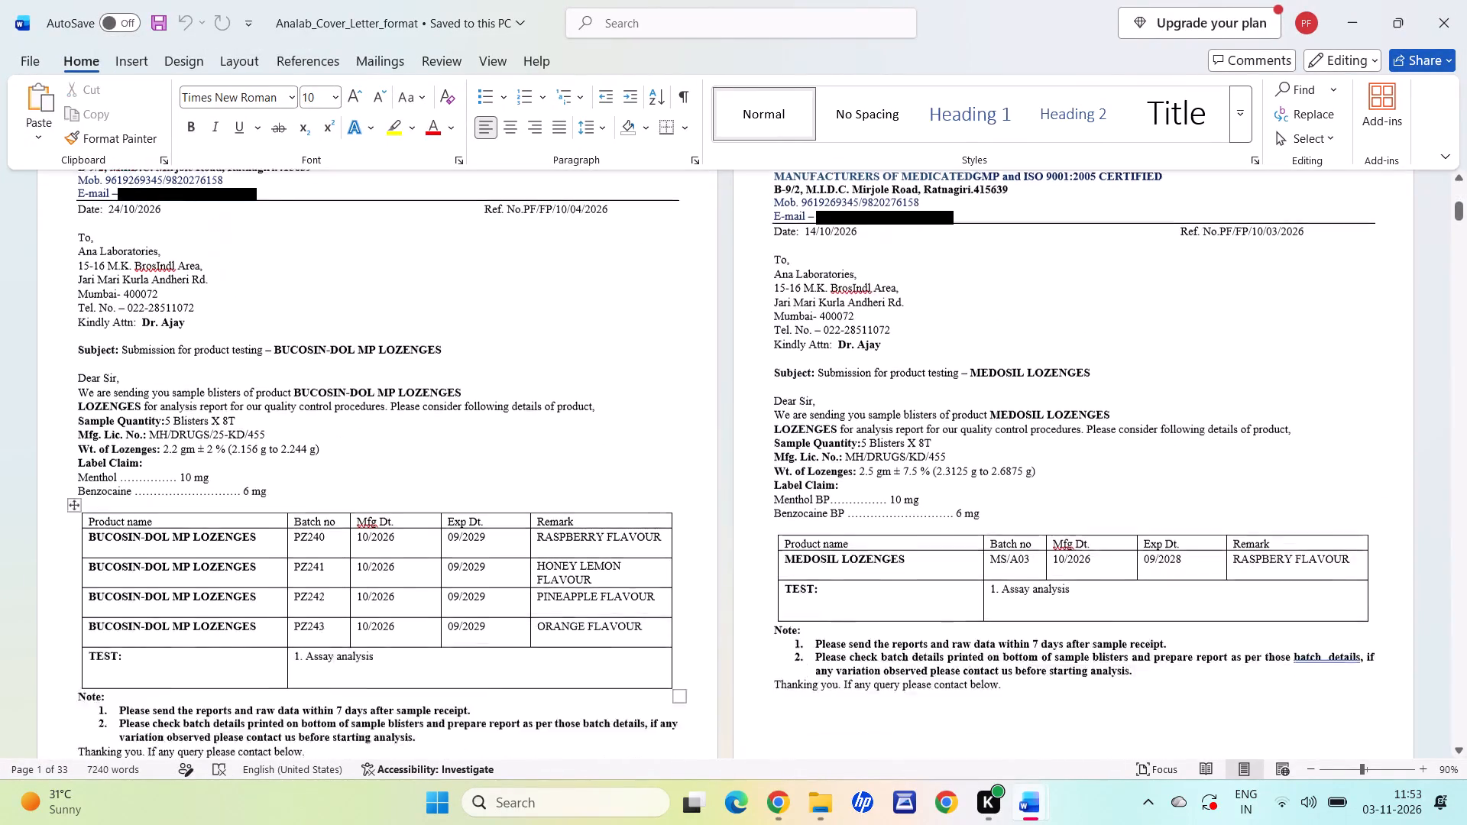
pyautogui.scroll(4, 352, 520)
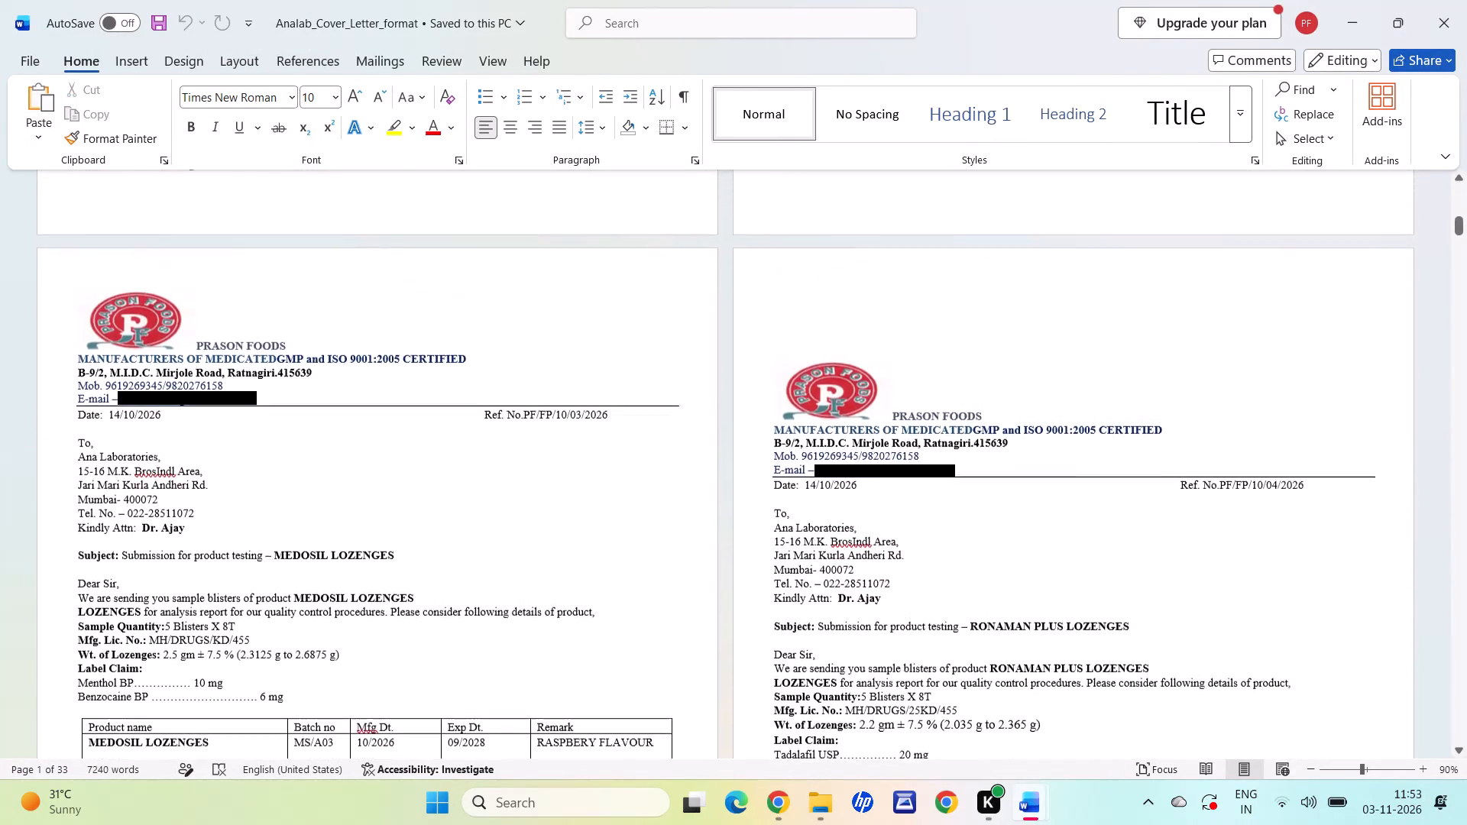
pyautogui.scroll(4, 352, 520)
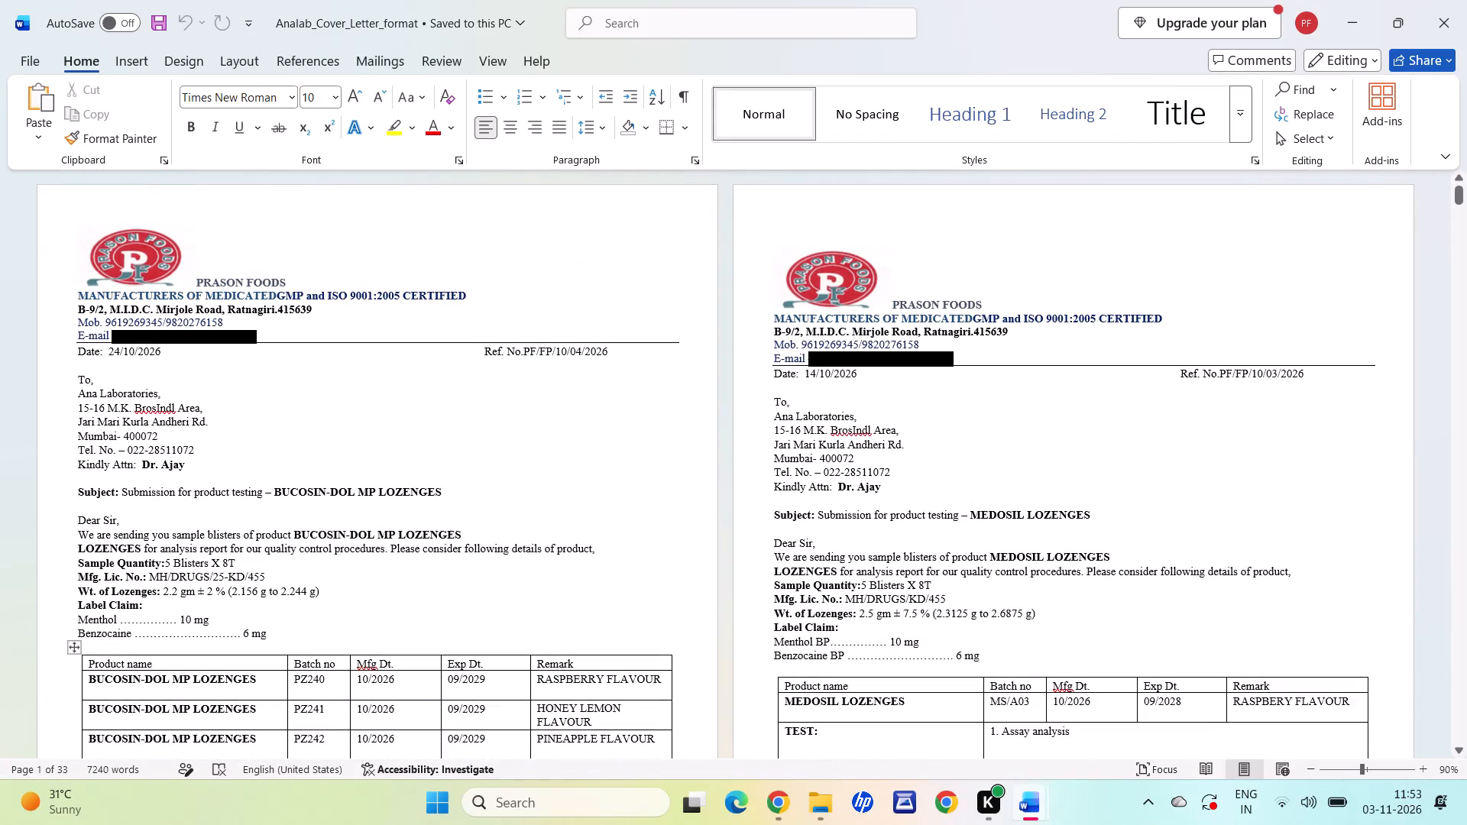
pyautogui.scroll(-1, 730, 643)
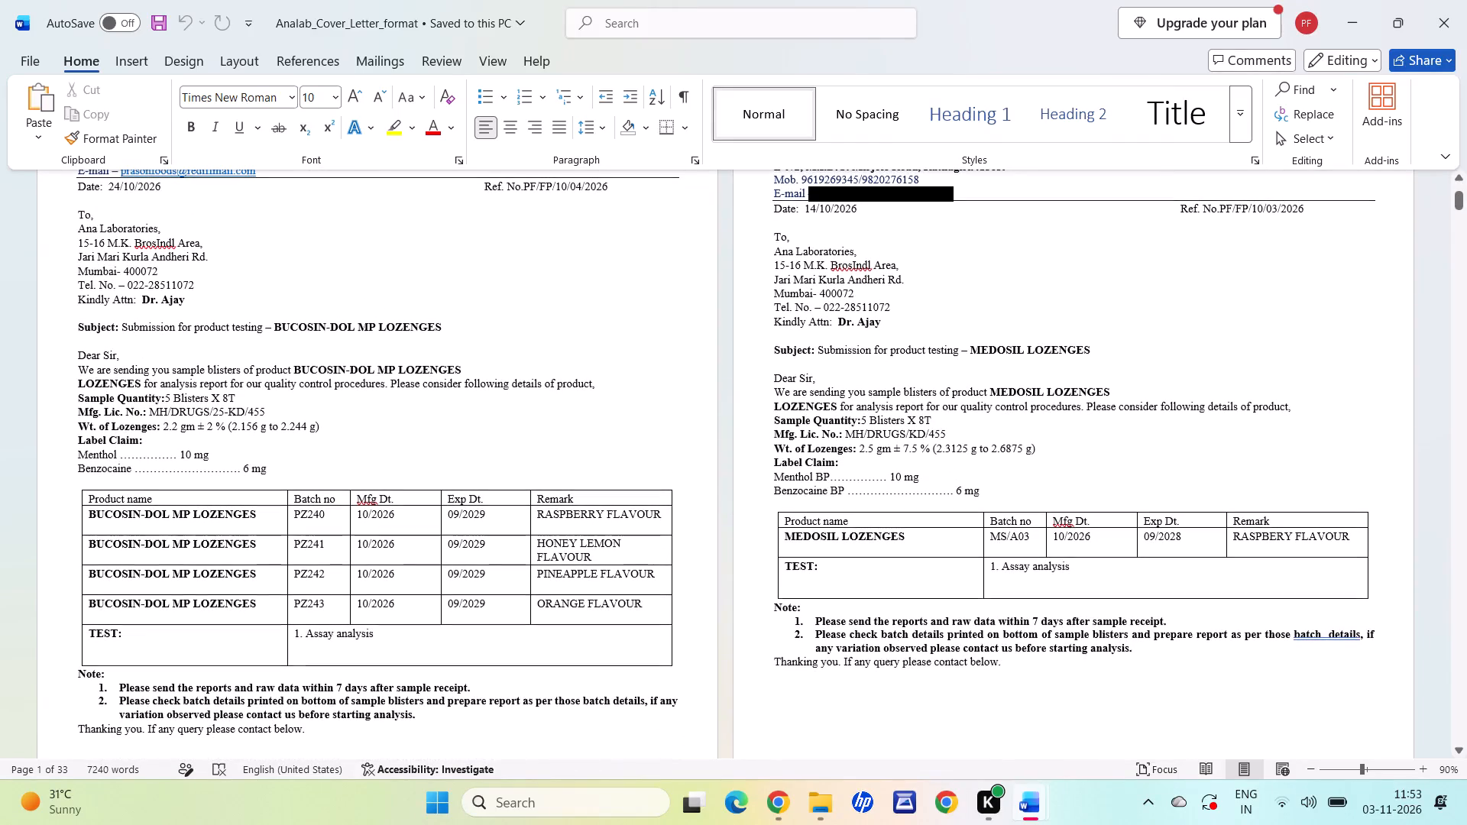
pyautogui.scroll(-5, 730, 643)
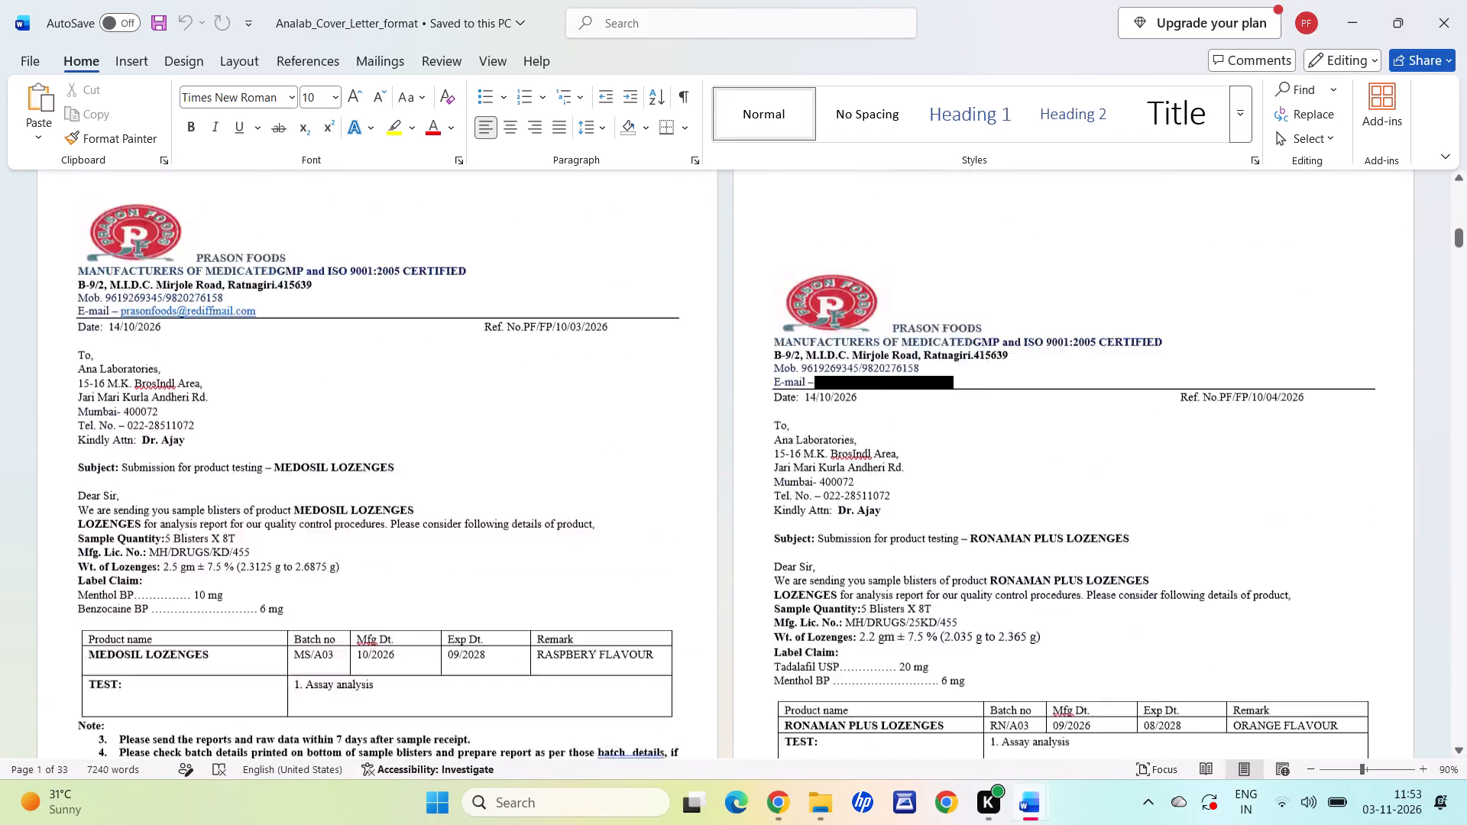
pyautogui.scroll(-9, 730, 643)
pyautogui.scroll(-20, 730, 643)
pyautogui.scroll(-16, 730, 643)
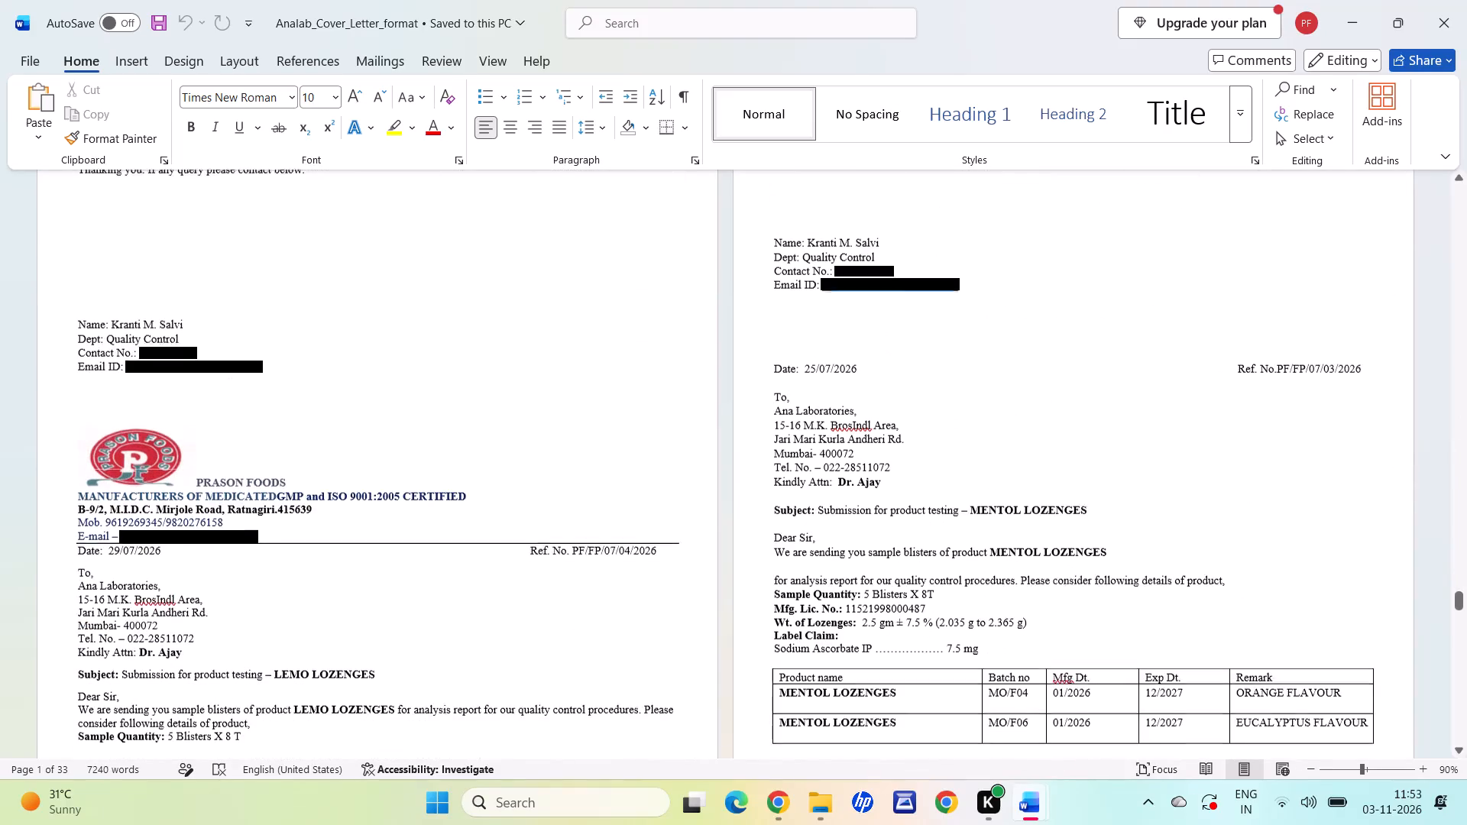
pyautogui.scroll(-1, 730, 643)
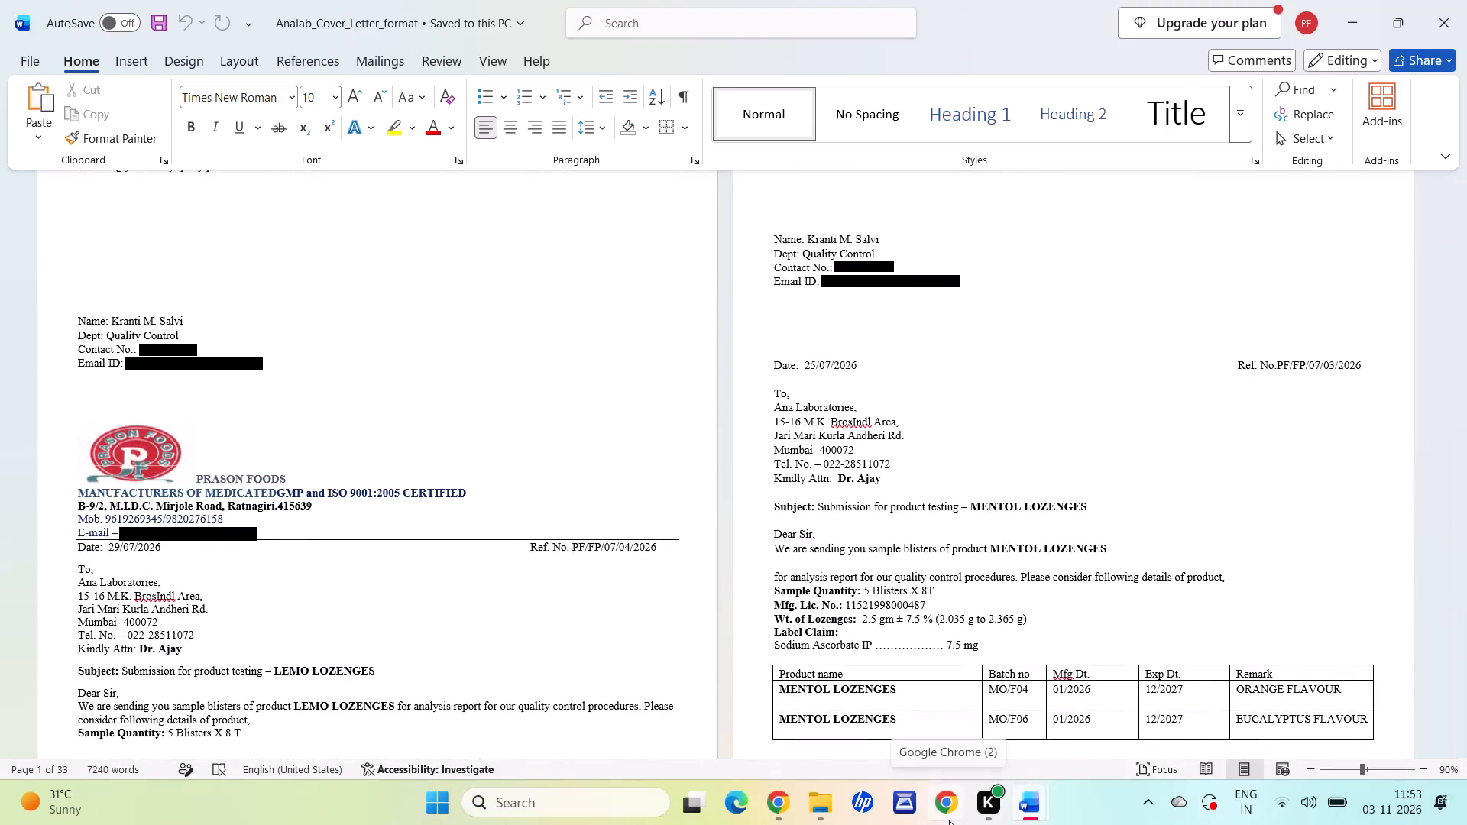
# Search the document for KH and go to the subject line of the Khaansmat Lozenges letter.
pyautogui.hotkey('ctrl', 'f')
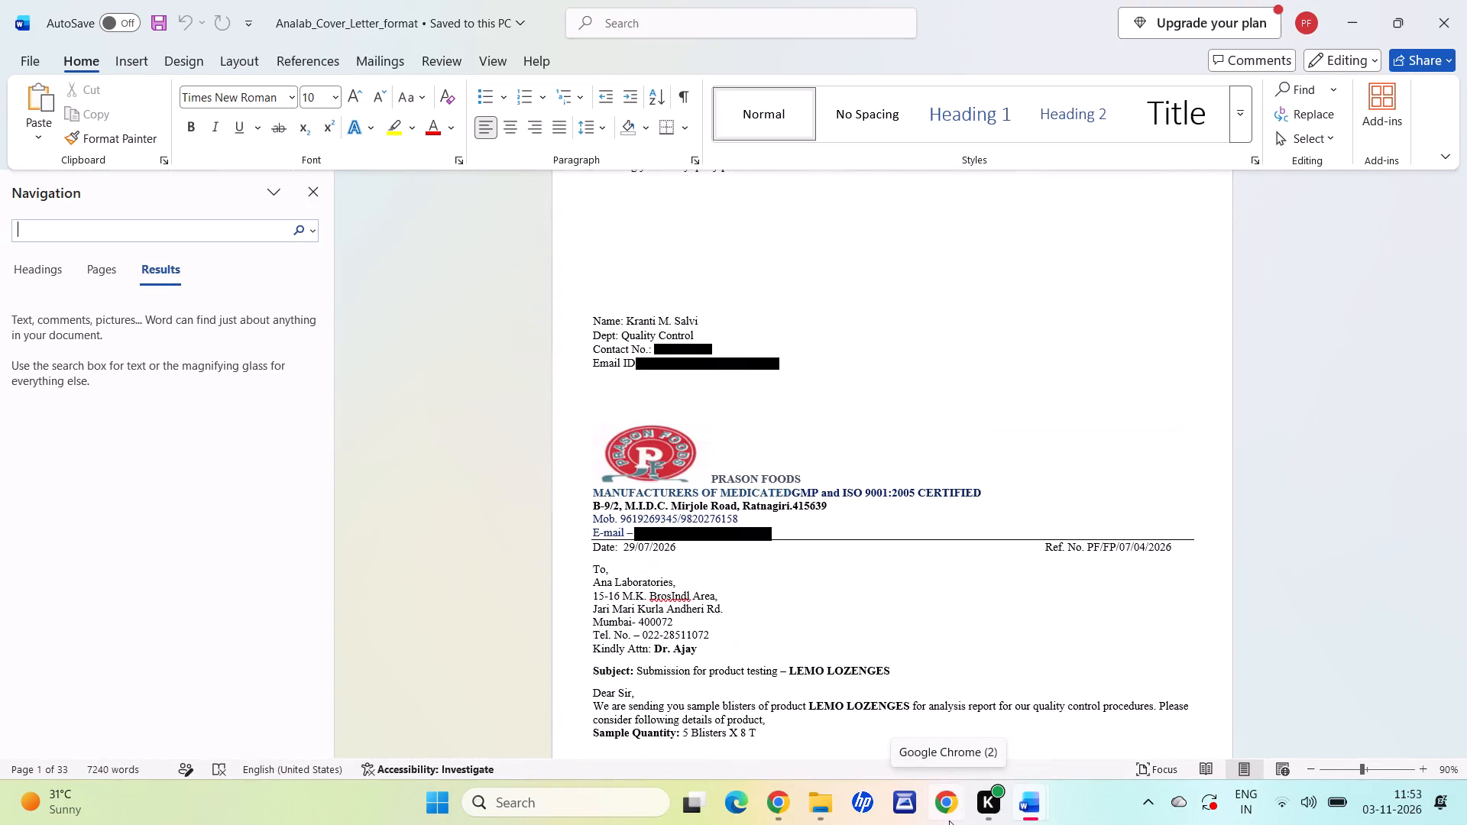
pyautogui.write('LKJ')
pyautogui.press('BackSpace')
pyautogui.press('BackSpace')
pyautogui.press('BackSpace')
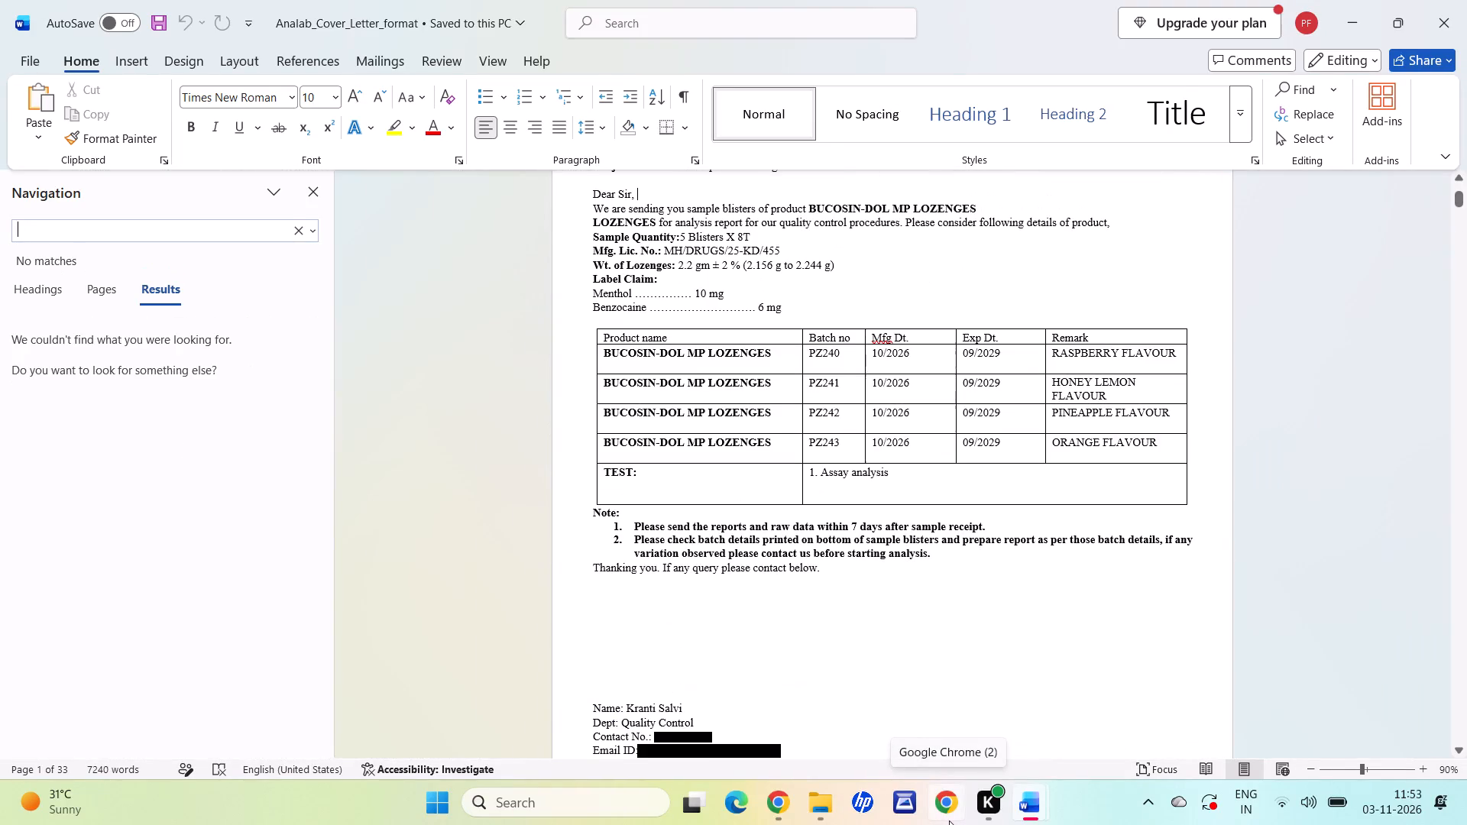
pyautogui.write('KH')
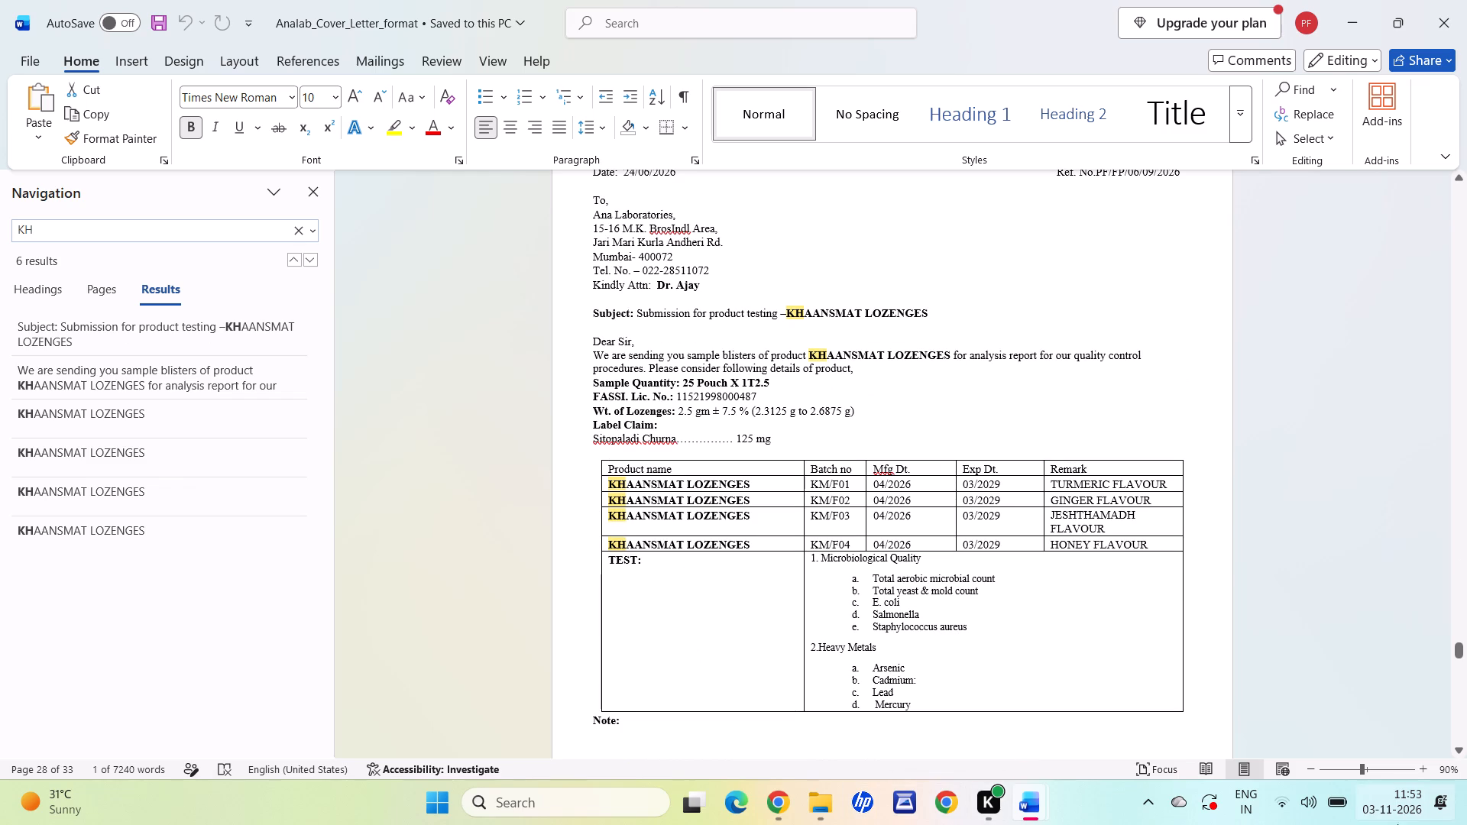
pyautogui.click(230, 325)
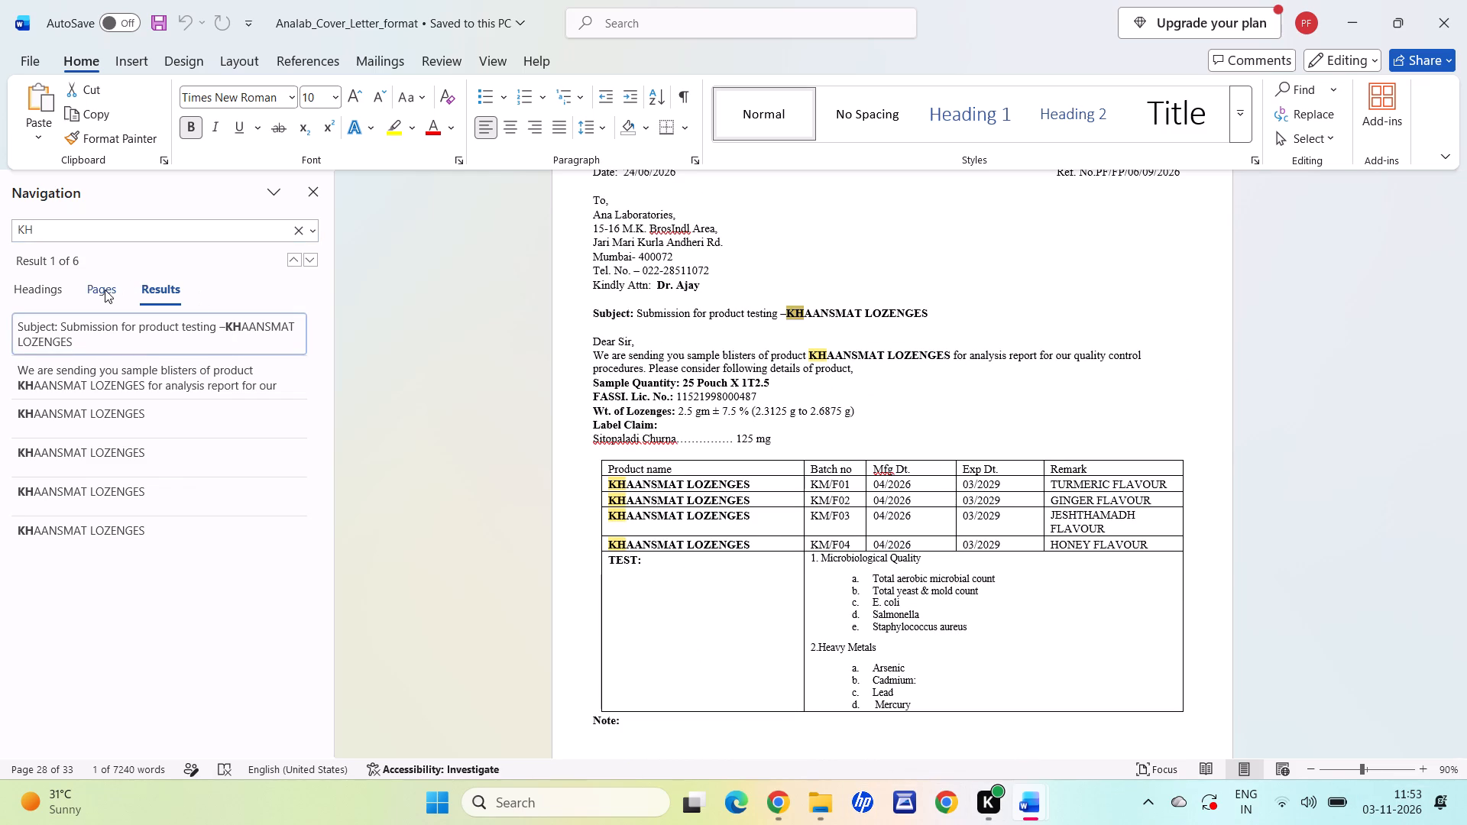
# Examine the Khaansmat Lozenges letter's batch table, tests and notes around page 28, and close the search results.
pyautogui.click(105, 290)
pyautogui.click(876, 558)
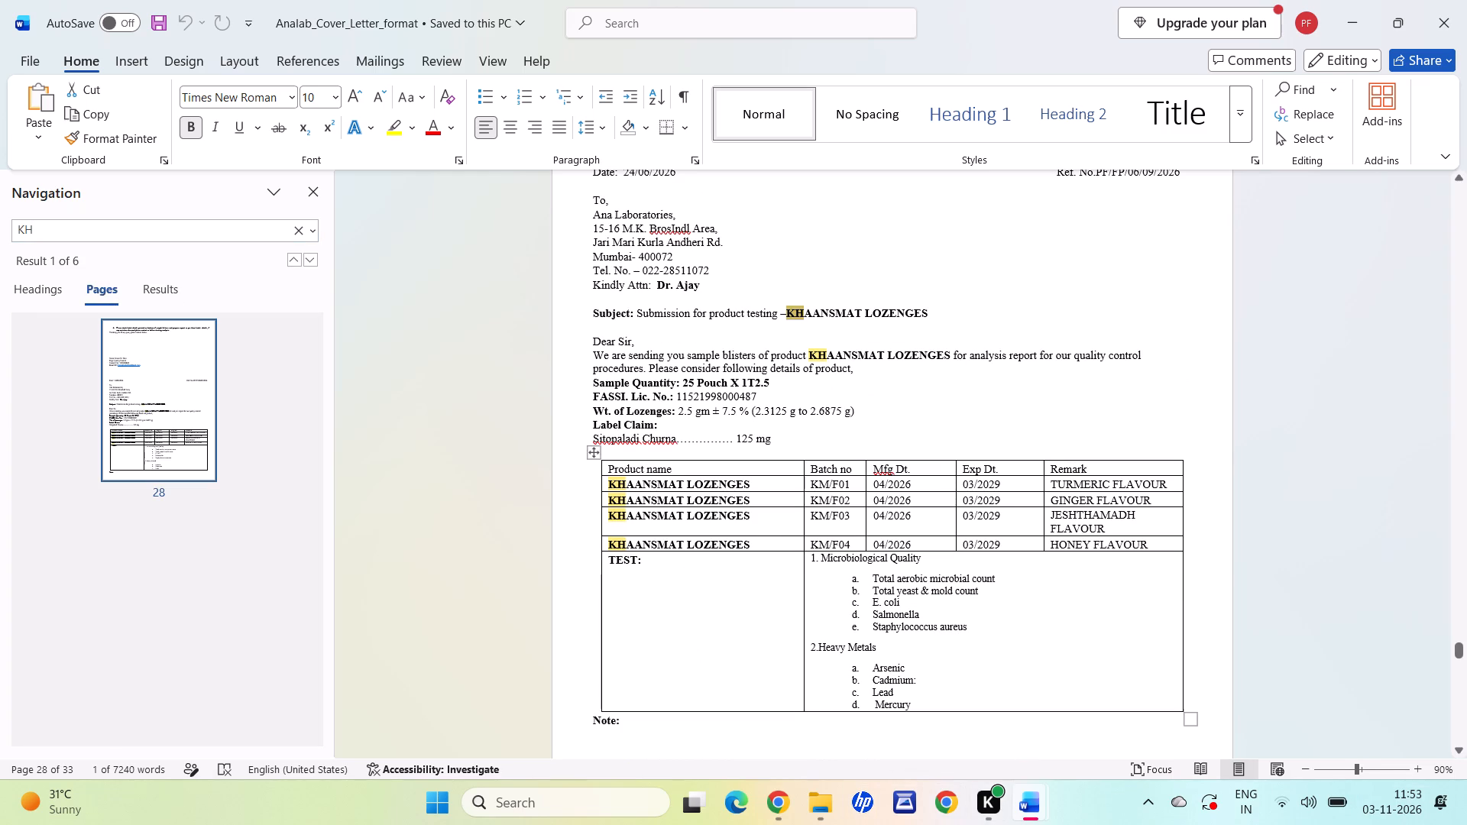
pyautogui.hscroll(1, 876, 558)
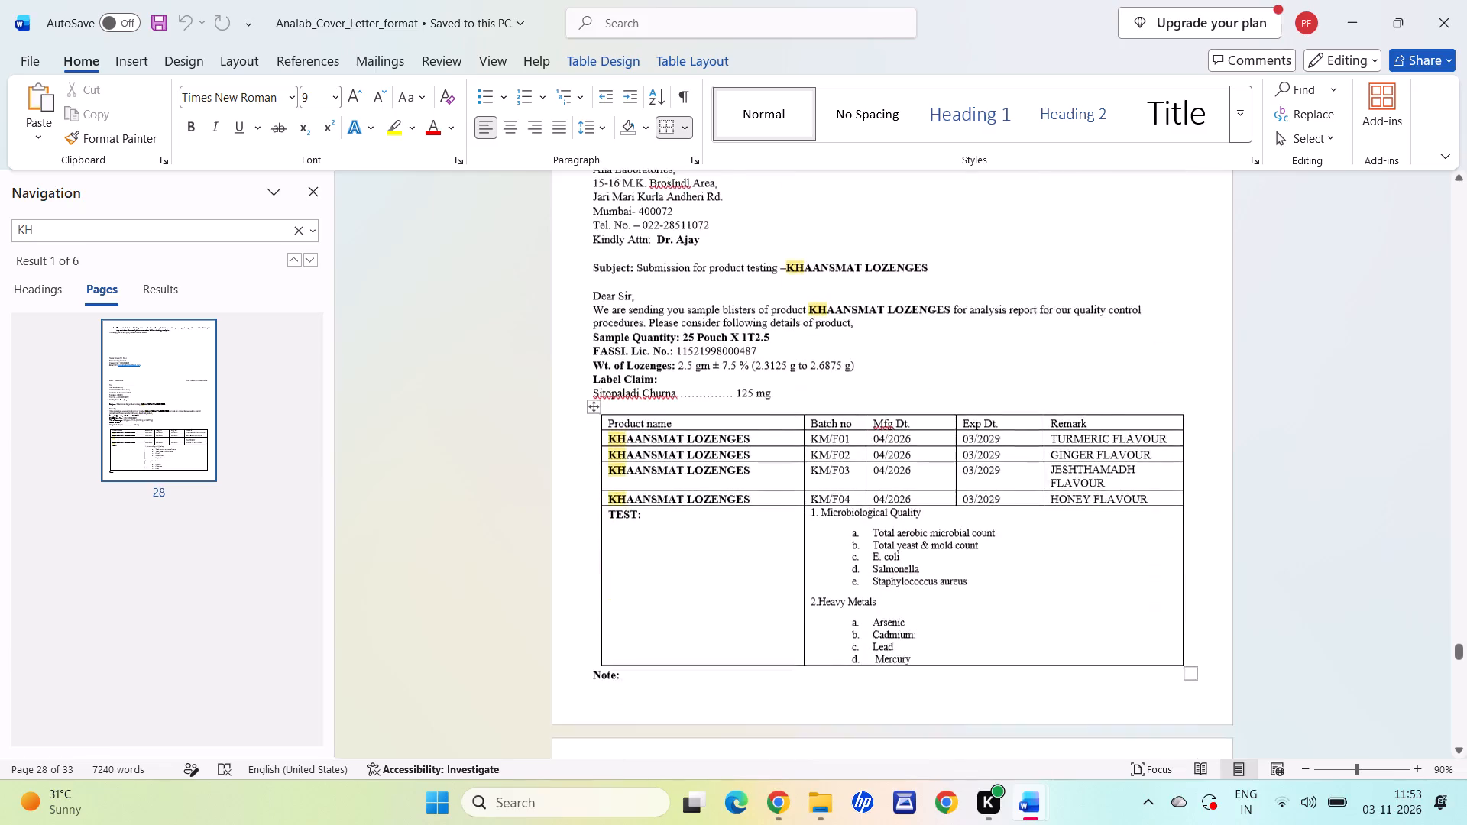
pyautogui.hscroll(1, 876, 558)
pyautogui.scroll(1, 876, 558)
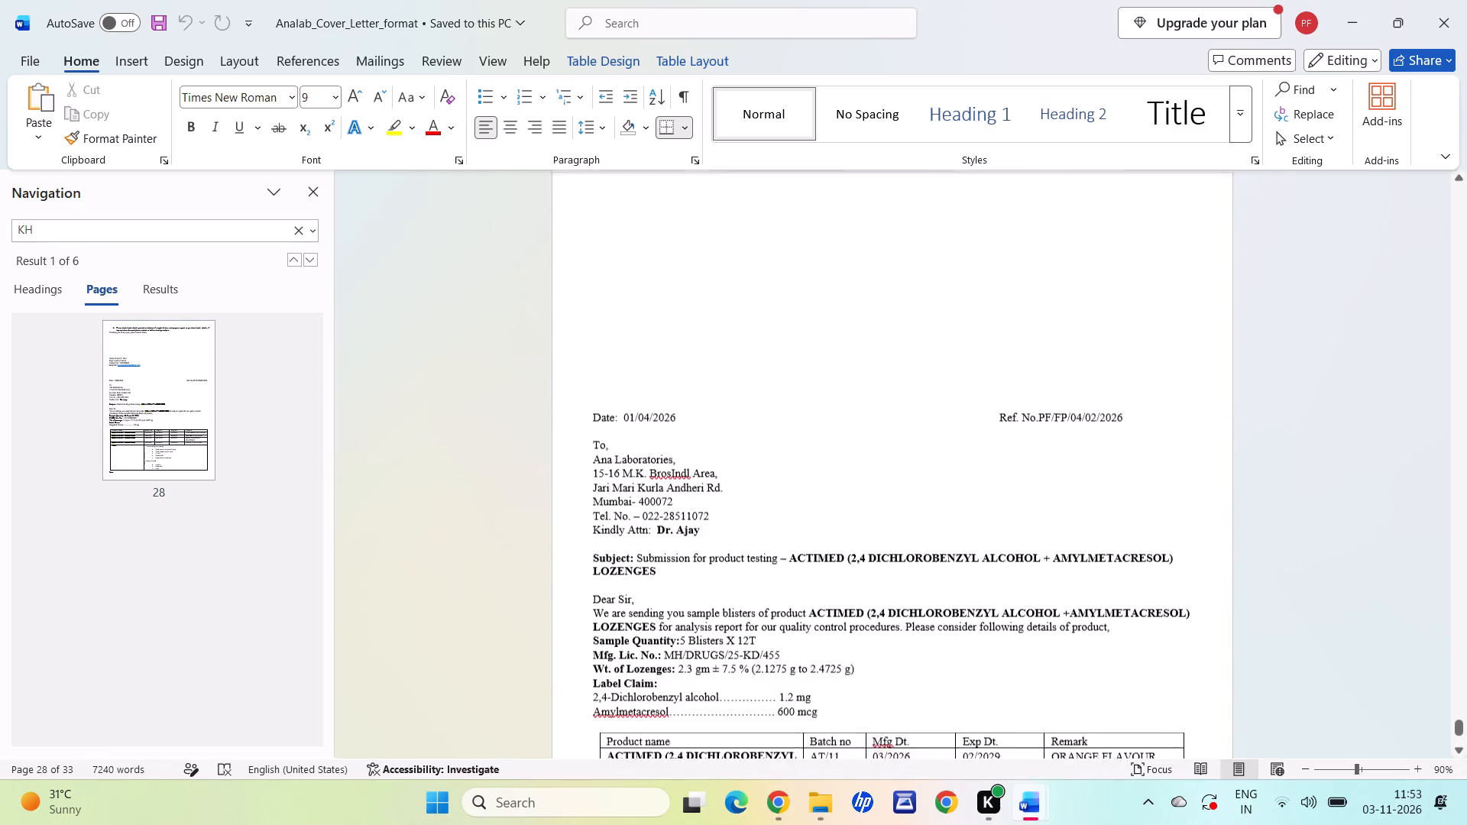
pyautogui.doubleClick(131, 402)
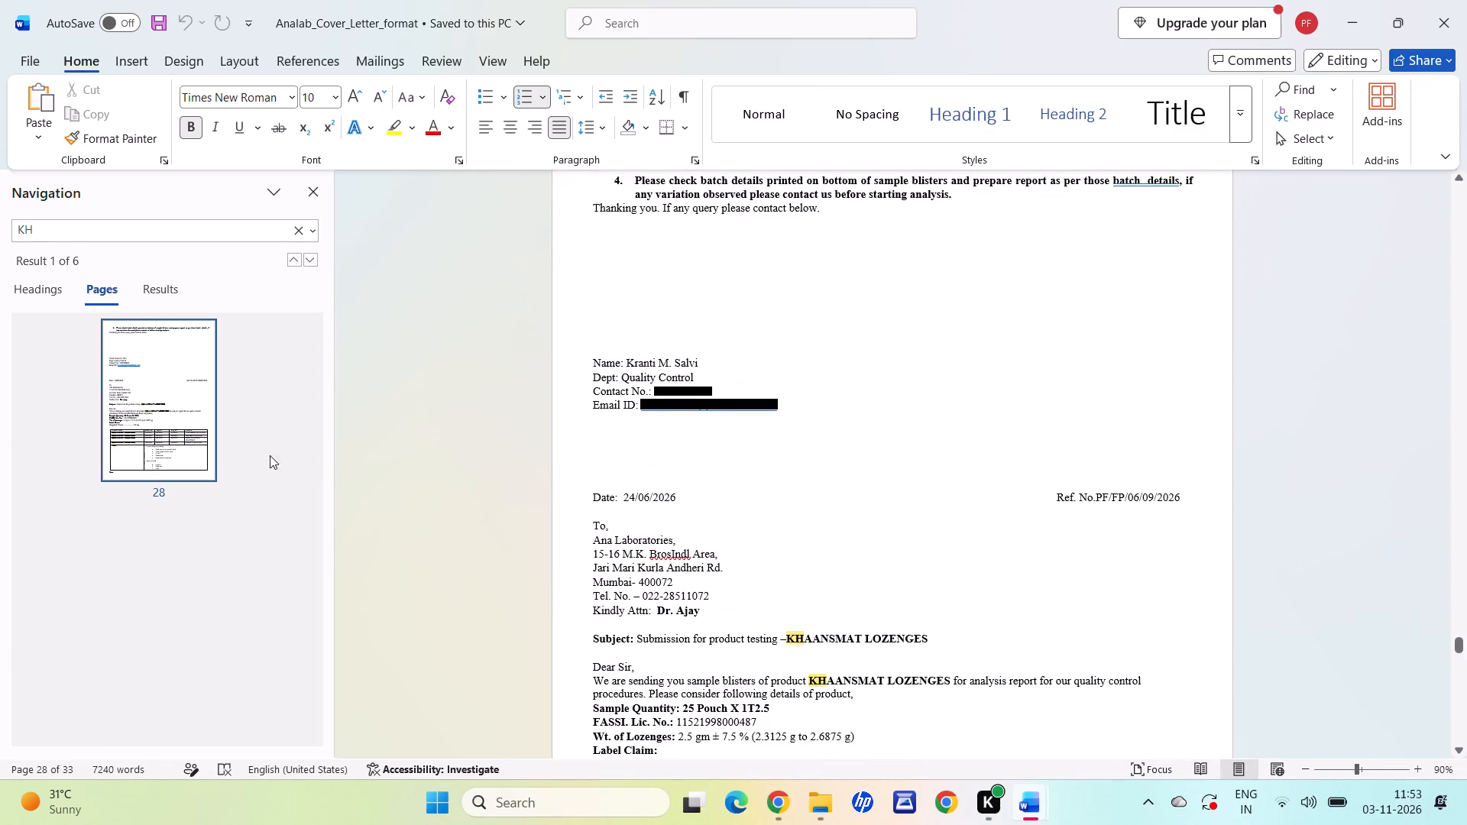
pyautogui.scroll(2, 859, 637)
pyautogui.scroll(-1, 859, 637)
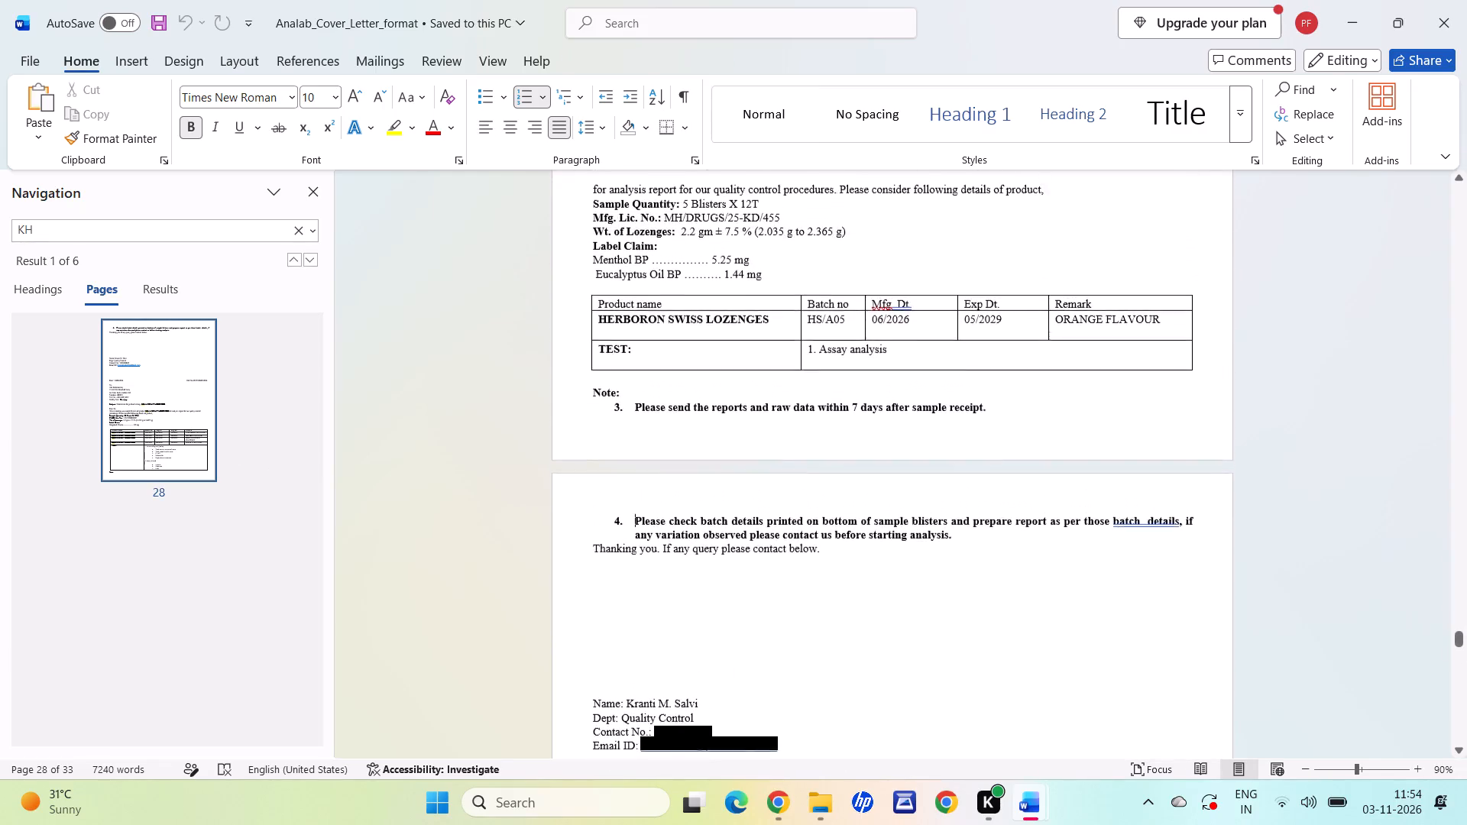
pyautogui.scroll(-2, 859, 637)
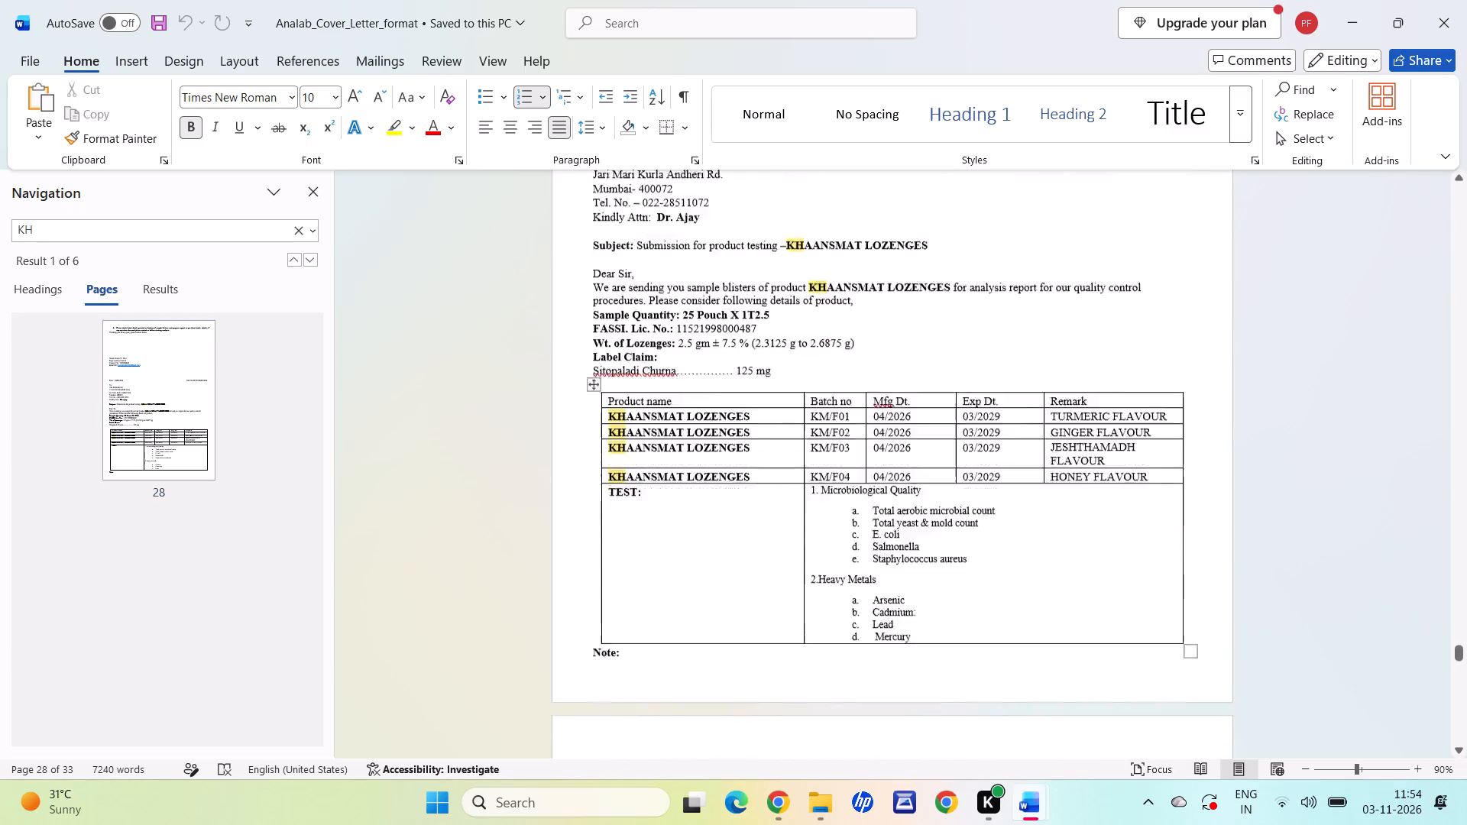
pyautogui.scroll(-1, 859, 637)
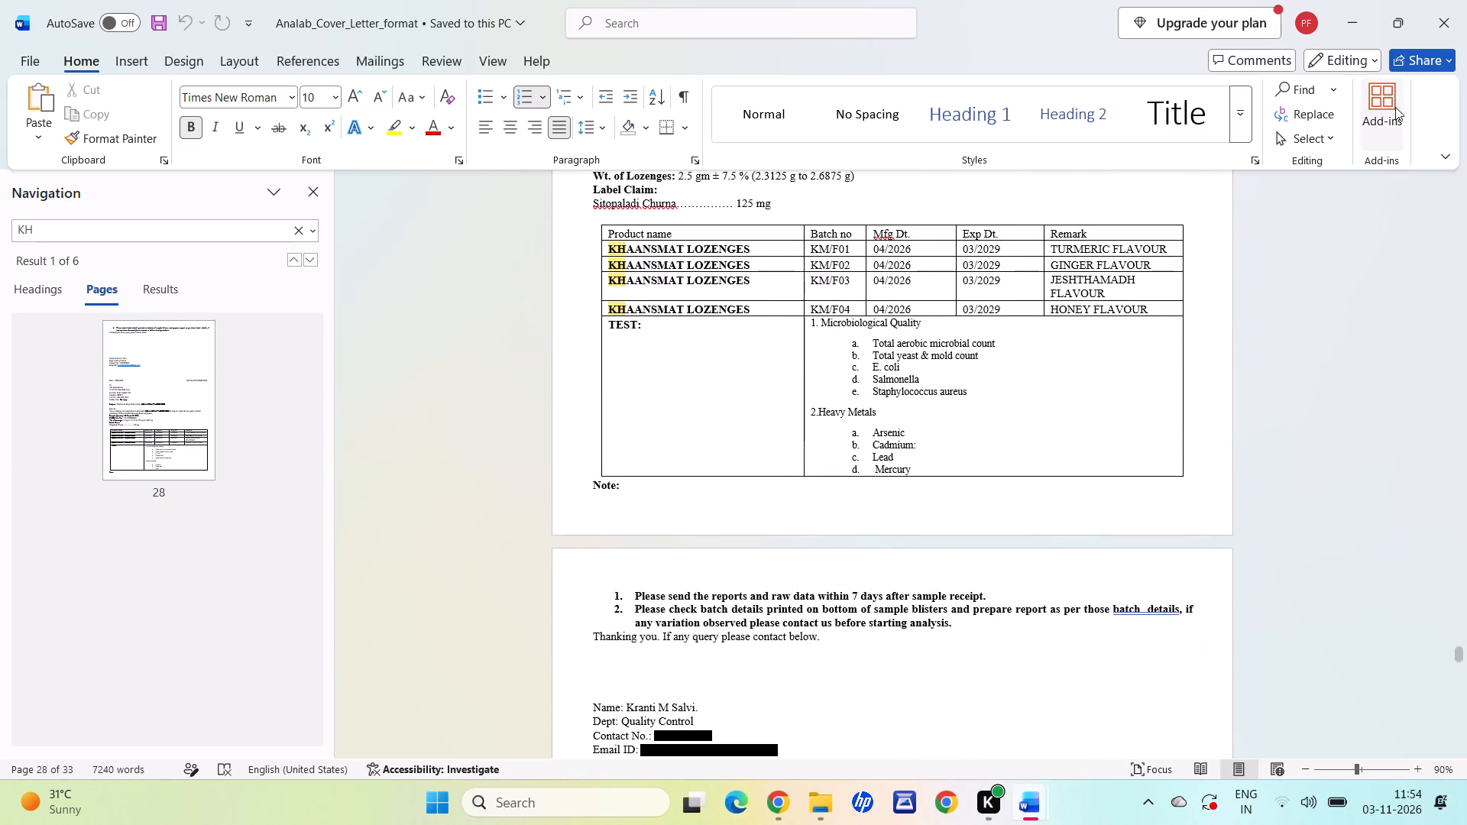
pyautogui.click(1394, 24)
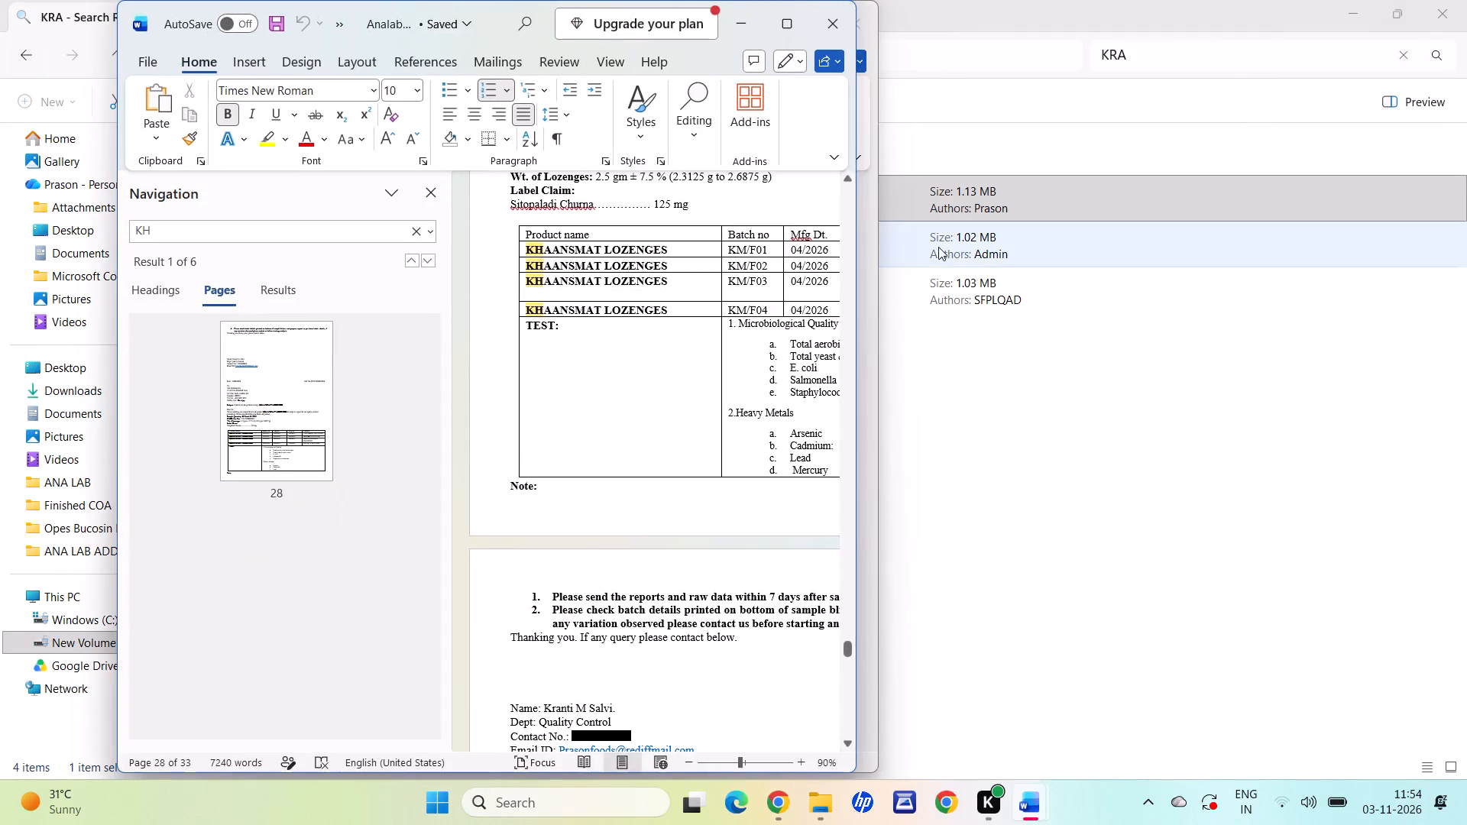
pyautogui.click(785, 24)
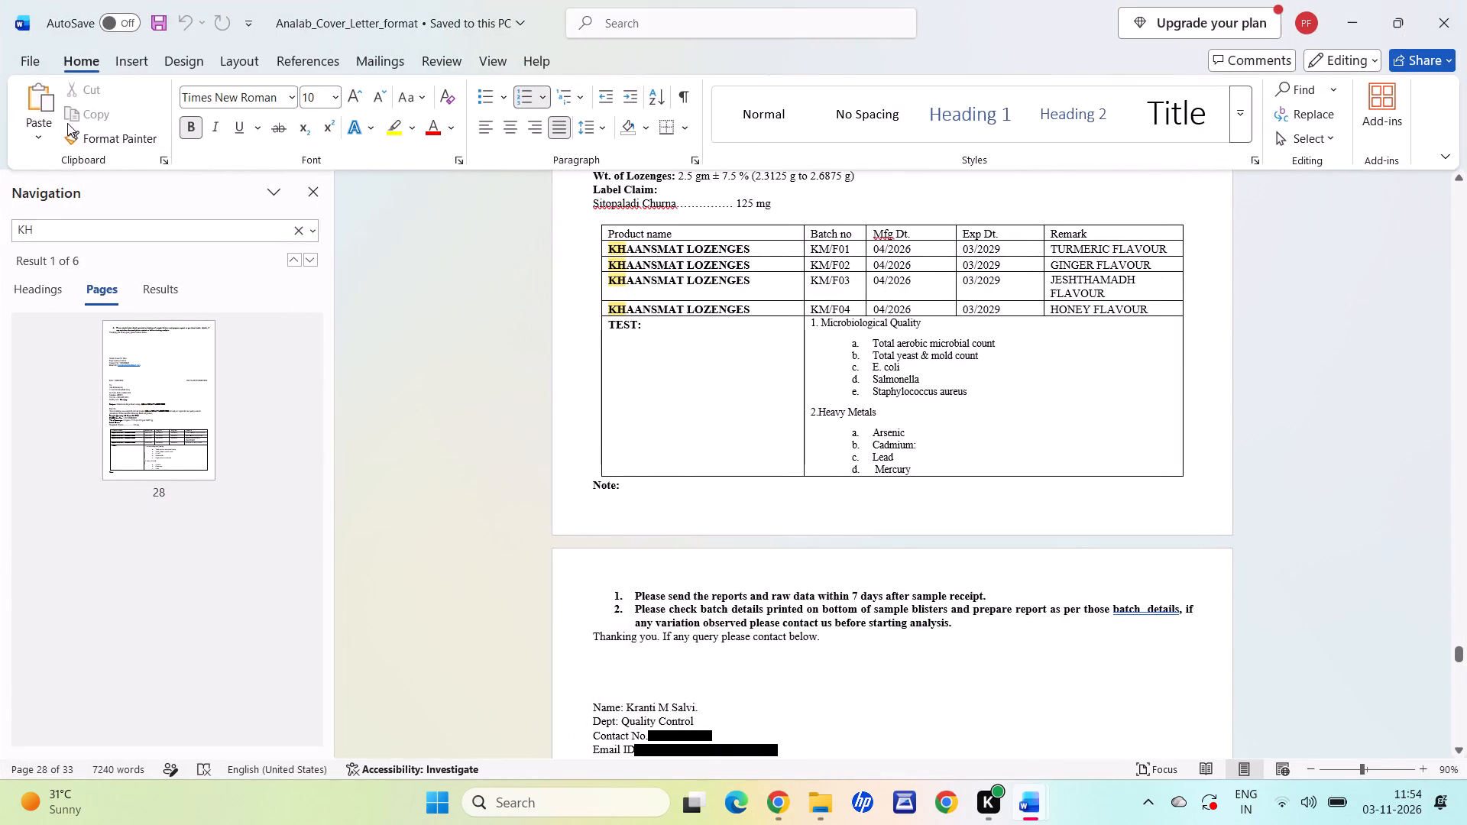
pyautogui.click(311, 187)
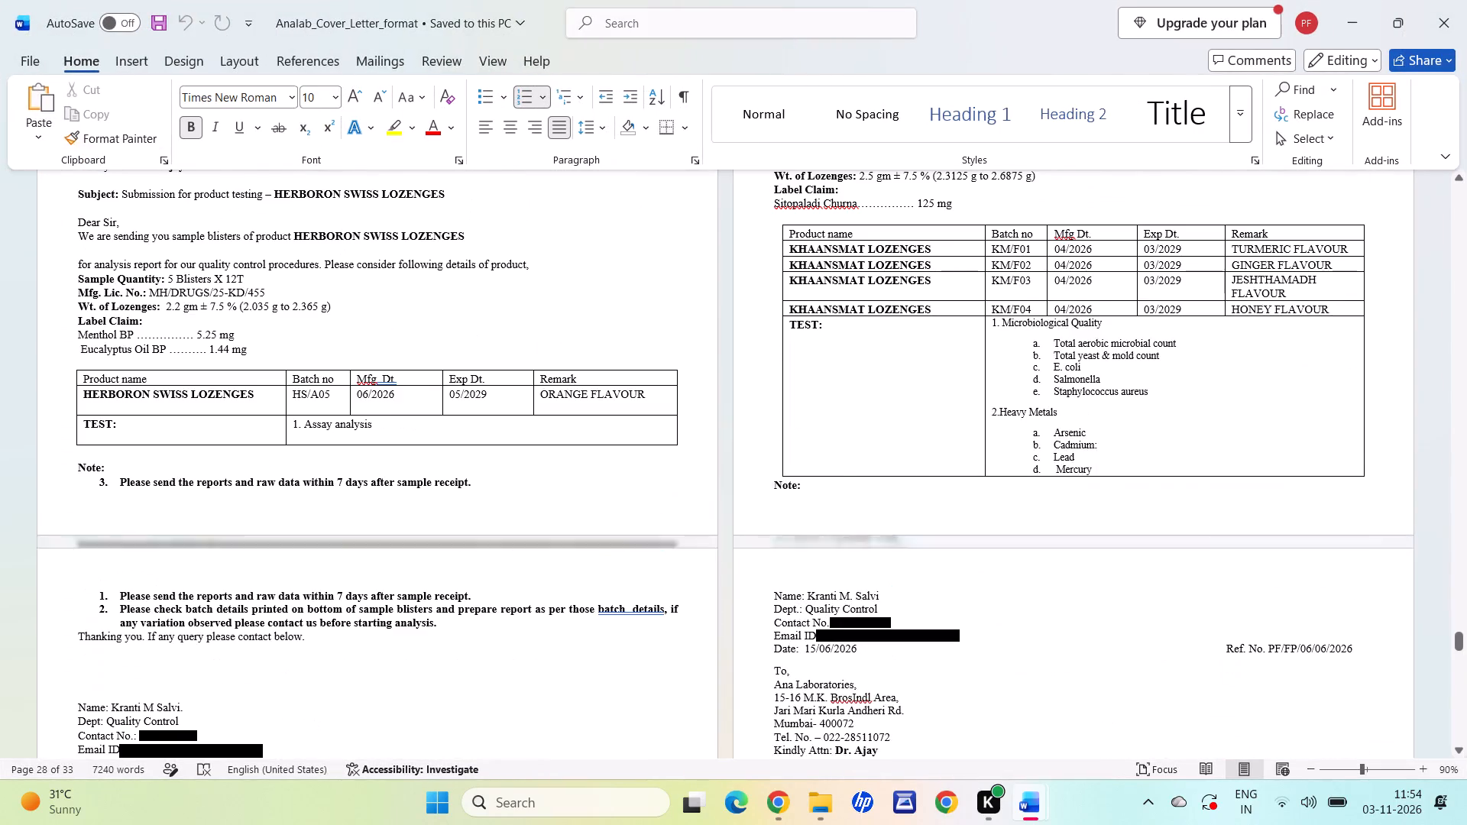
# Copy the text from the Khaansmat Lozenges letter's 24/06/2026 date line through the signature block just before the 15/06/2026 Coughlyn letter.
pyautogui.scroll(1, 868, 377)
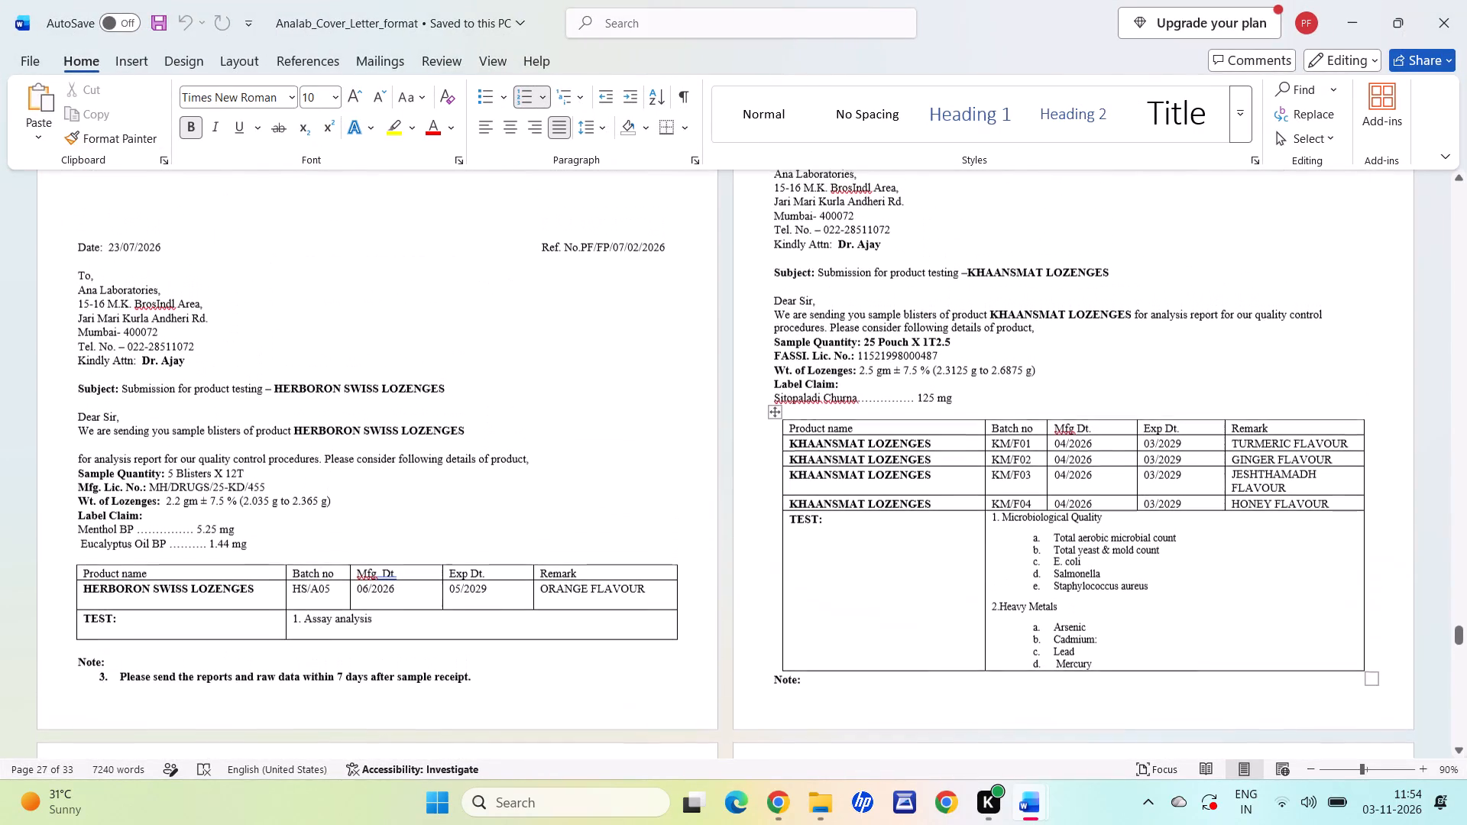
pyautogui.scroll(2, 868, 377)
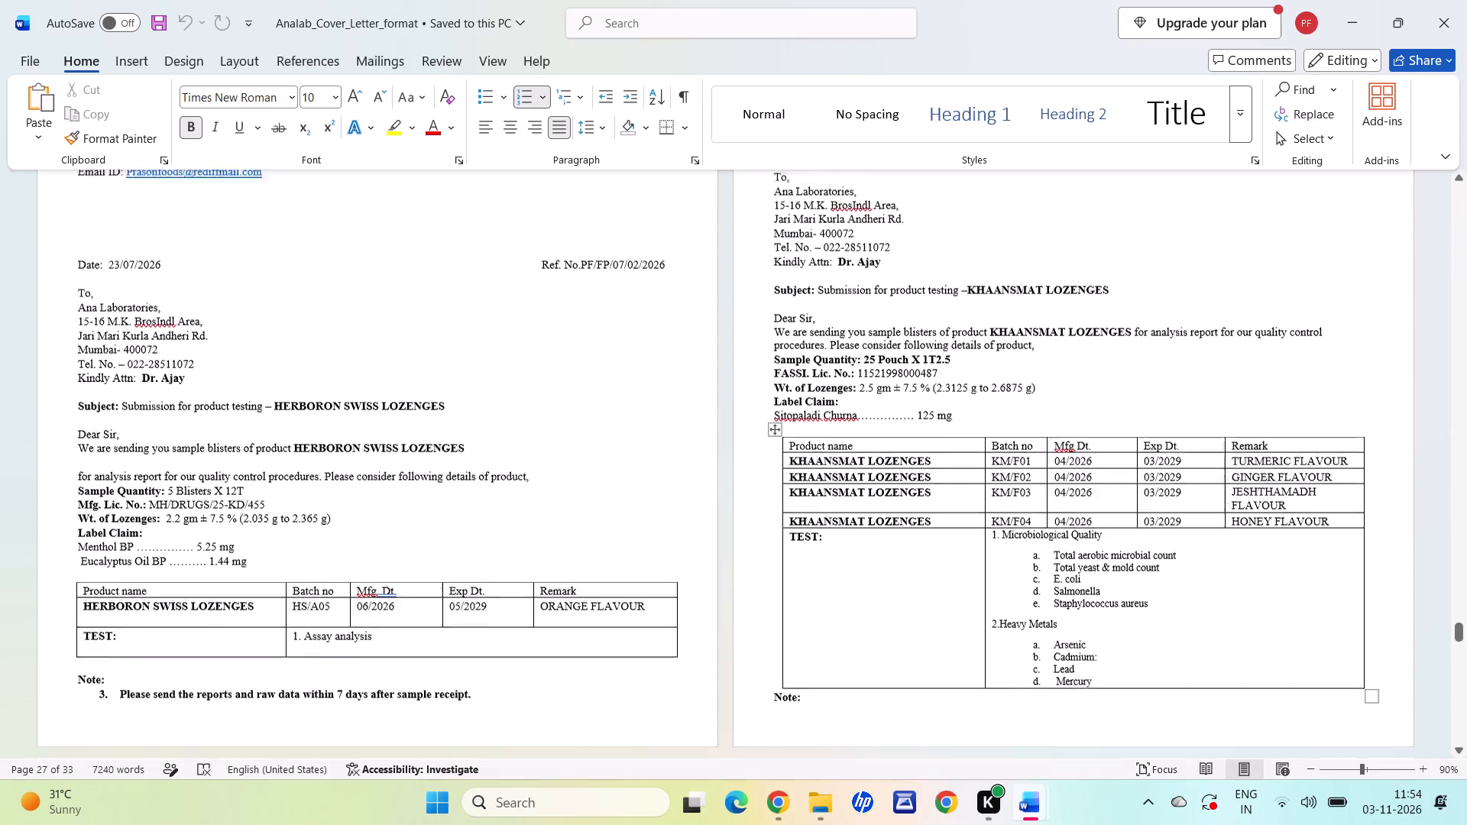
pyautogui.scroll(1, 868, 377)
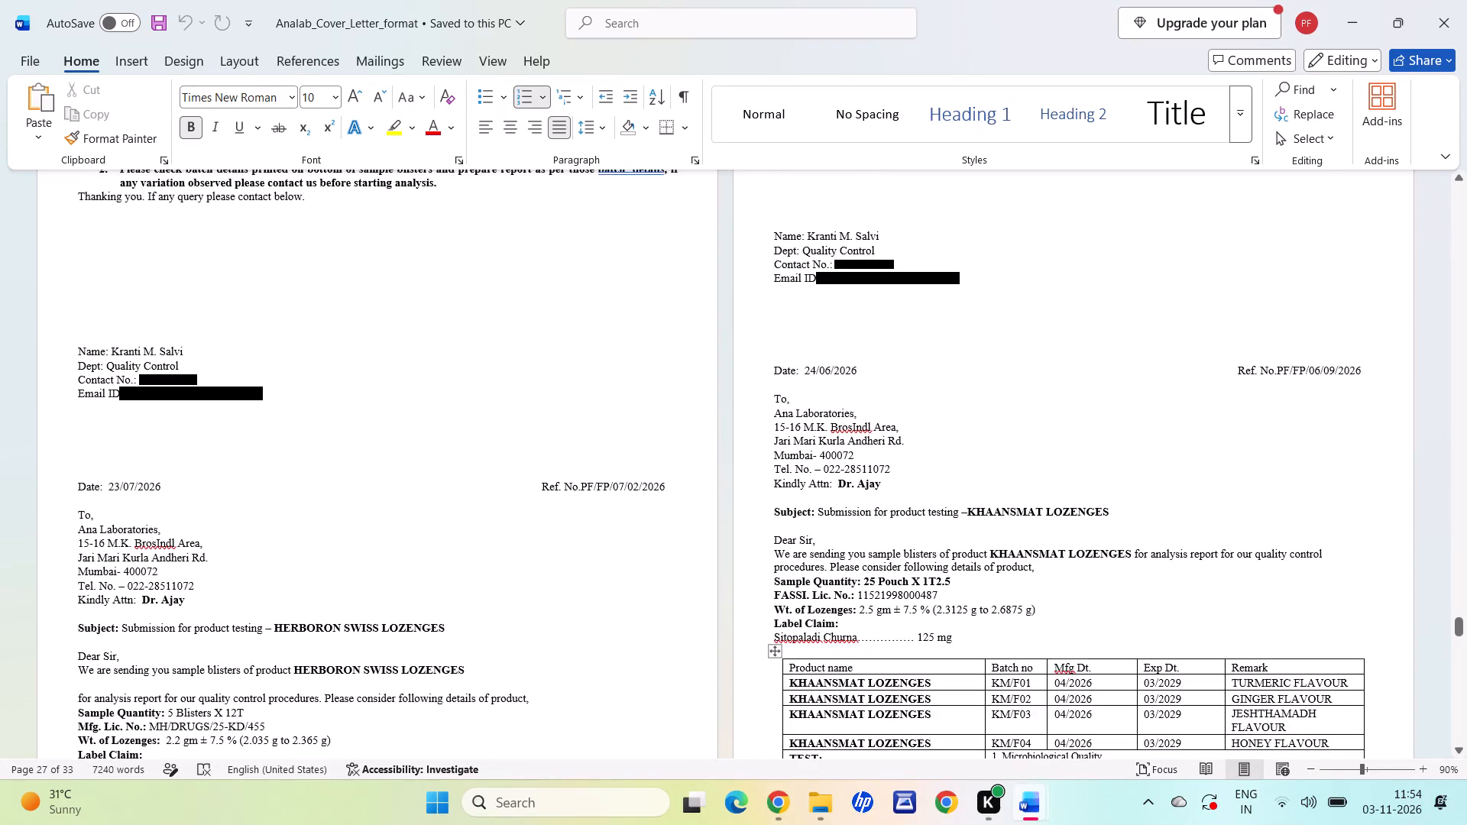
pyautogui.moveTo(776, 370); pyautogui.dragTo(1318, 740)
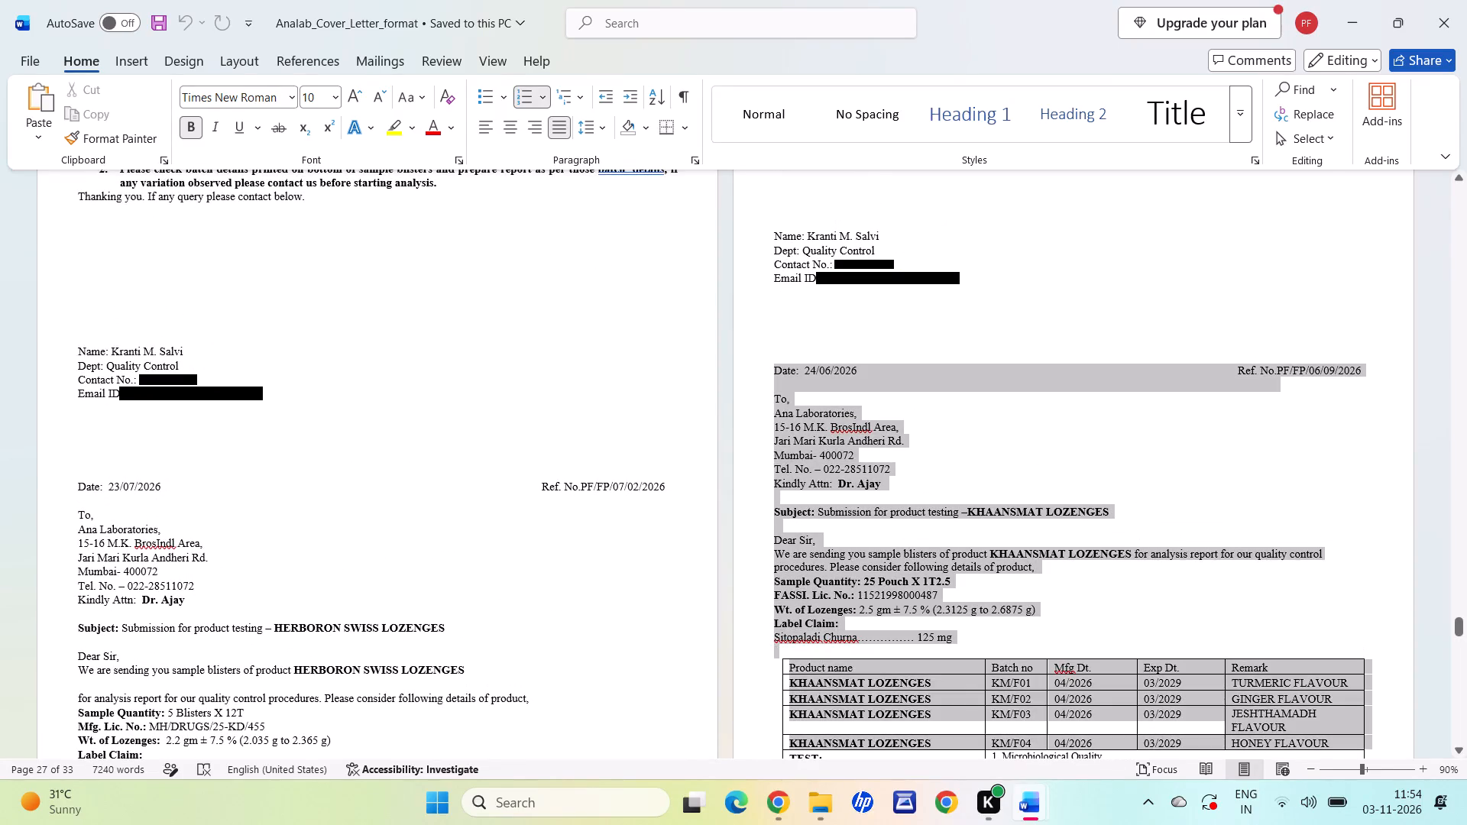
pyautogui.moveTo(1318, 740); pyautogui.dragTo(1313, 734)
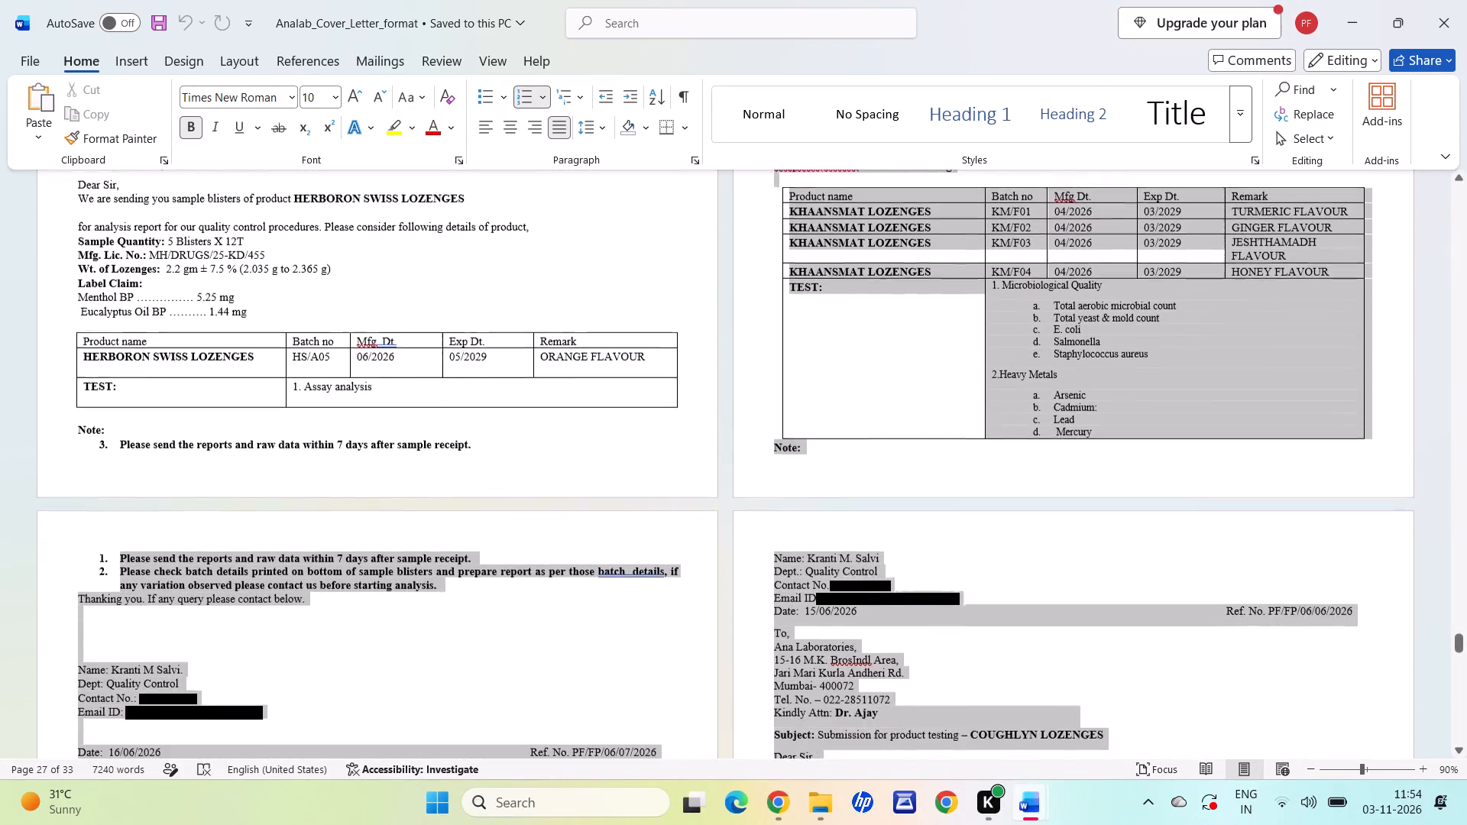
pyautogui.moveTo(1313, 734); pyautogui.dragTo(1176, 565)
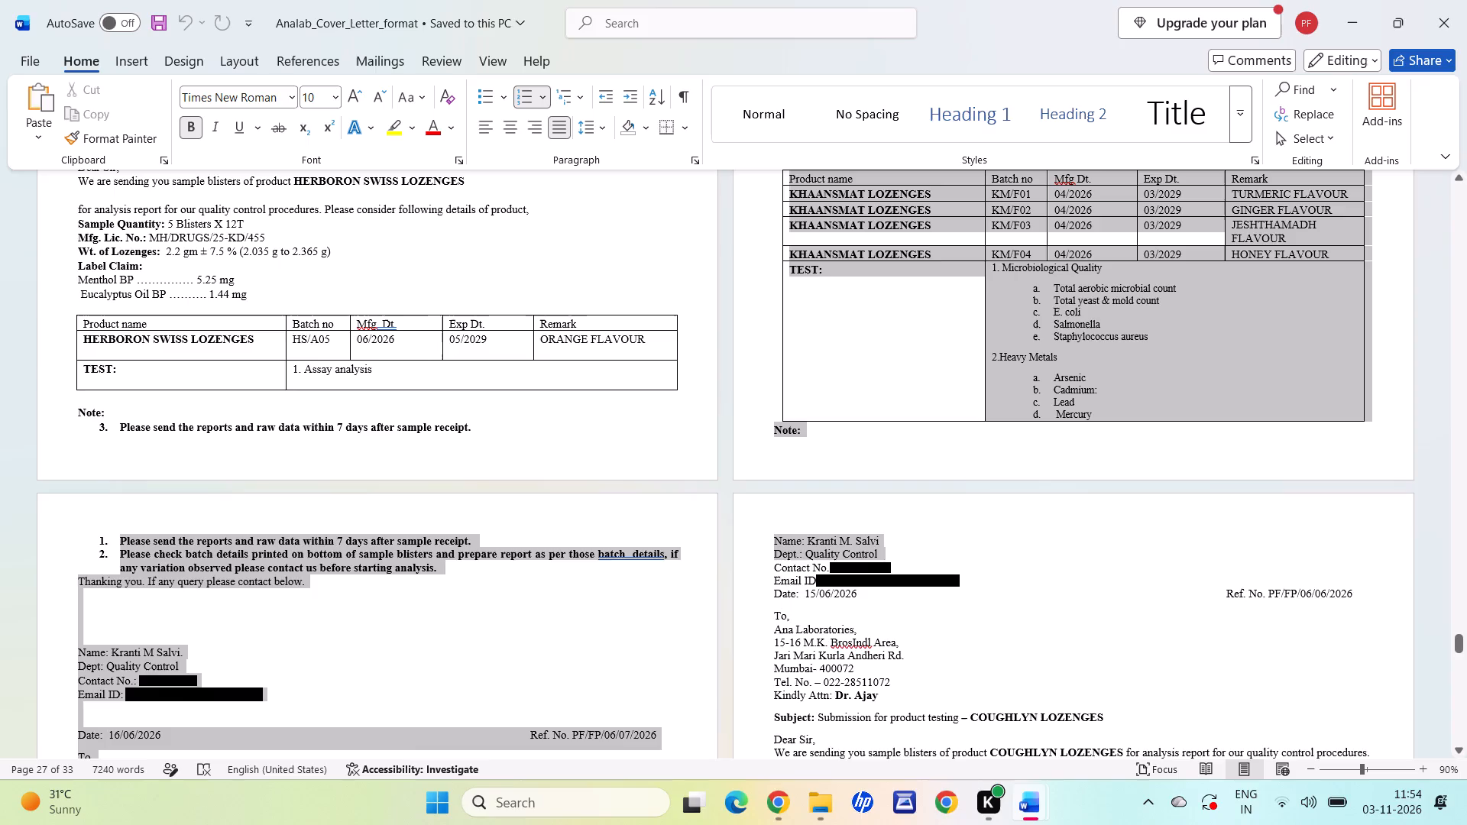
pyautogui.moveTo(1176, 565); pyautogui.dragTo(1161, 575)
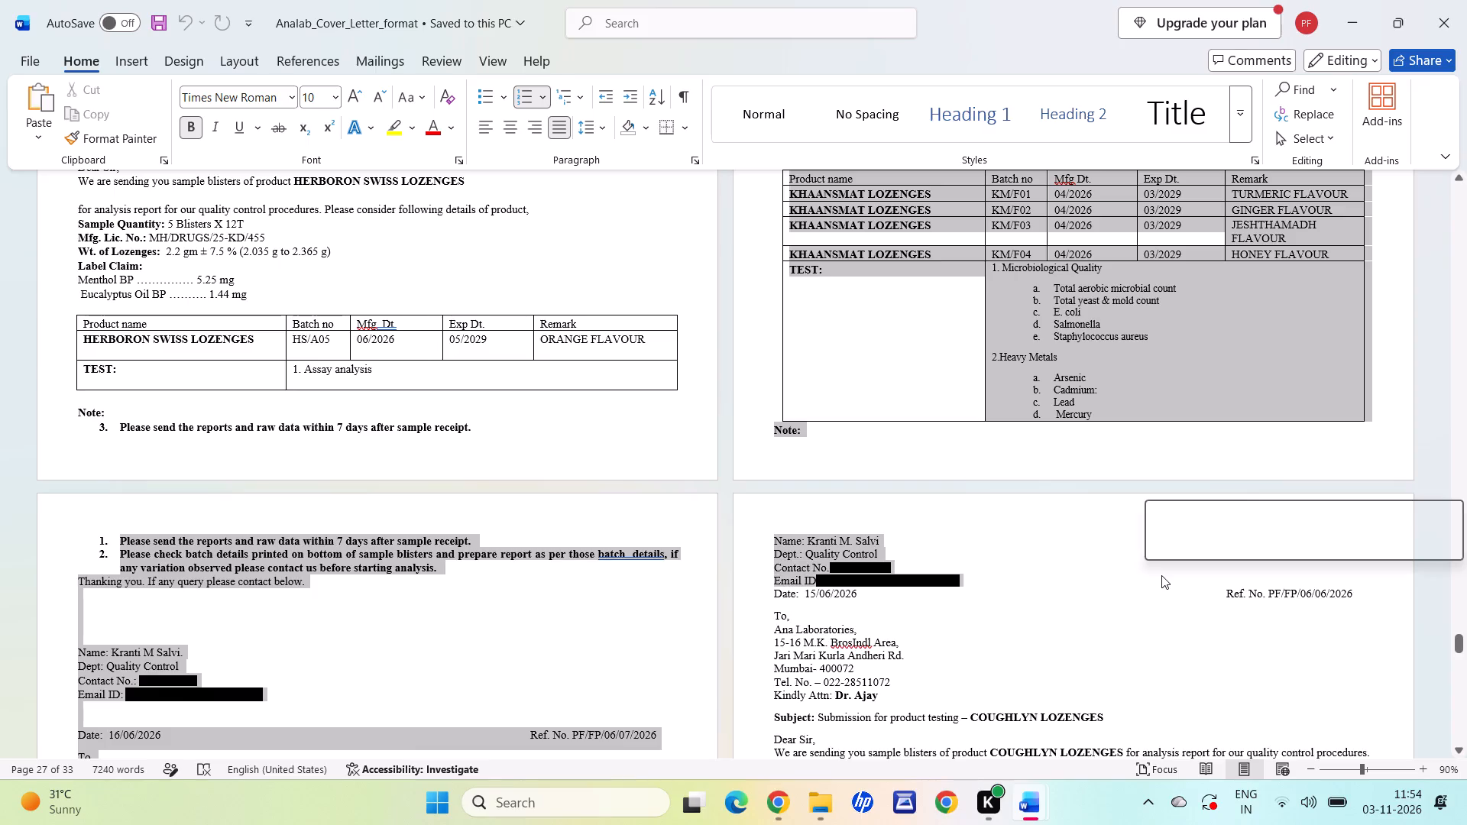
pyautogui.hotkey('ctrl', 'c')
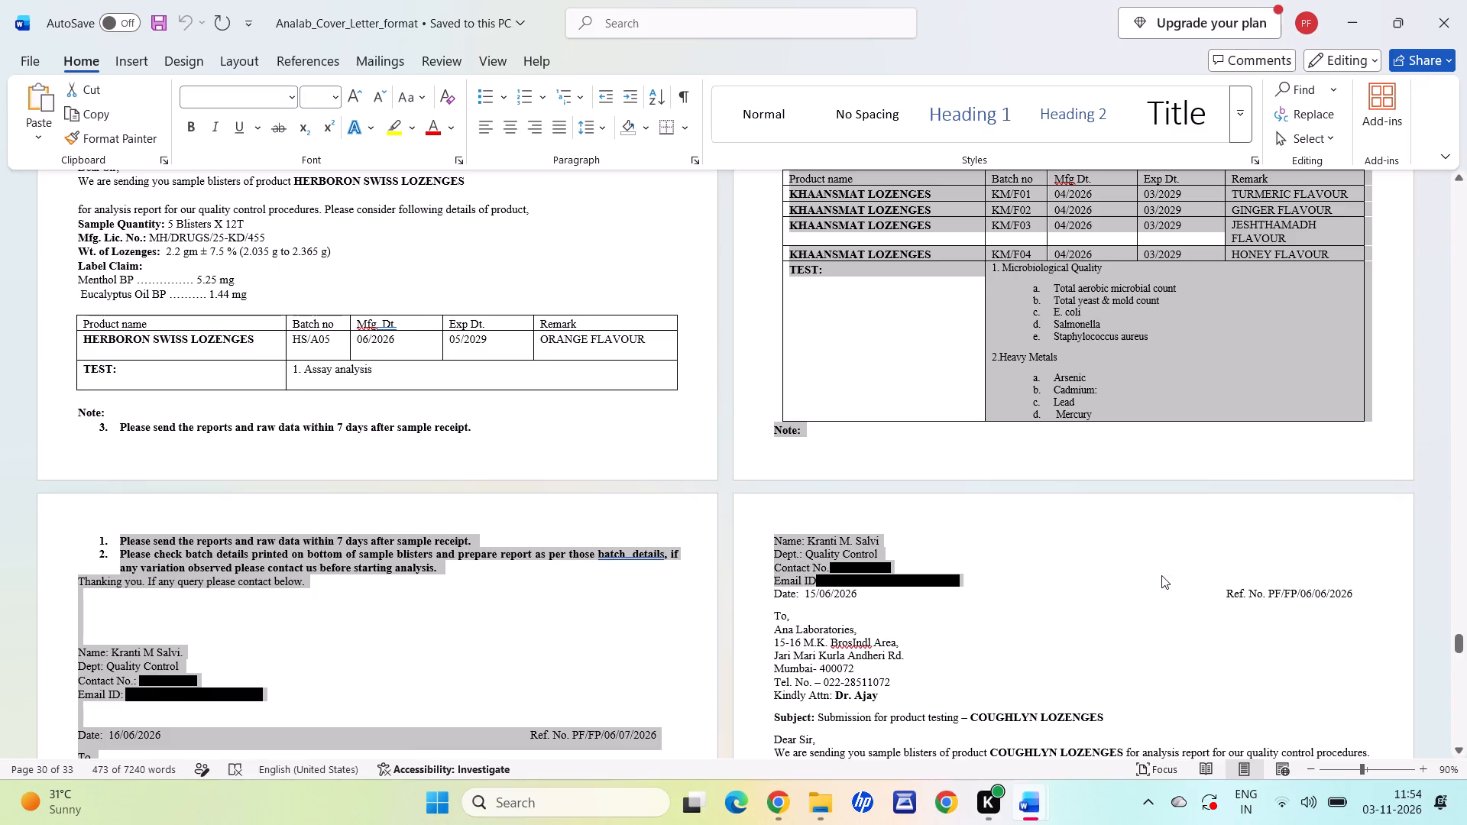
# Copy the Khaansmat Lozenges letter from its 24/06/2026 date line through the signature block, stopping before the 16/06/2026 Euclear Lozenges letter.
pyautogui.click(1143, 526)
pyautogui.scroll(2, 1097, 513)
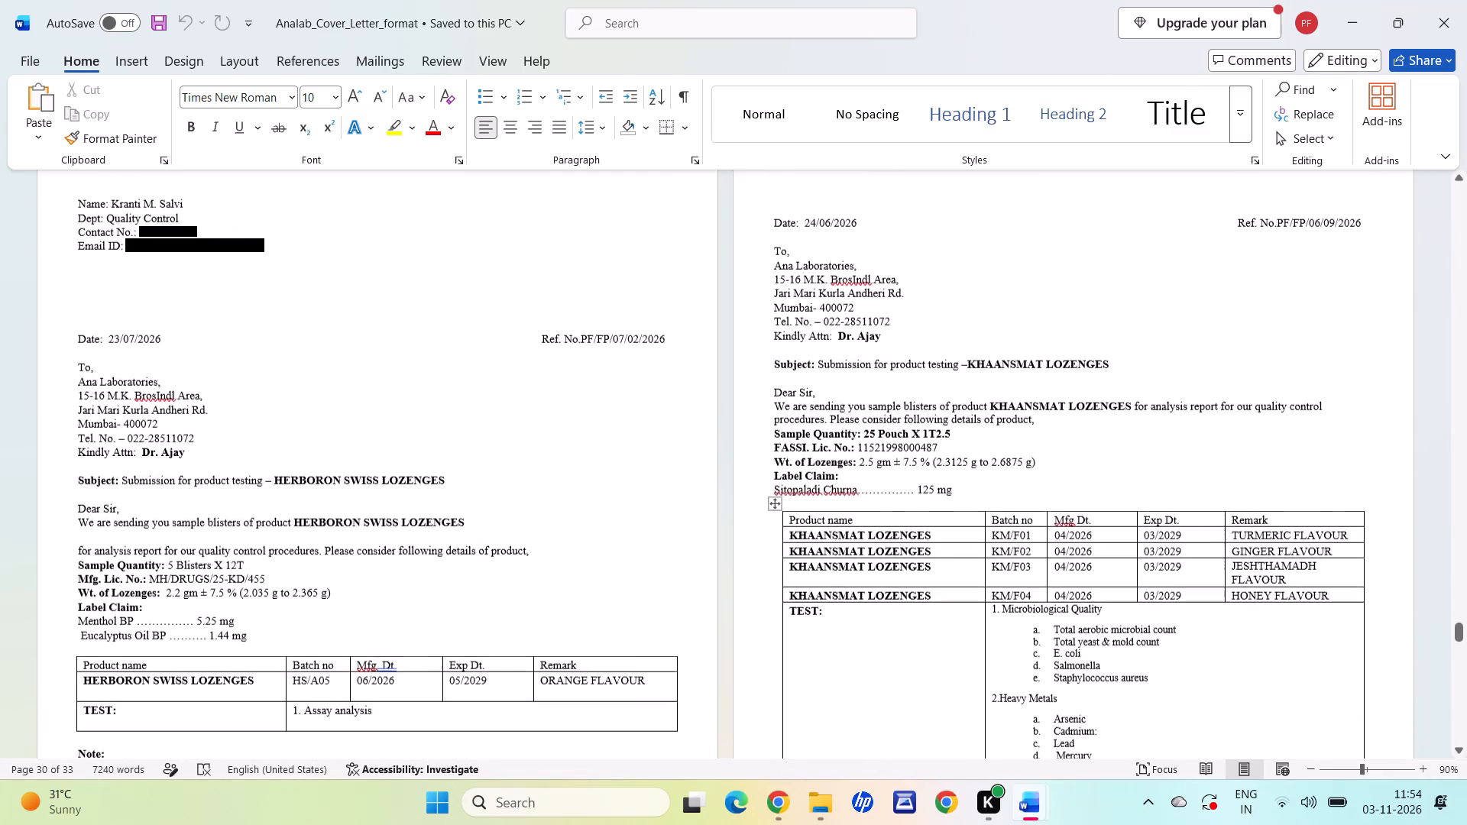
pyautogui.keyDown('ctrl'); pyautogui.scroll(4, 1097, 513); pyautogui.keyUp('ctrl')
pyautogui.scroll(-2, 1097, 513)
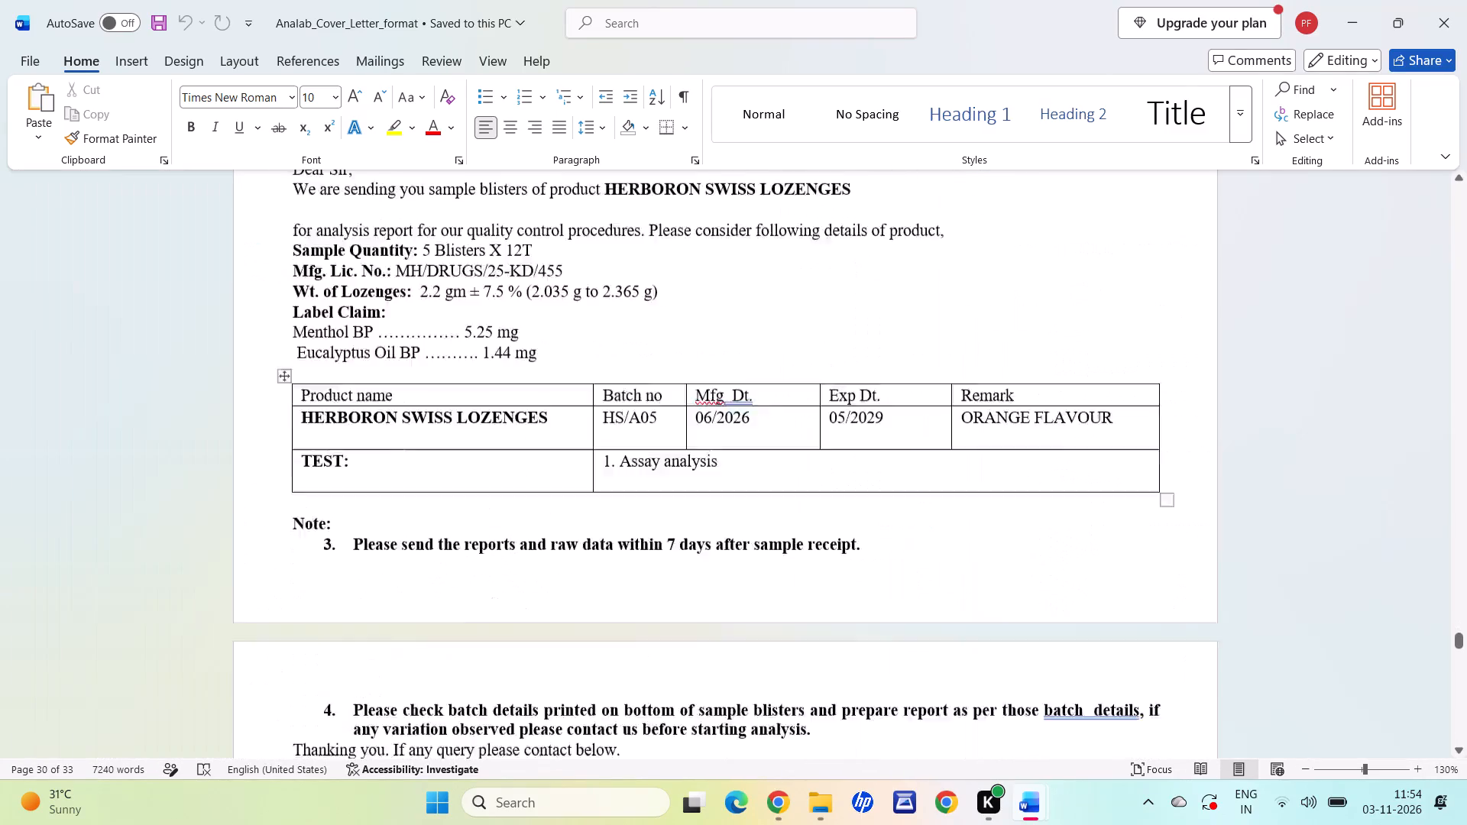
pyautogui.scroll(-6, 1097, 513)
pyautogui.scroll(1, 1097, 513)
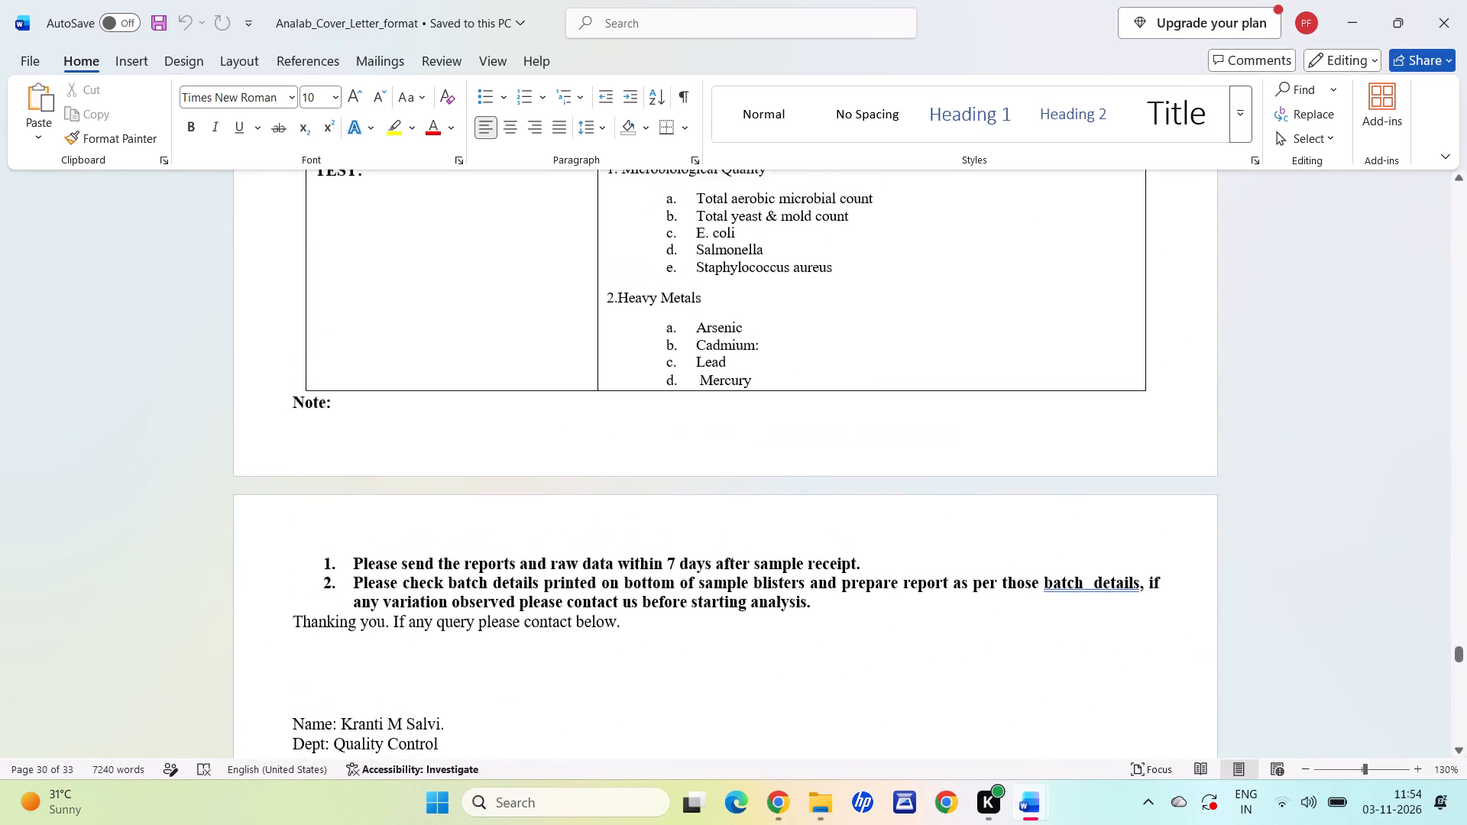
pyautogui.scroll(1, 1097, 513)
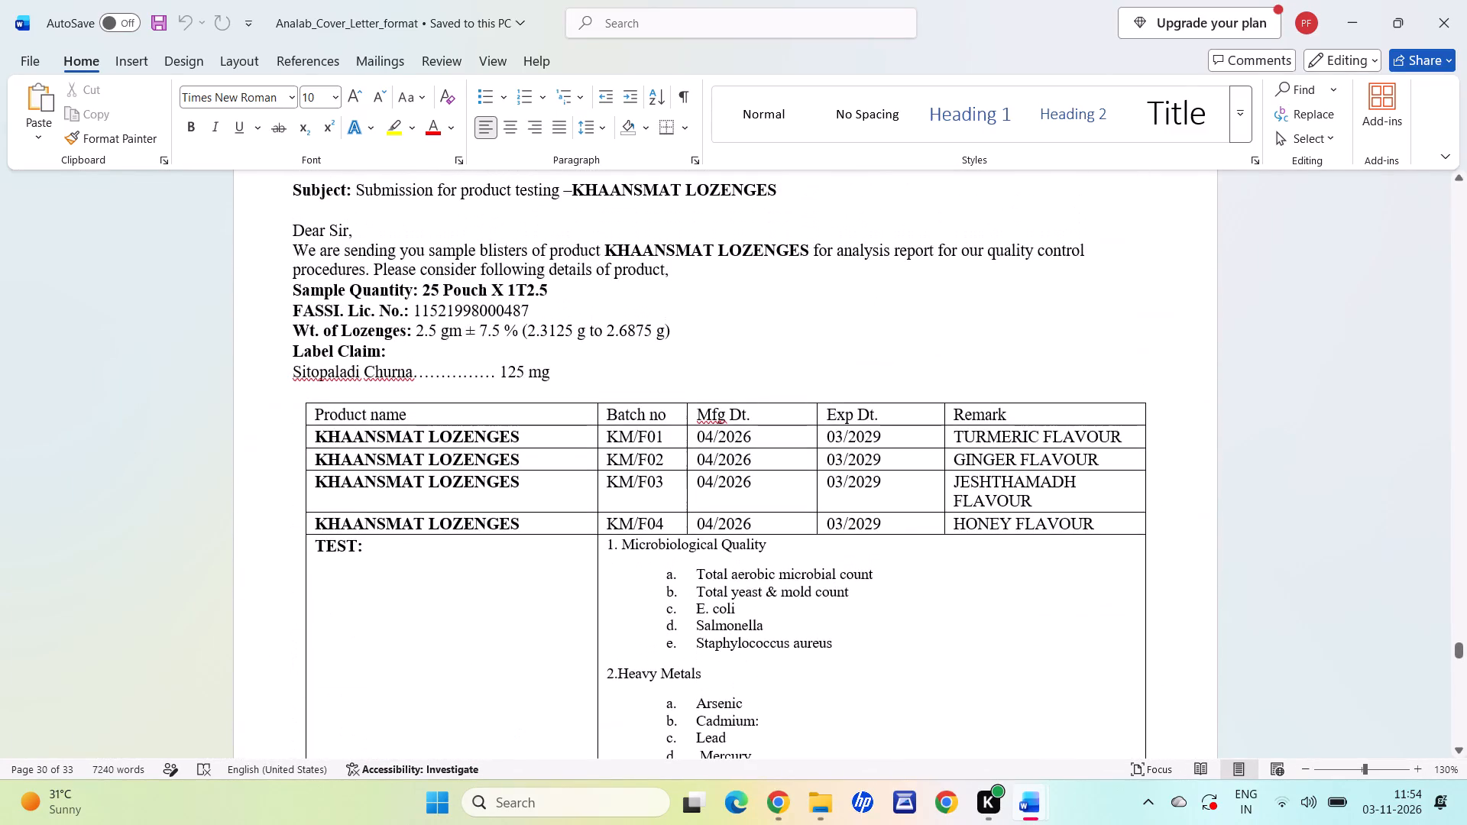
pyautogui.scroll(1, 1097, 513)
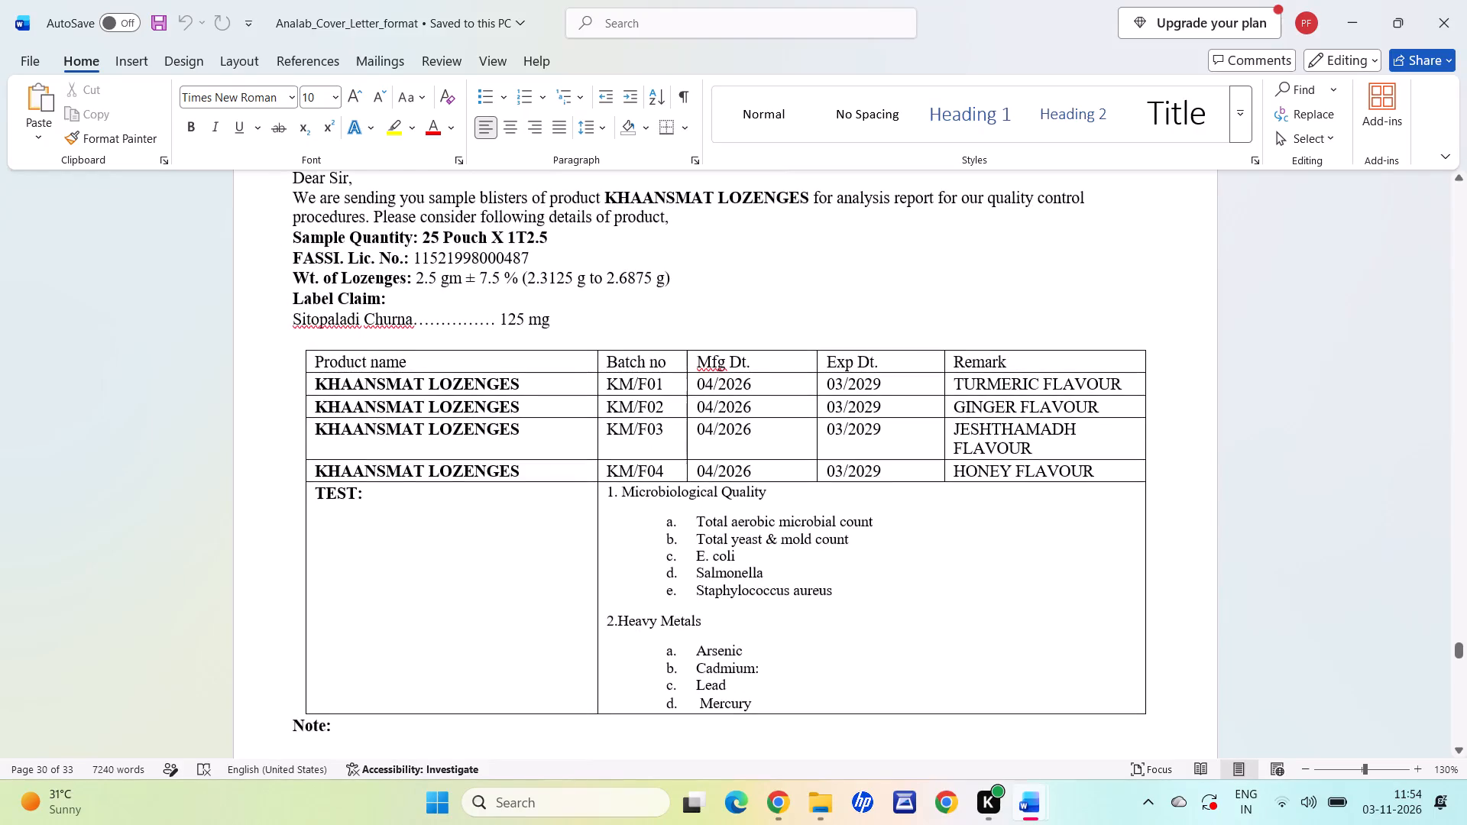
pyautogui.keyDown('ctrl'); pyautogui.scroll(-2, 1097, 513); pyautogui.keyUp('ctrl')
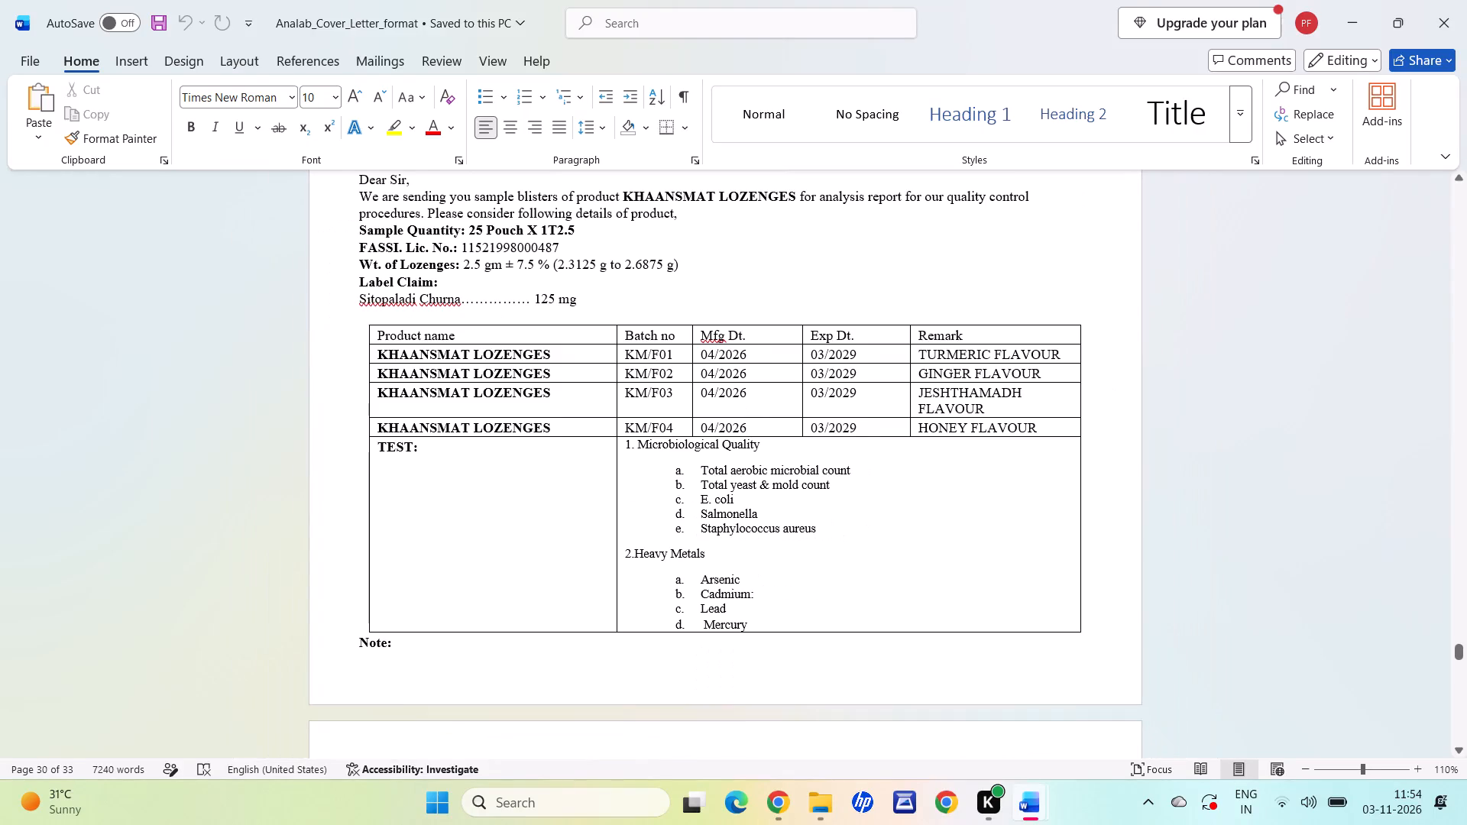
pyautogui.scroll(3, 1086, 576)
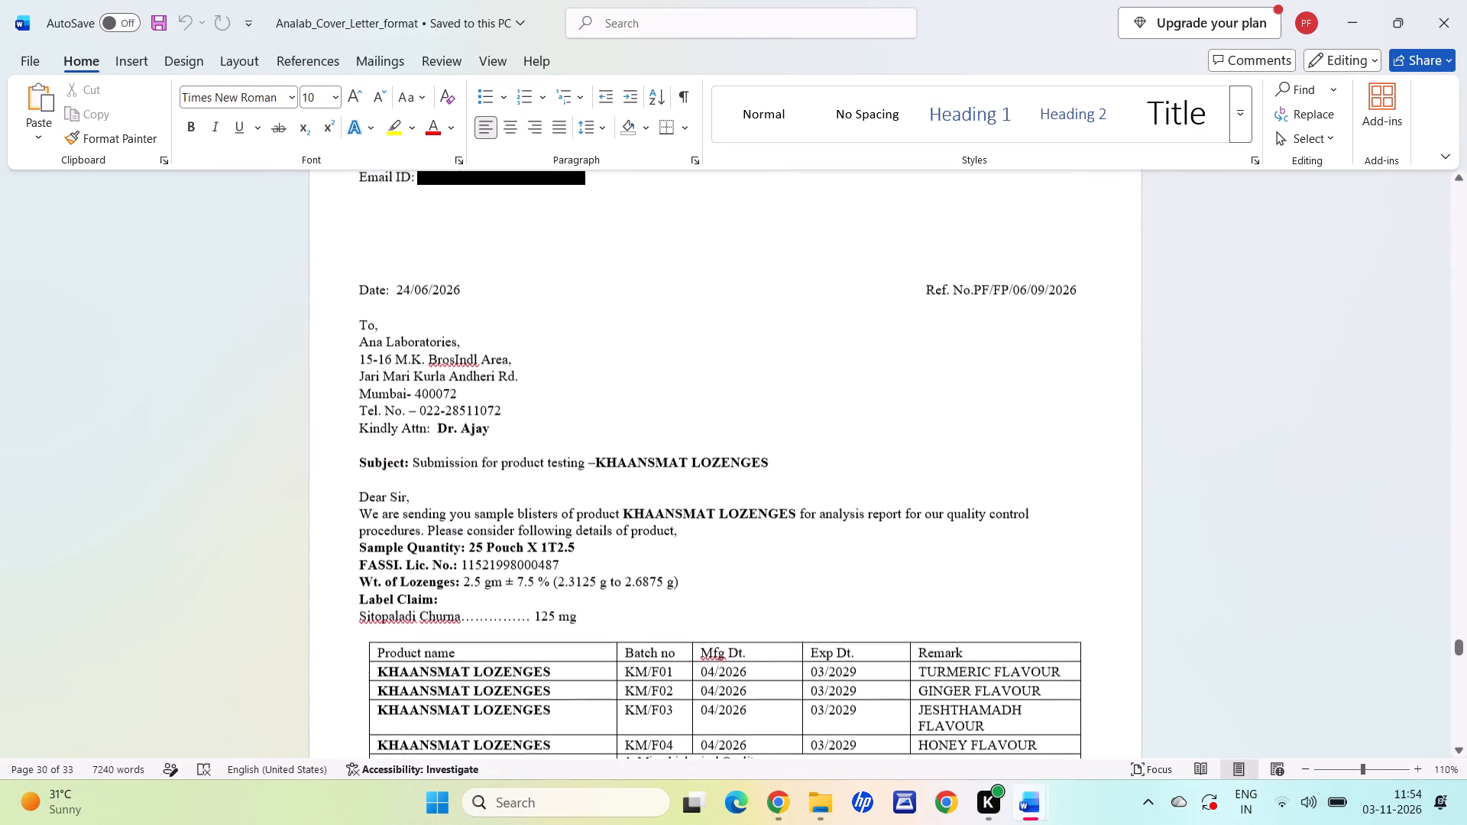
pyautogui.scroll(1, 384, 326)
pyautogui.scroll(-1, 384, 326)
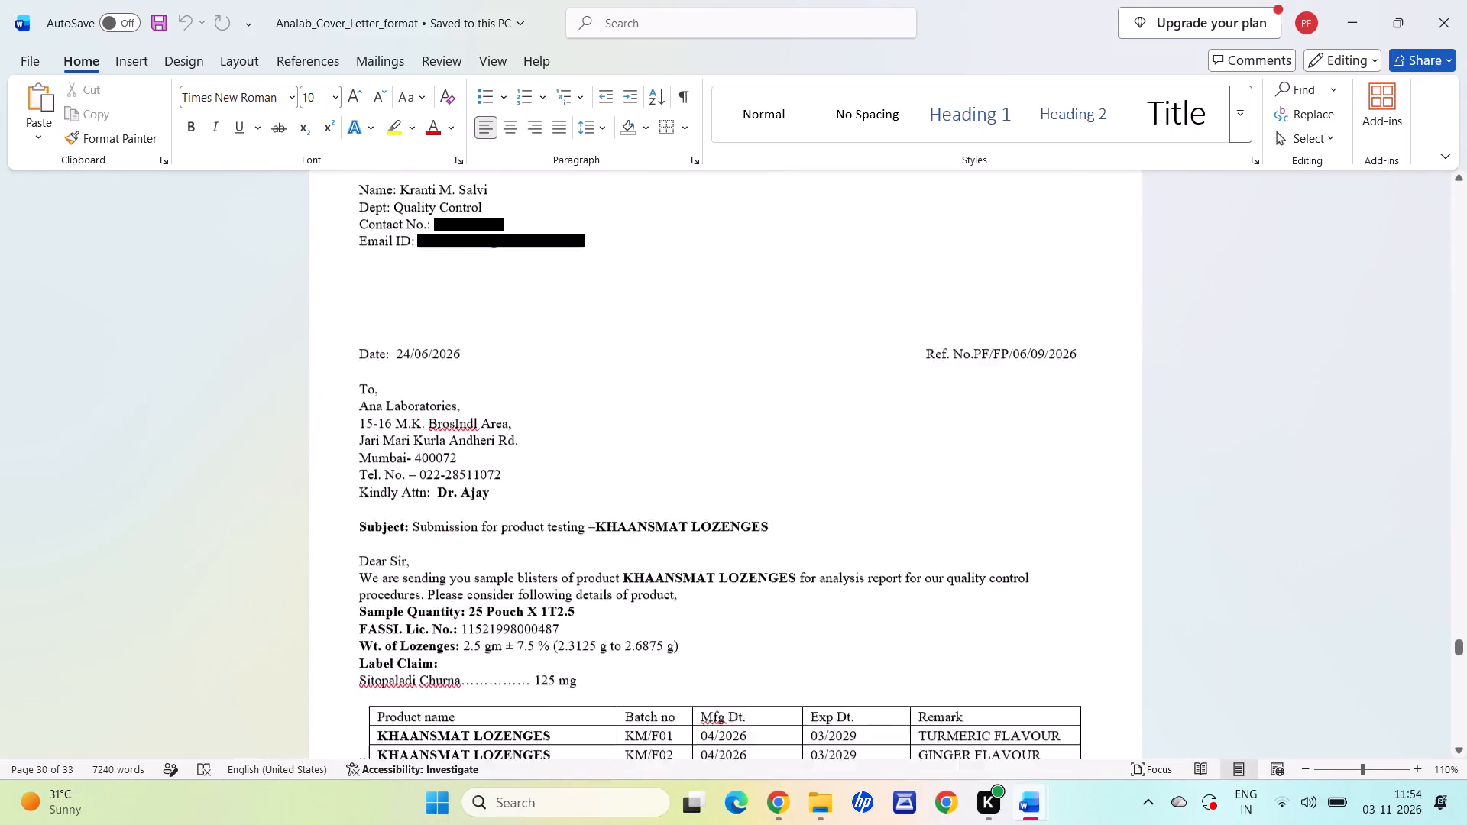
pyautogui.scroll(-1, 384, 326)
pyautogui.click(354, 254)
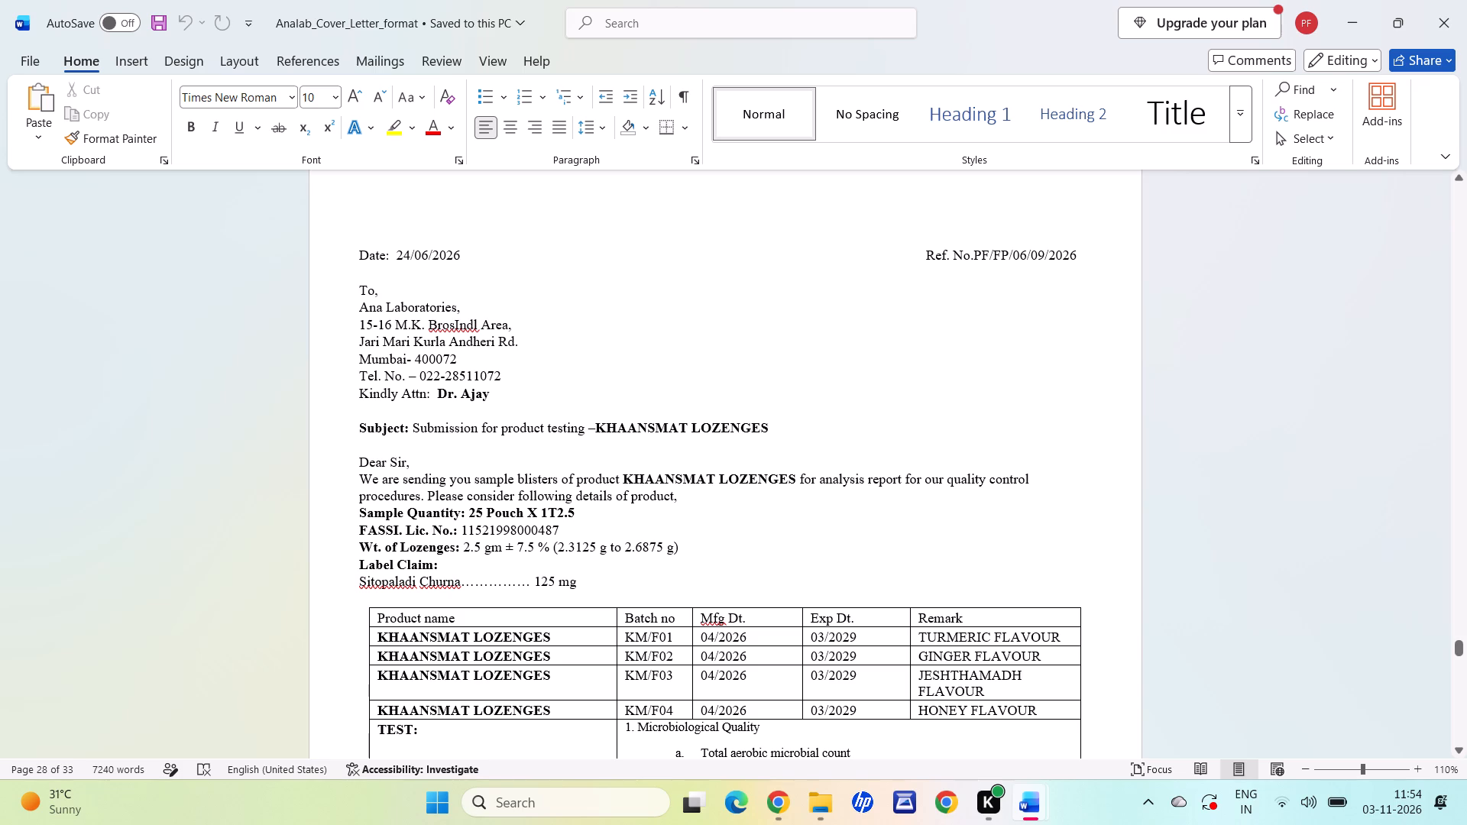
pyautogui.moveTo(364, 258); pyautogui.dragTo(814, 280)
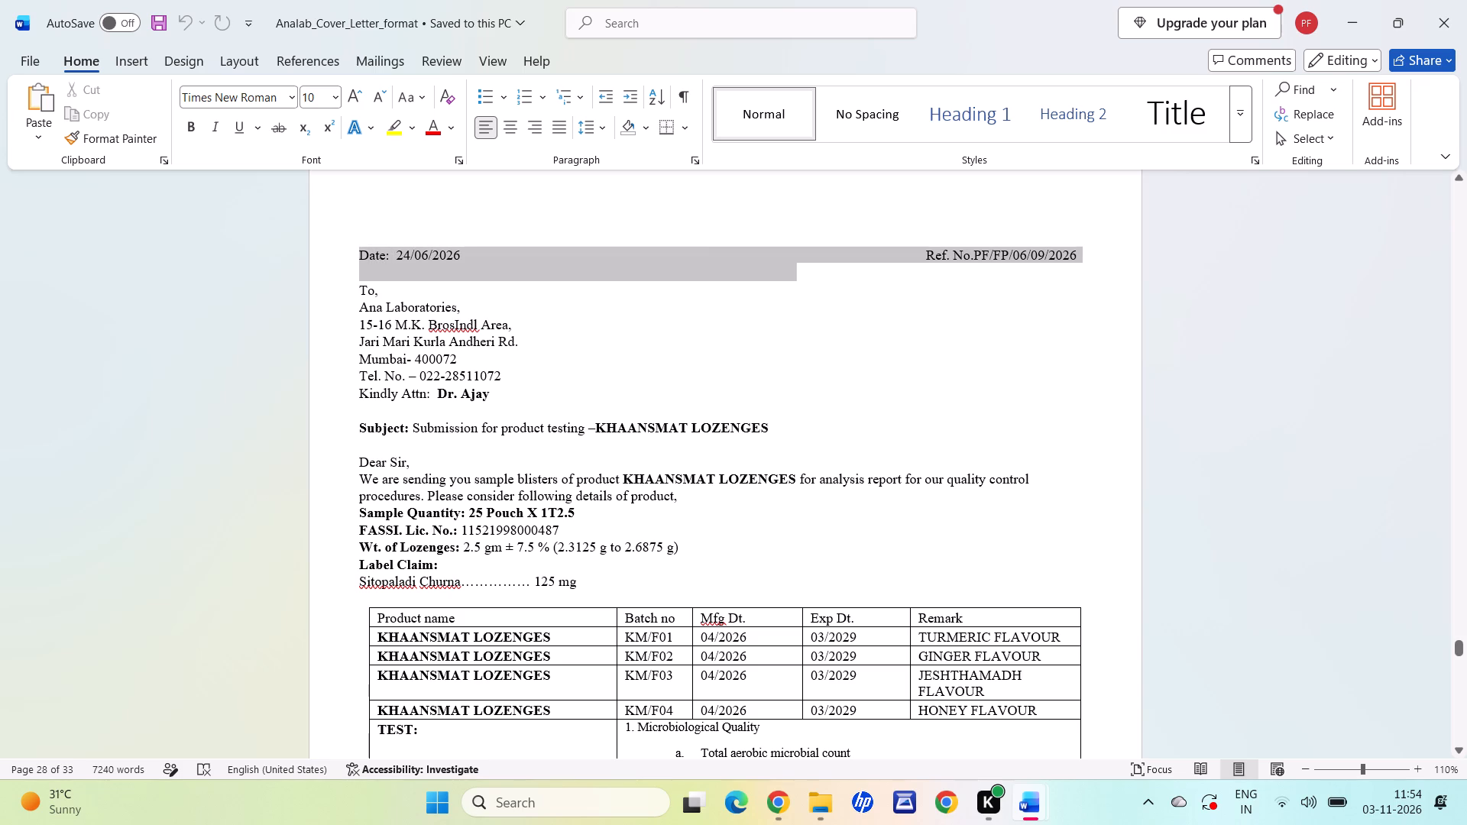
pyautogui.moveTo(814, 280); pyautogui.dragTo(899, 628)
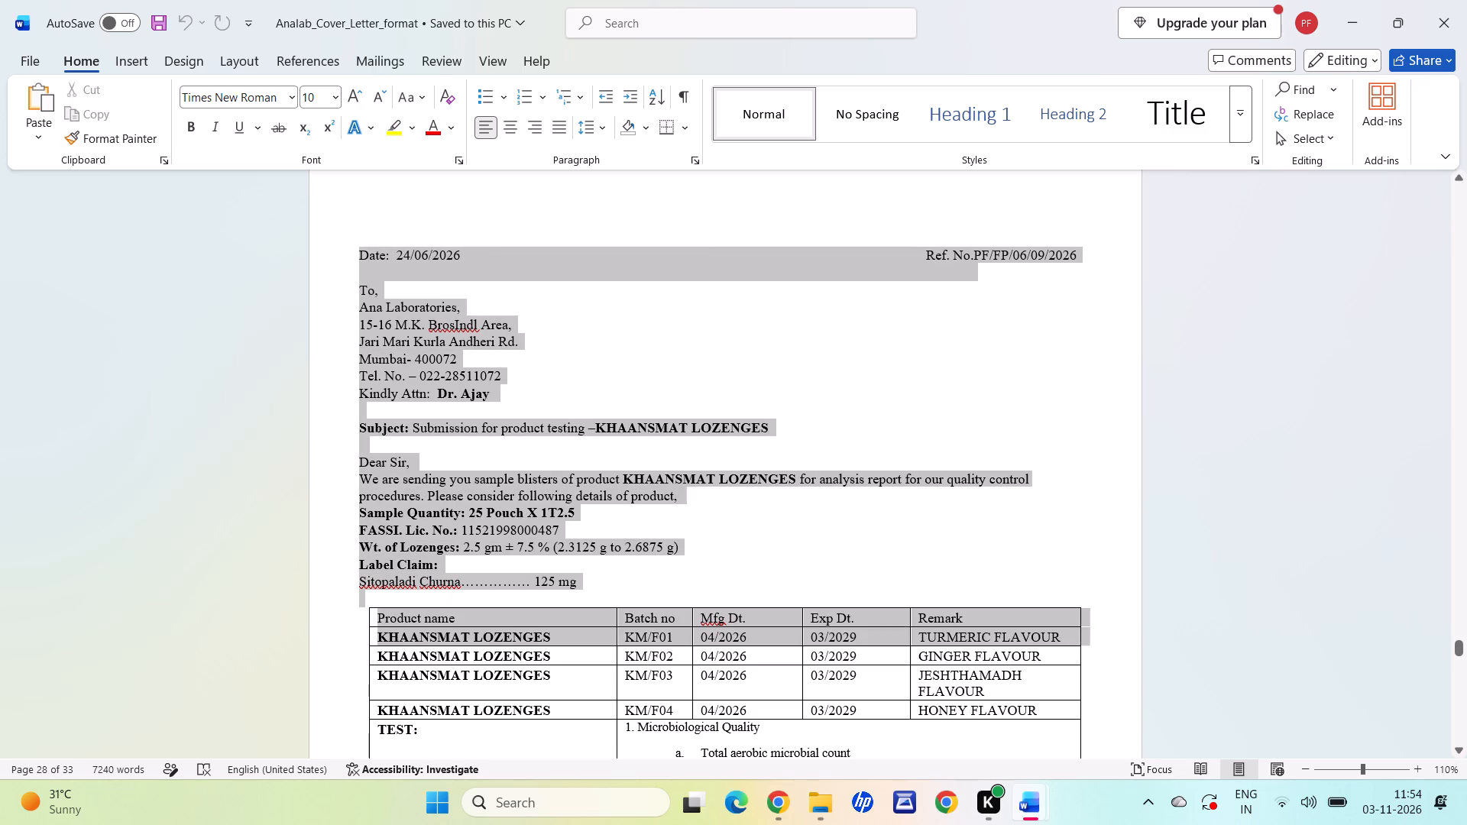
pyautogui.moveTo(899, 628); pyautogui.dragTo(922, 645)
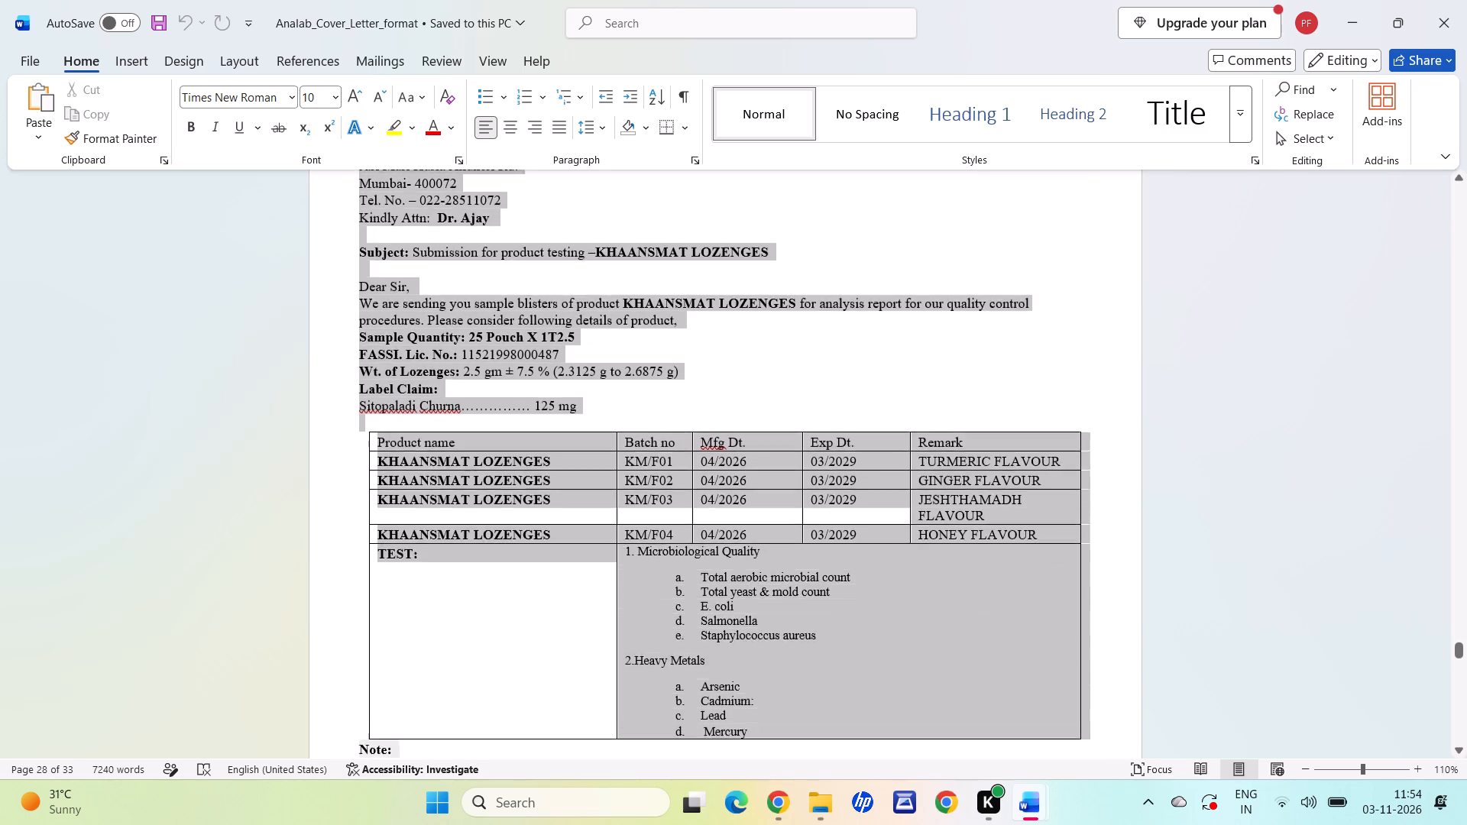
pyautogui.moveTo(922, 645); pyautogui.dragTo(1007, 757)
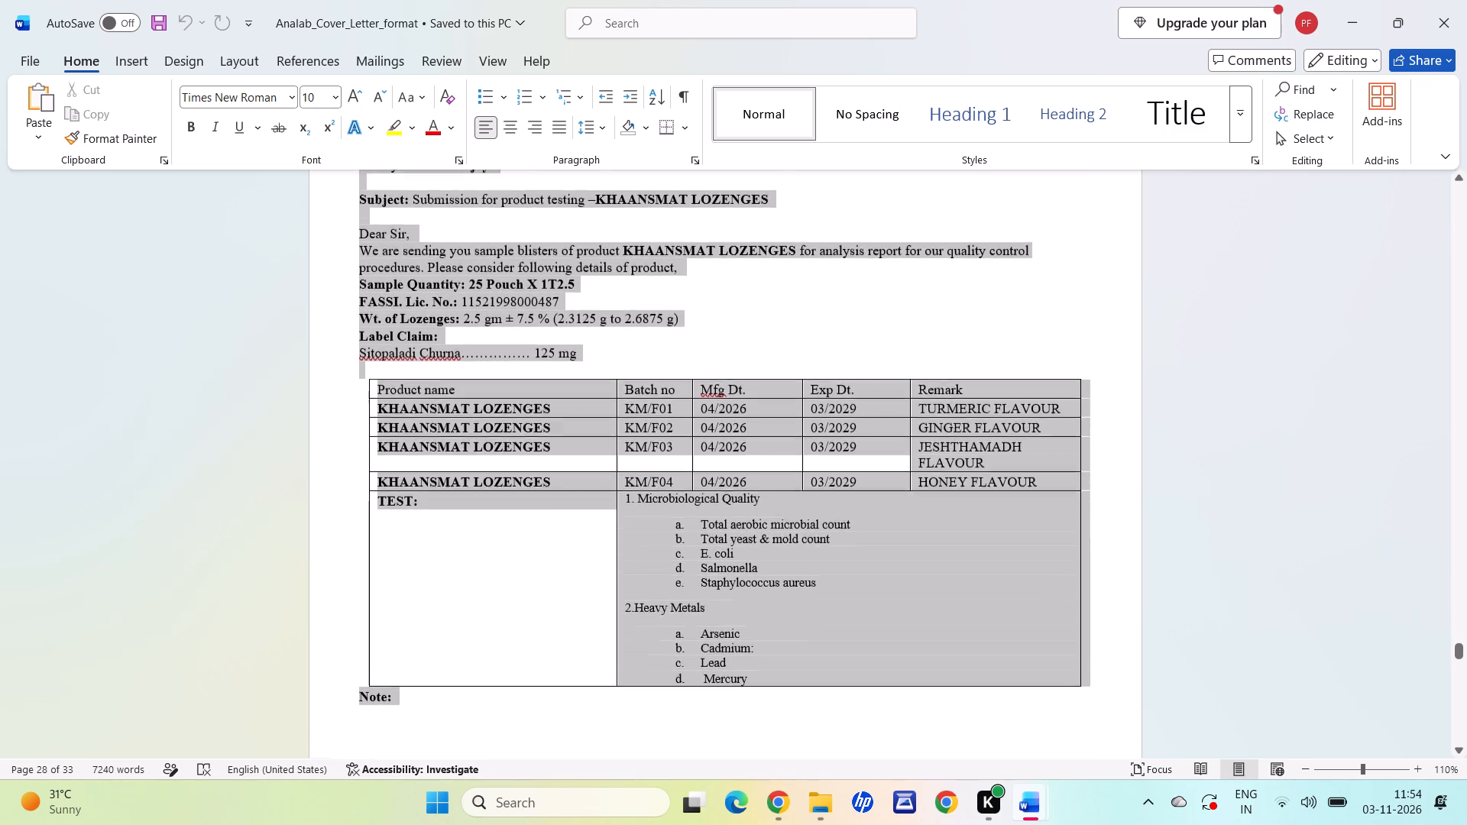
pyautogui.moveTo(1007, 757); pyautogui.dragTo(986, 721)
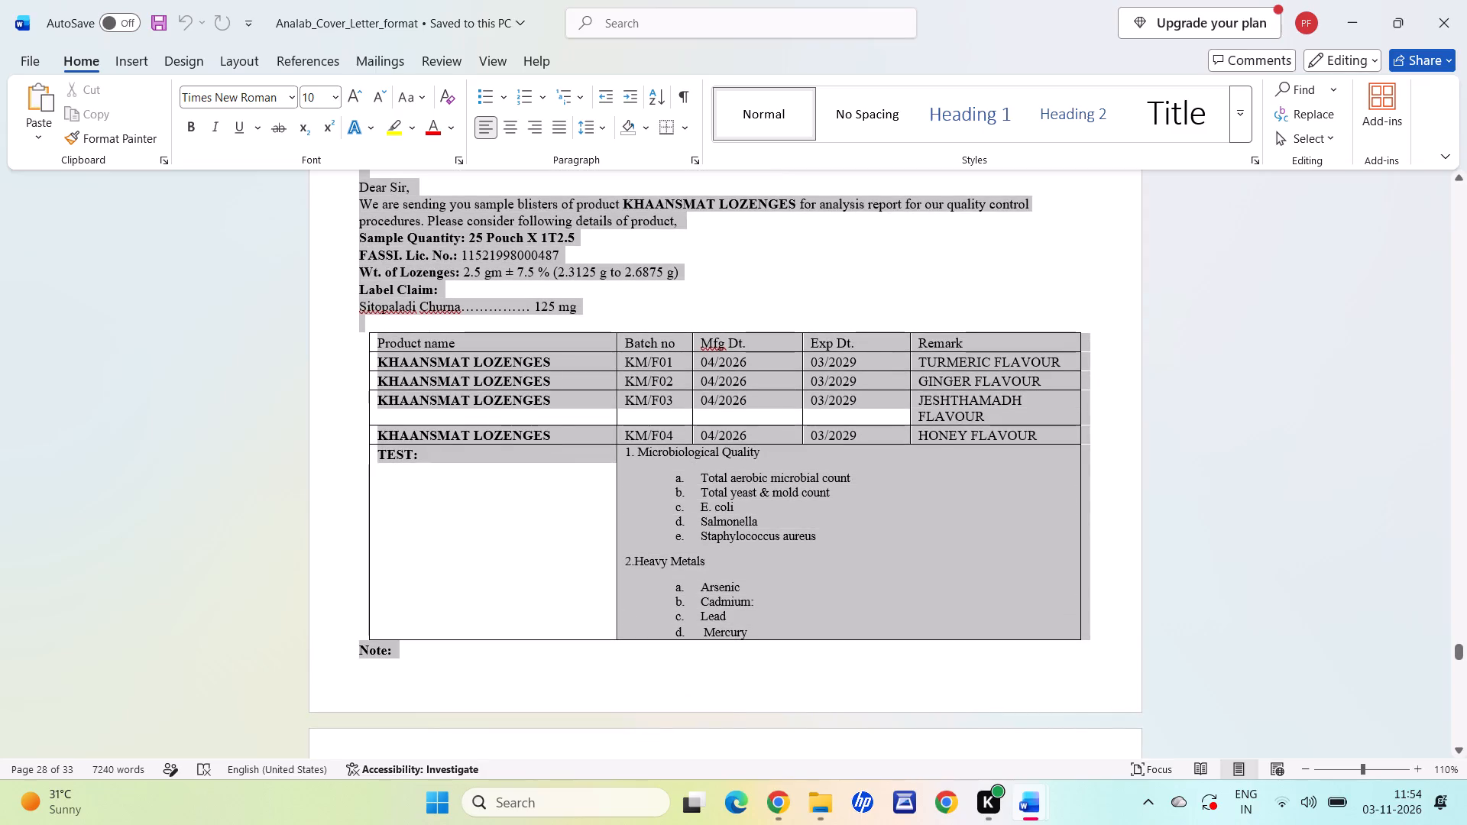
pyautogui.moveTo(986, 721); pyautogui.dragTo(904, 493)
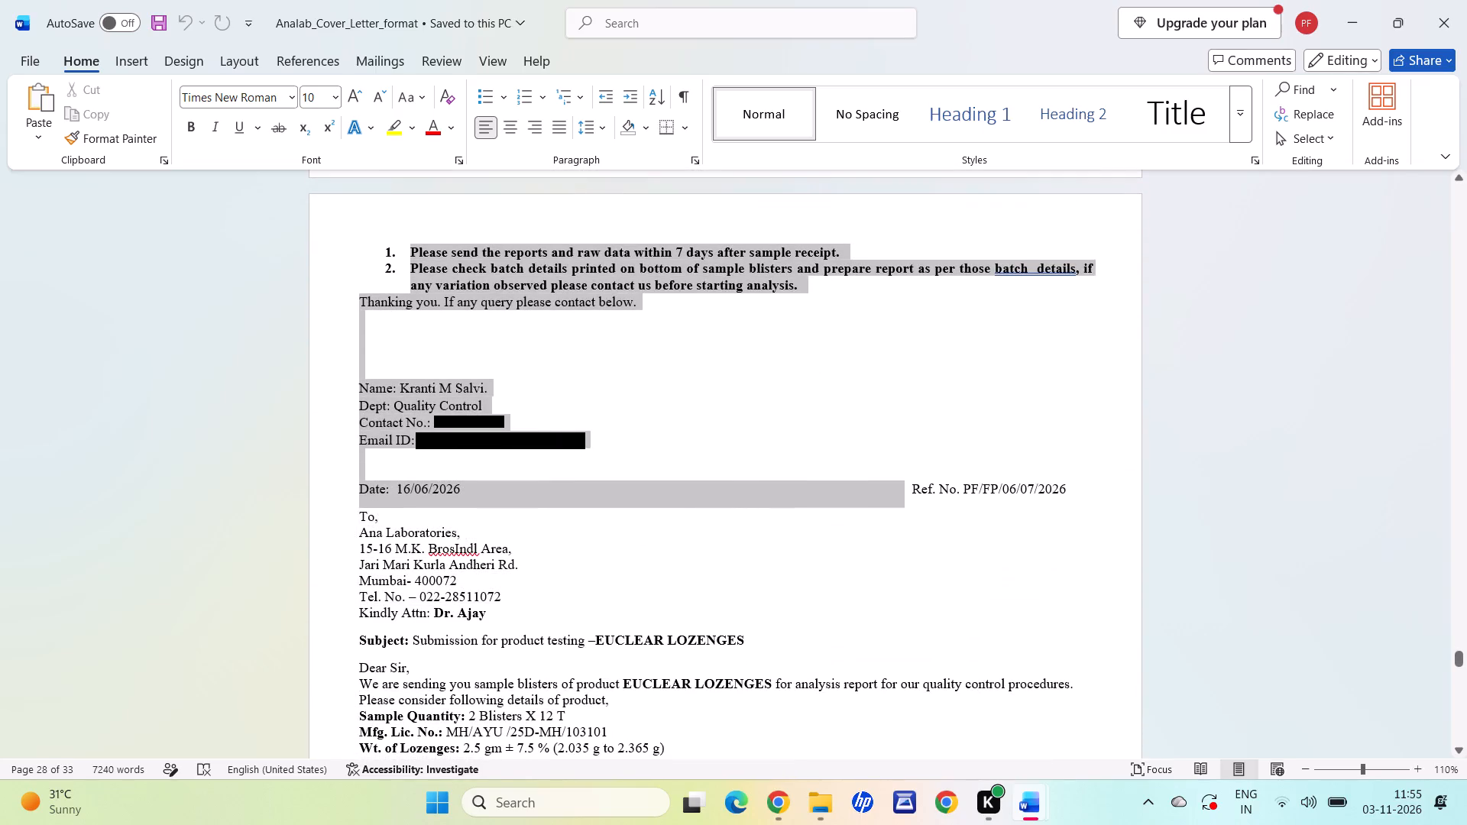
pyautogui.moveTo(904, 493); pyautogui.dragTo(872, 450)
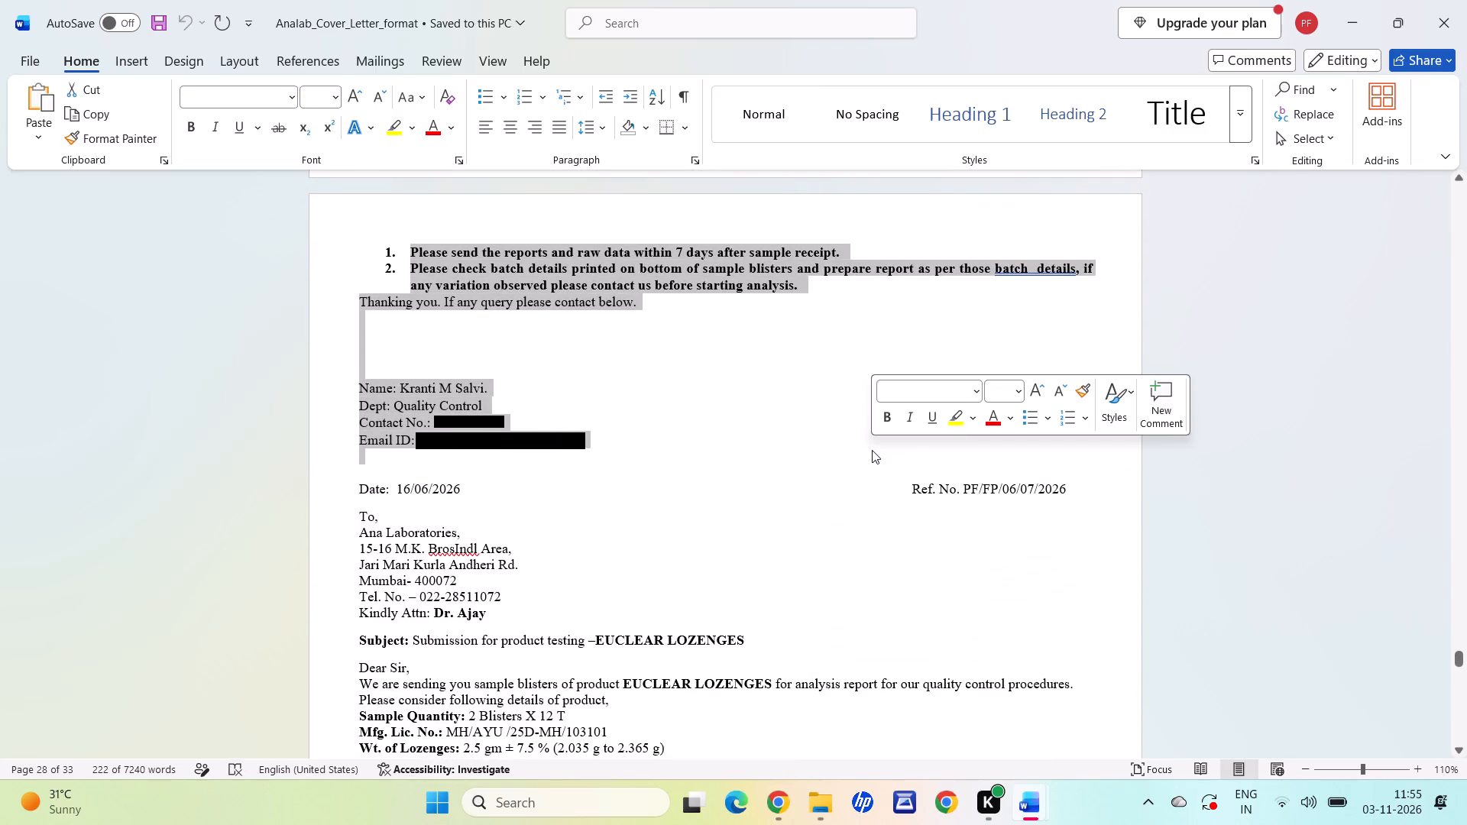
pyautogui.hotkey('ctrl', 'c')
# Paste the copied letter on the first page below the letterhead, before the 24/10/2026 date line of the Bucosin-Dol MP Lozenges letter.
pyautogui.scroll(5, 872, 450)
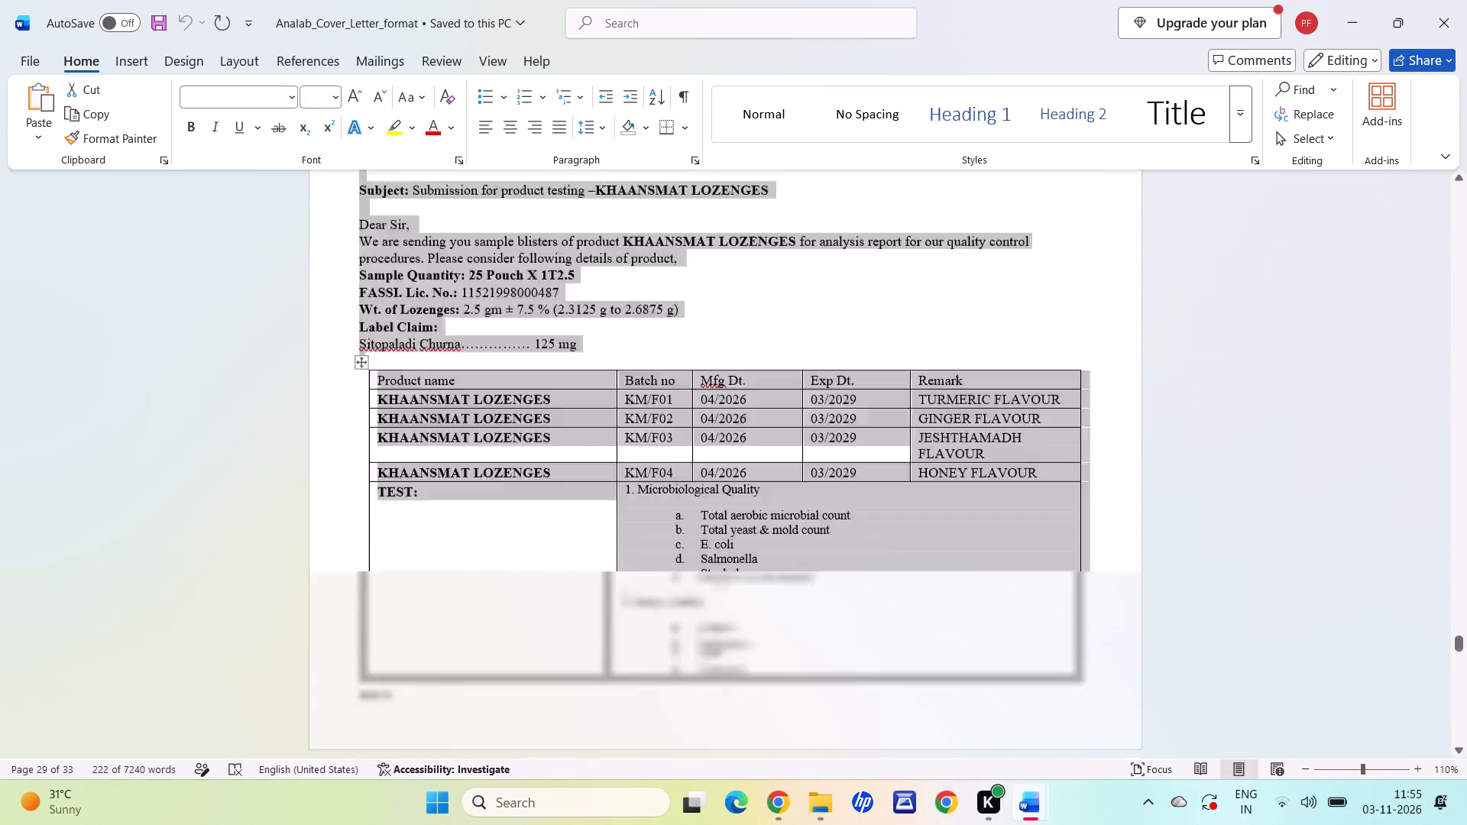
pyautogui.scroll(20, 872, 450)
pyautogui.scroll(13, 872, 450)
pyautogui.scroll(8, 872, 450)
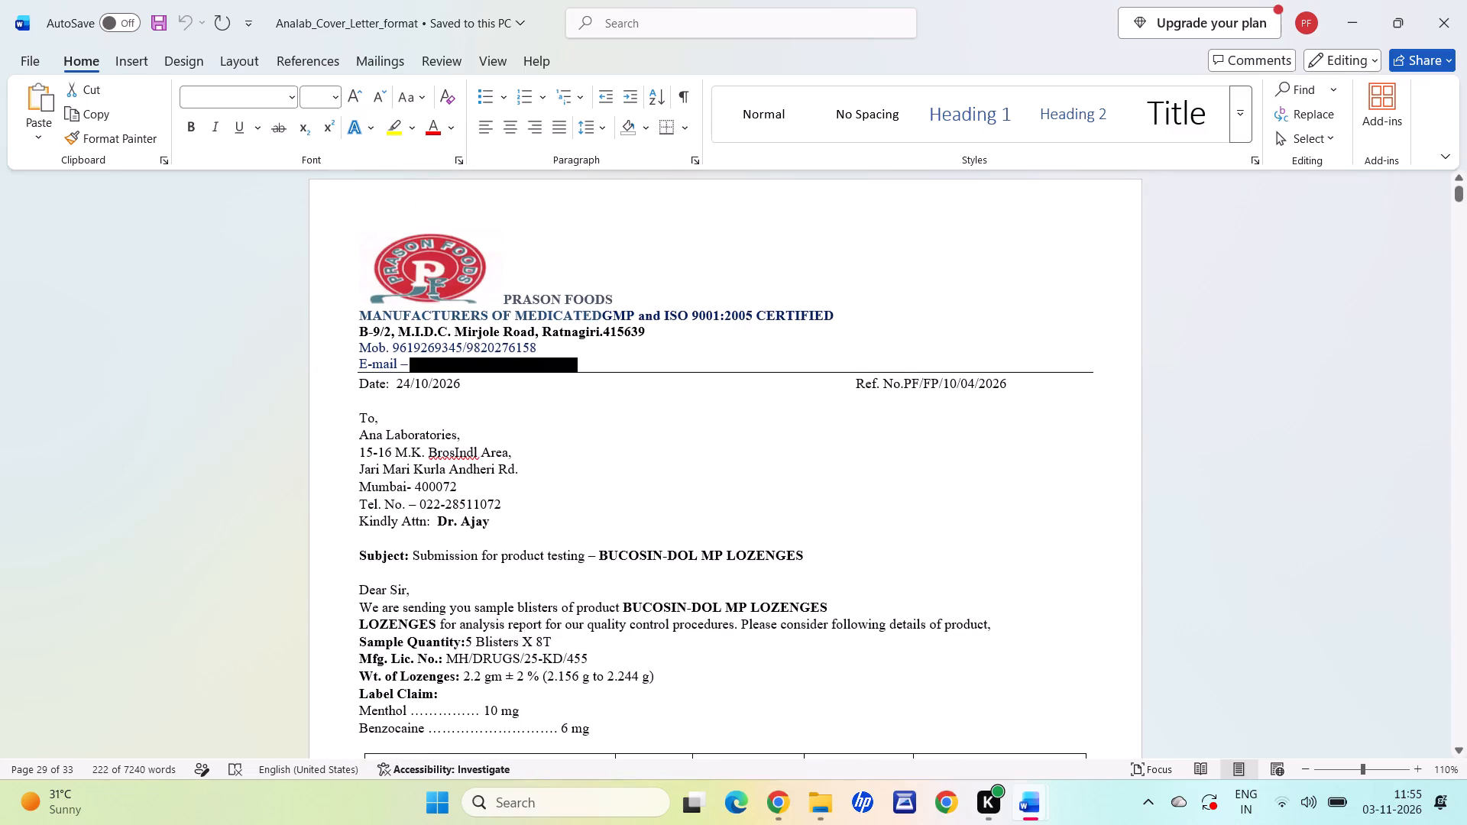
pyautogui.click(361, 387)
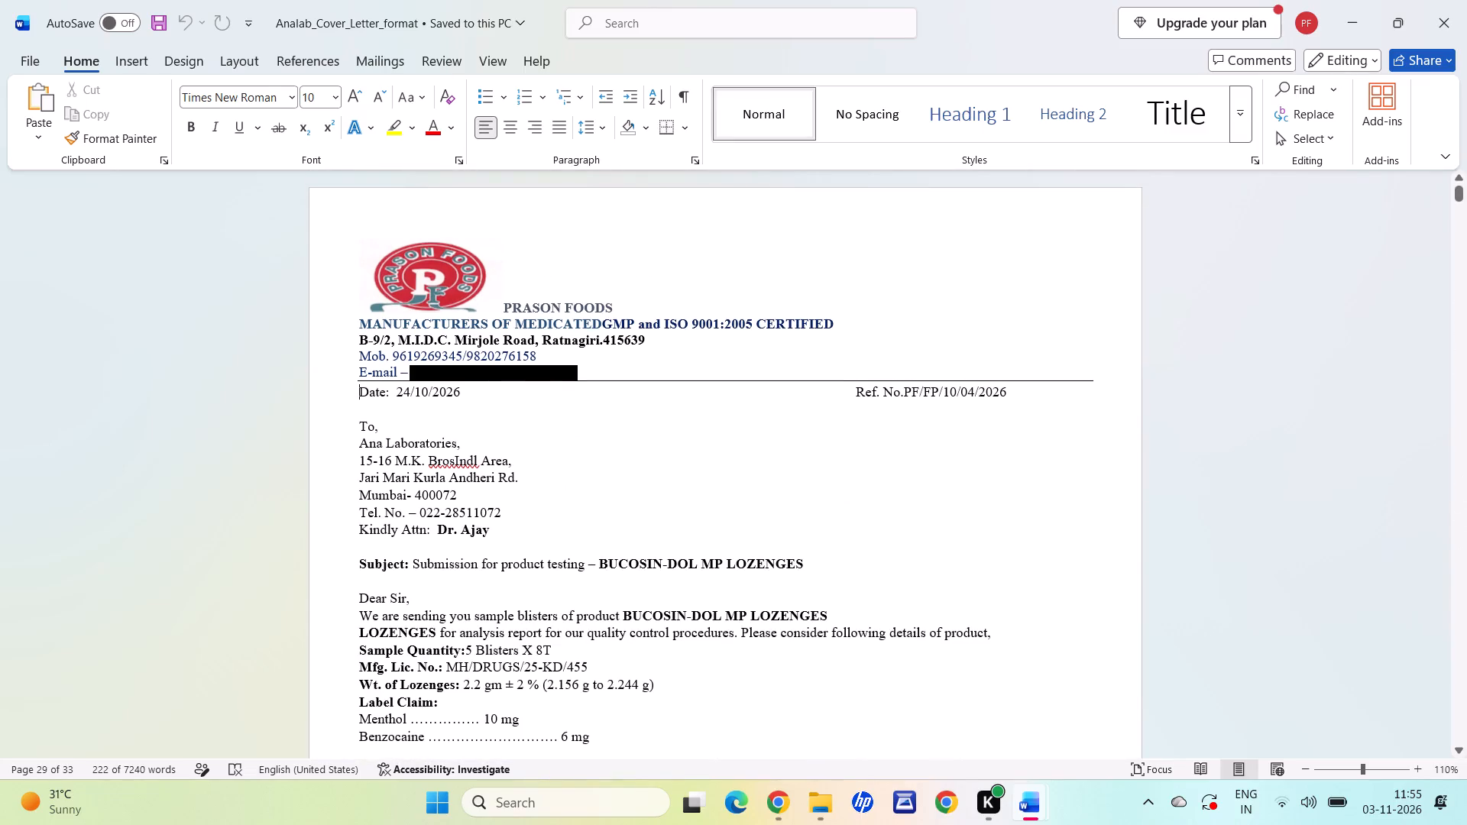
pyautogui.hotkey('ctrl', 'v')
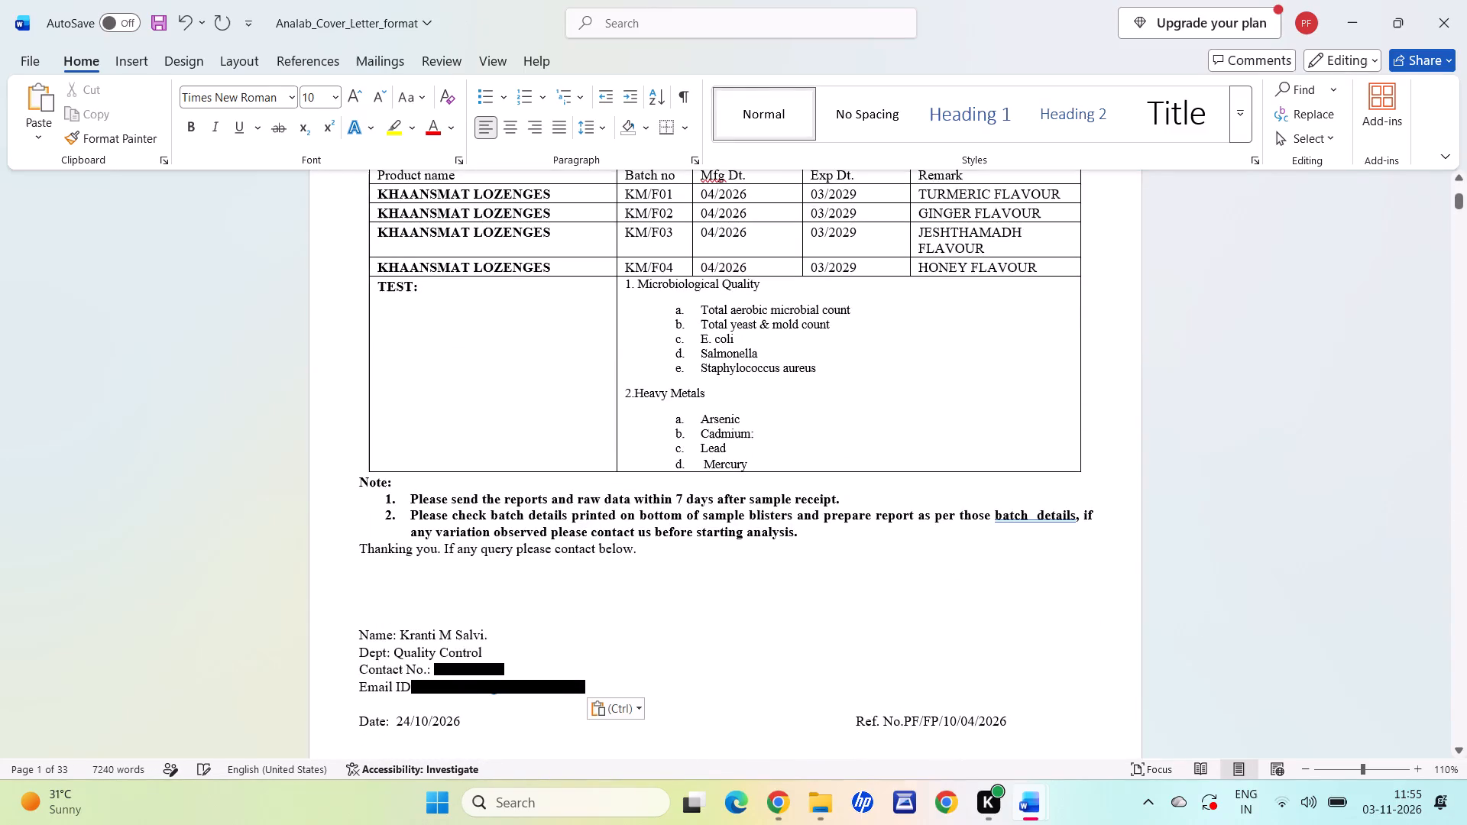
# Set the date of the pasted Khaansmat Lozenges letter to 03/11/2026.
pyautogui.scroll(7, 361, 387)
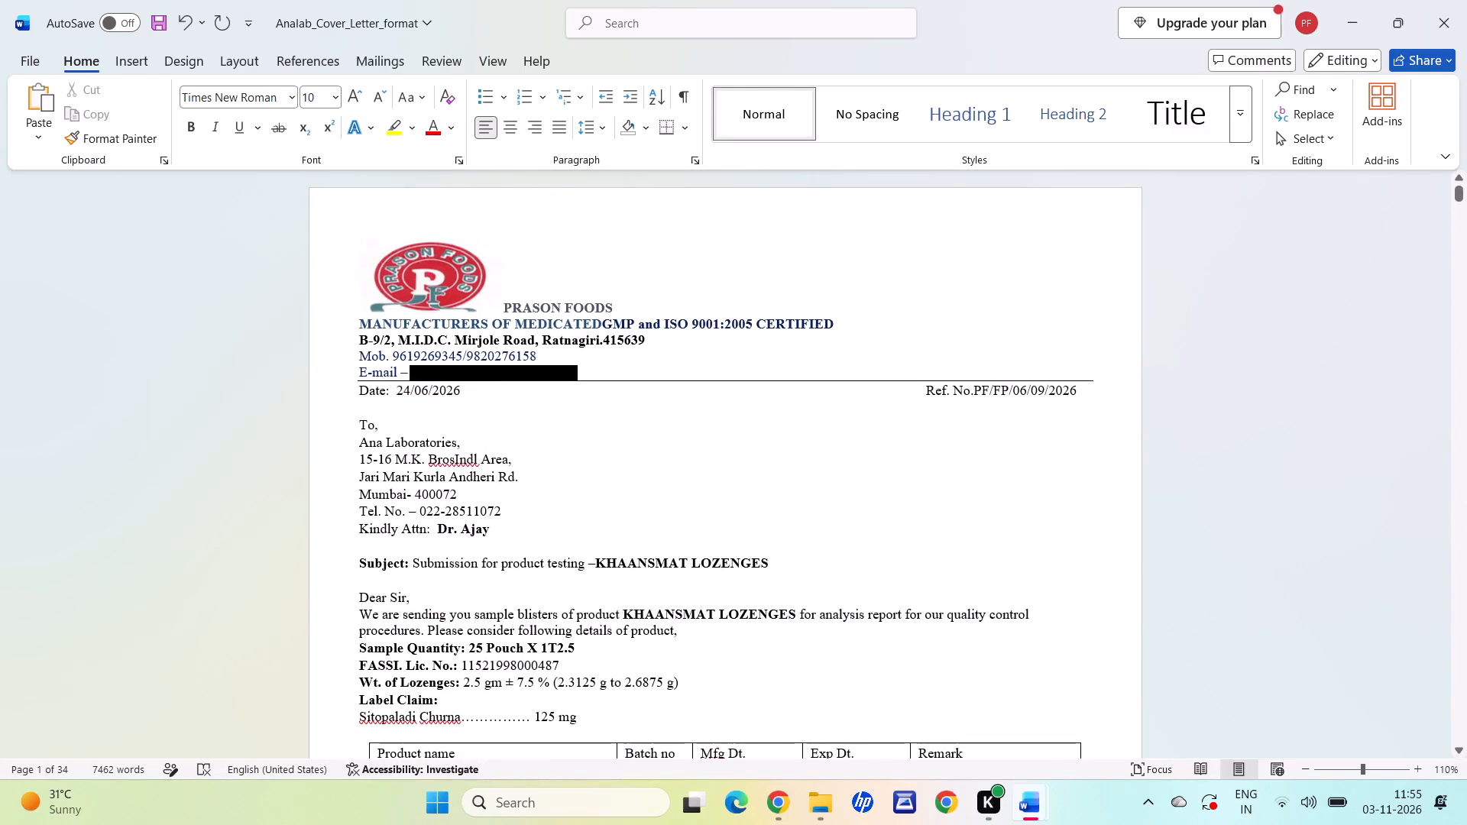
pyautogui.click(410, 393)
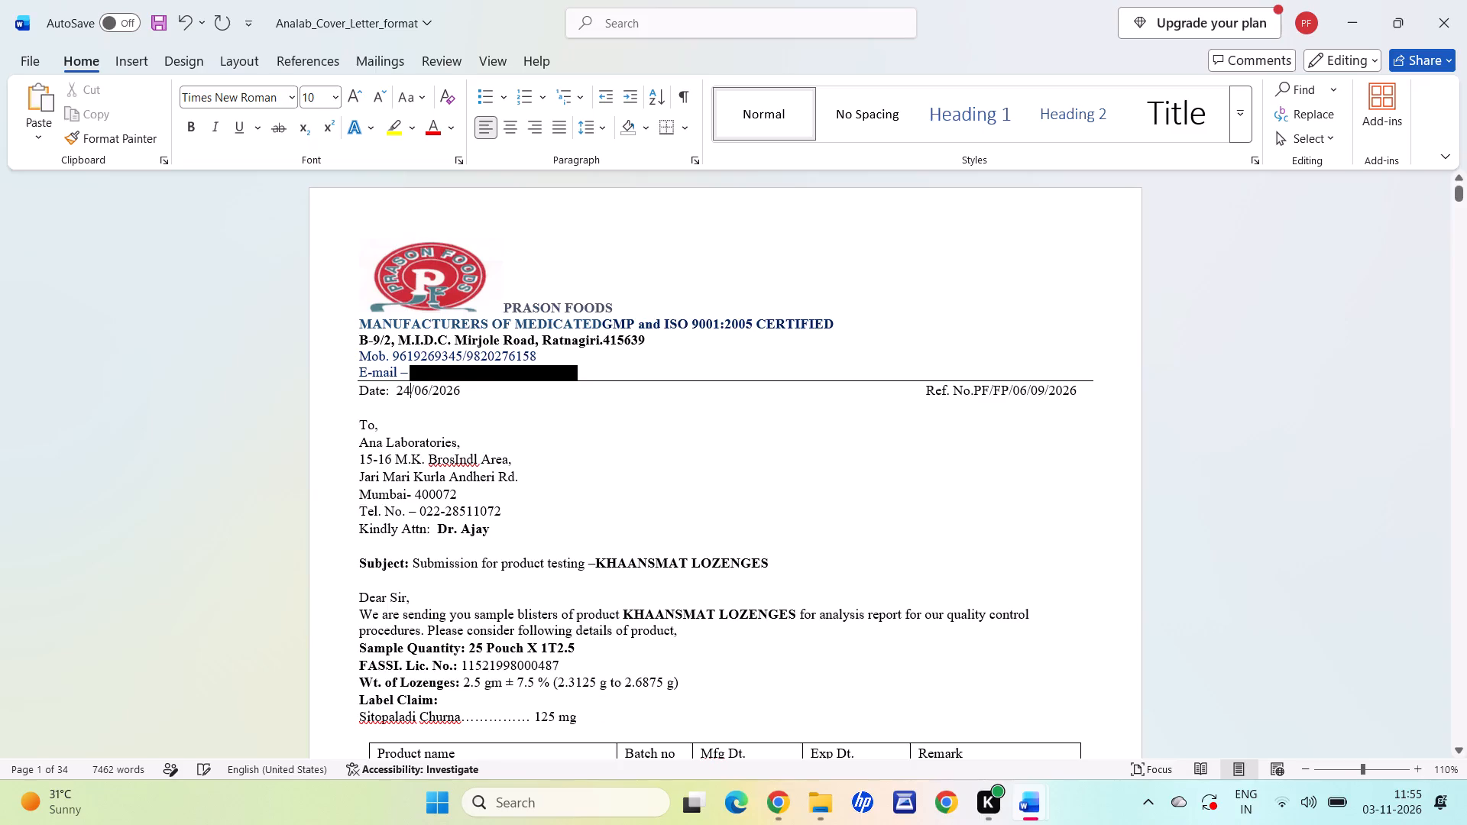
pyautogui.press('BackSpace')
pyautogui.press('BackSpace')
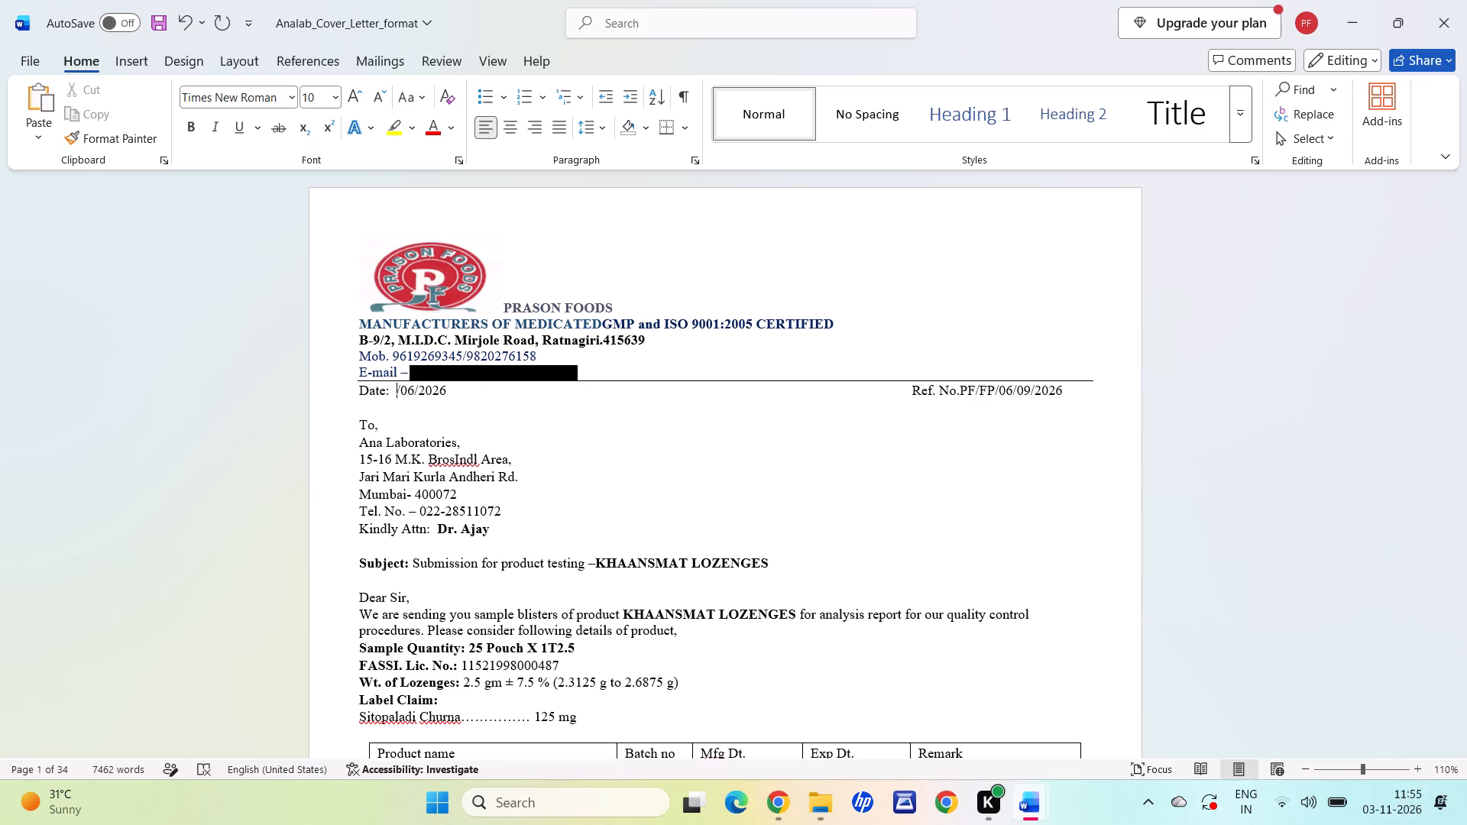
pyautogui.write('03')
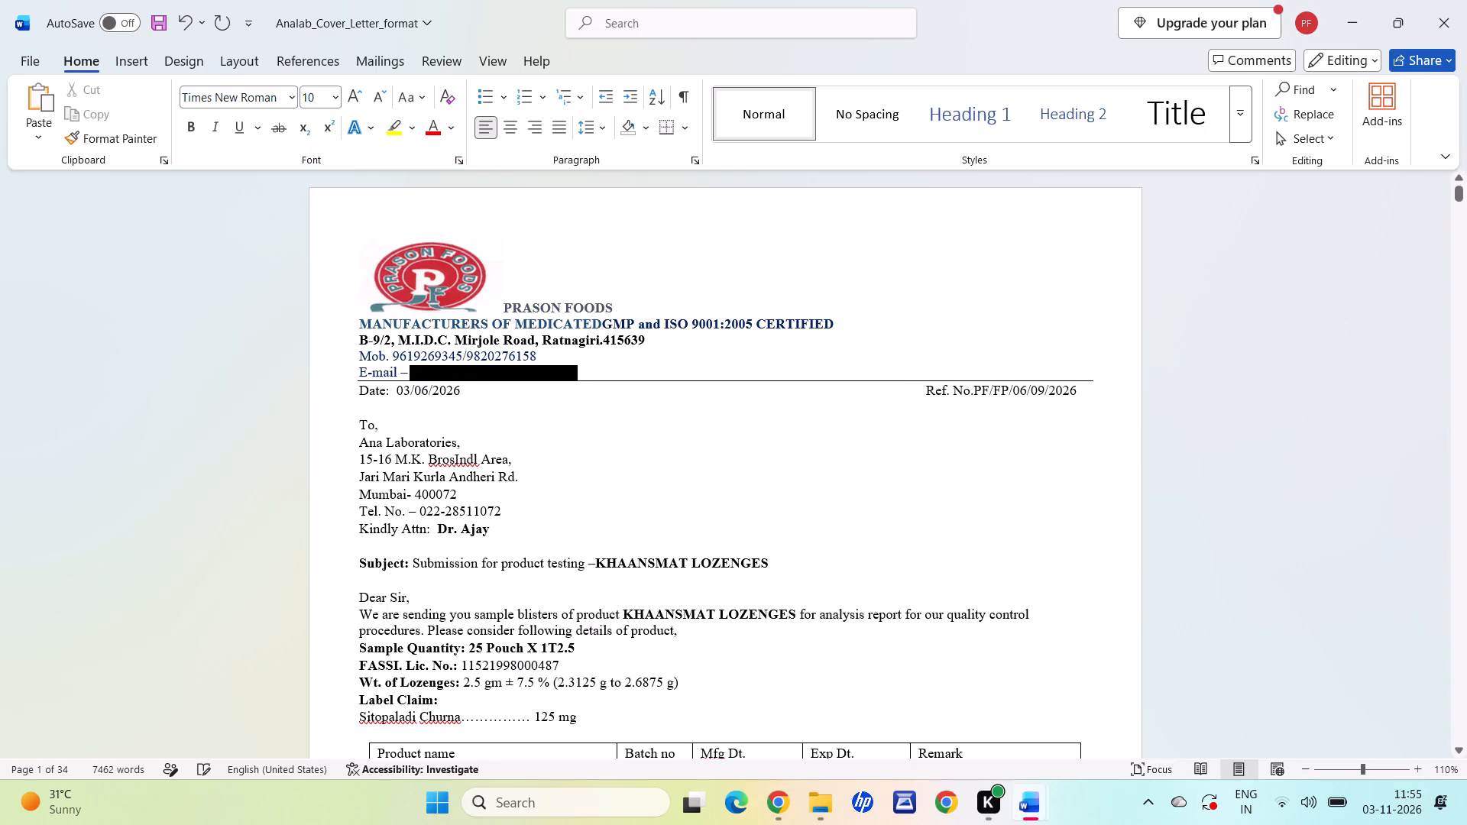
pyautogui.click(428, 393)
pyautogui.press('BackSpace')
pyautogui.press('BackSpace')
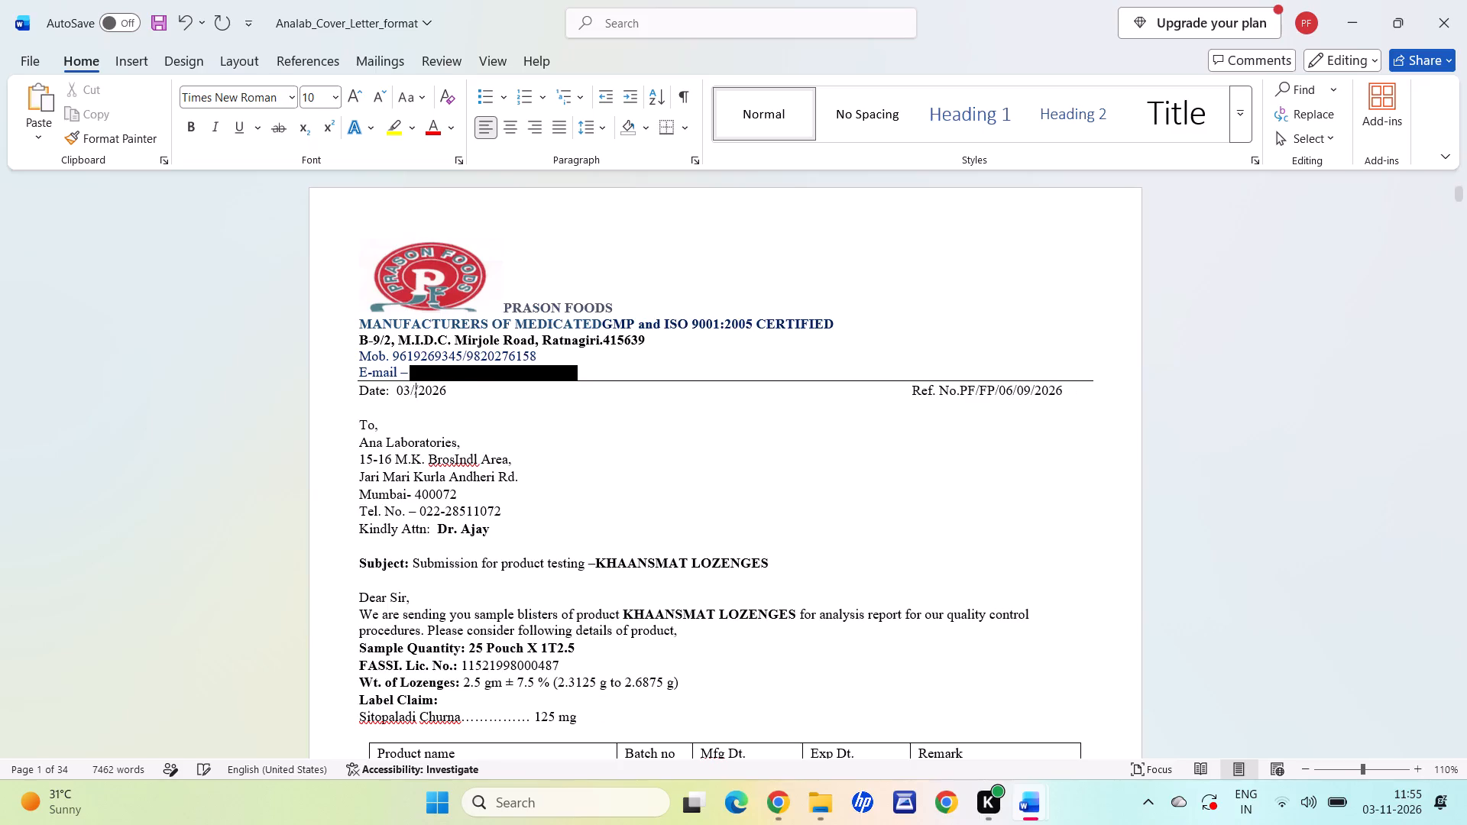
pyautogui.write('11')
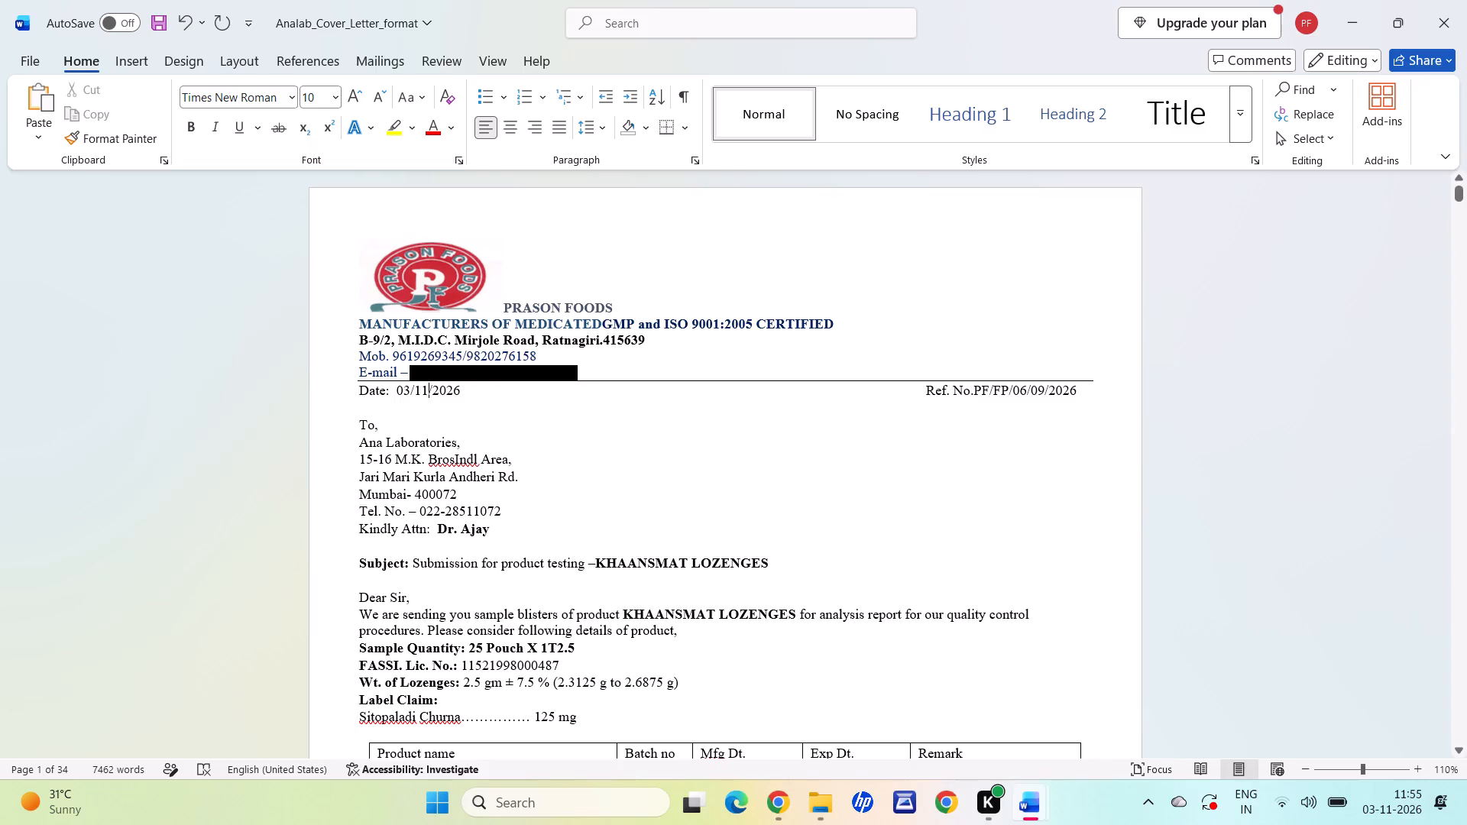
# Set the pasted letter's reference number to PF/FP/11/01/2026.
pyautogui.click(1028, 391)
pyautogui.press('BackSpace')
pyautogui.press('BackSpace')
pyautogui.click(186, 25)
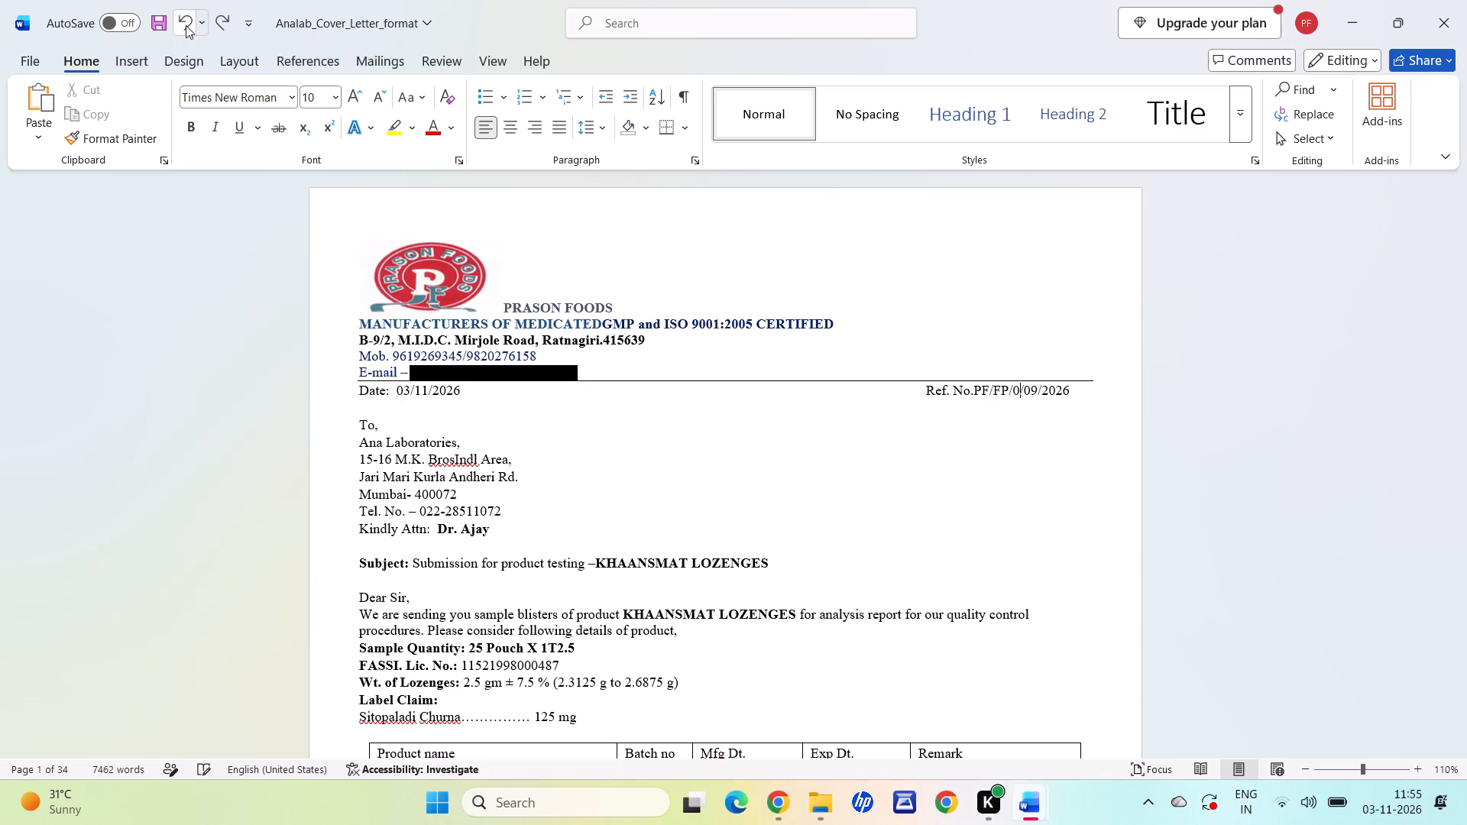
pyautogui.click(186, 25)
pyautogui.press('BackSpace')
pyautogui.press('BackSpace')
pyautogui.write('11')
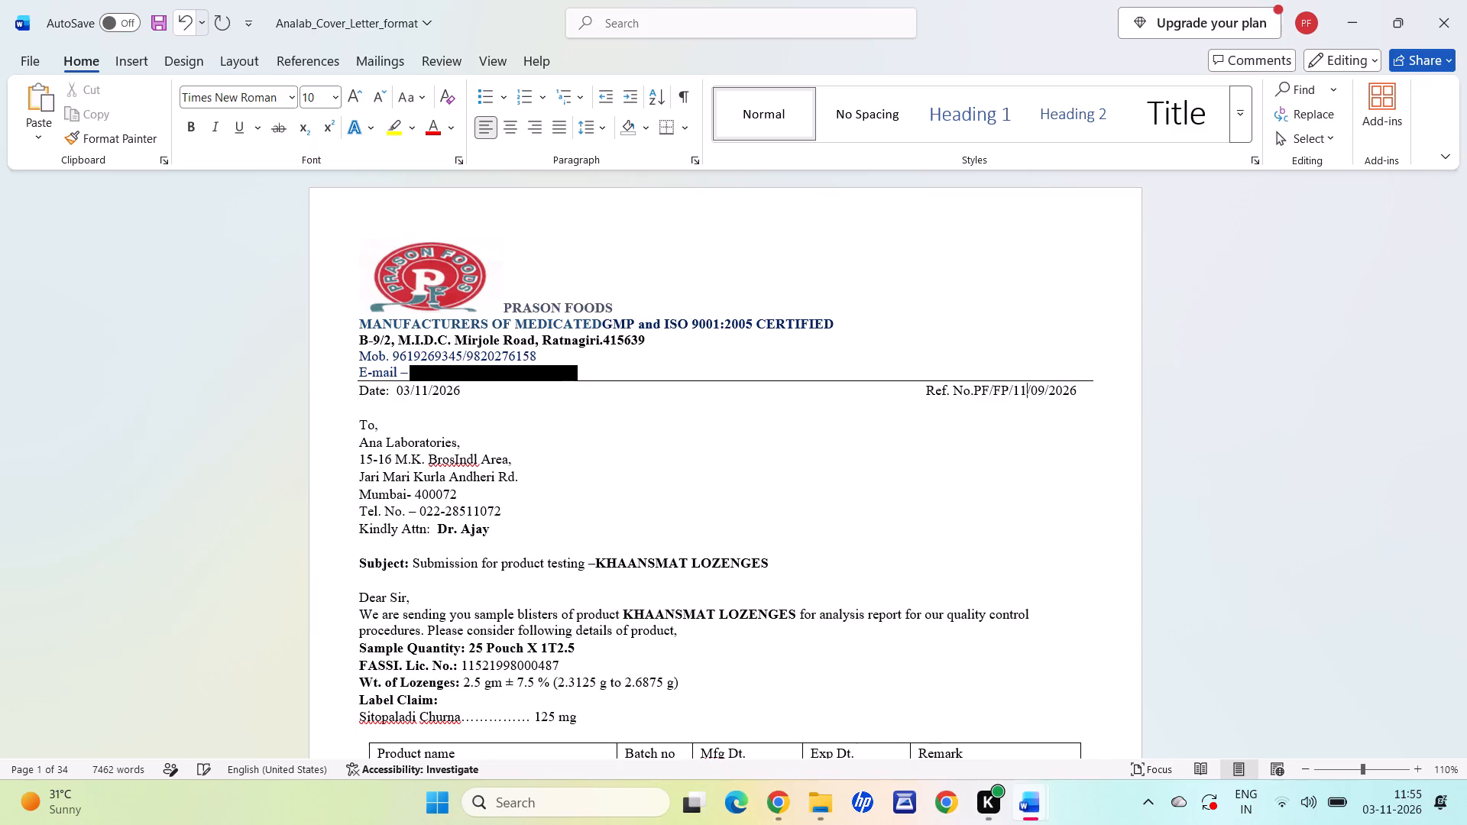
pyautogui.click(1046, 391)
pyautogui.press('BackSpace')
pyautogui.press('1')
# Set the batch numbers in the new letter's table to KM/F09 for Turmeric Flavour and KM/F10 for Ginger Flavour.
pyautogui.scroll(-1, 1046, 391)
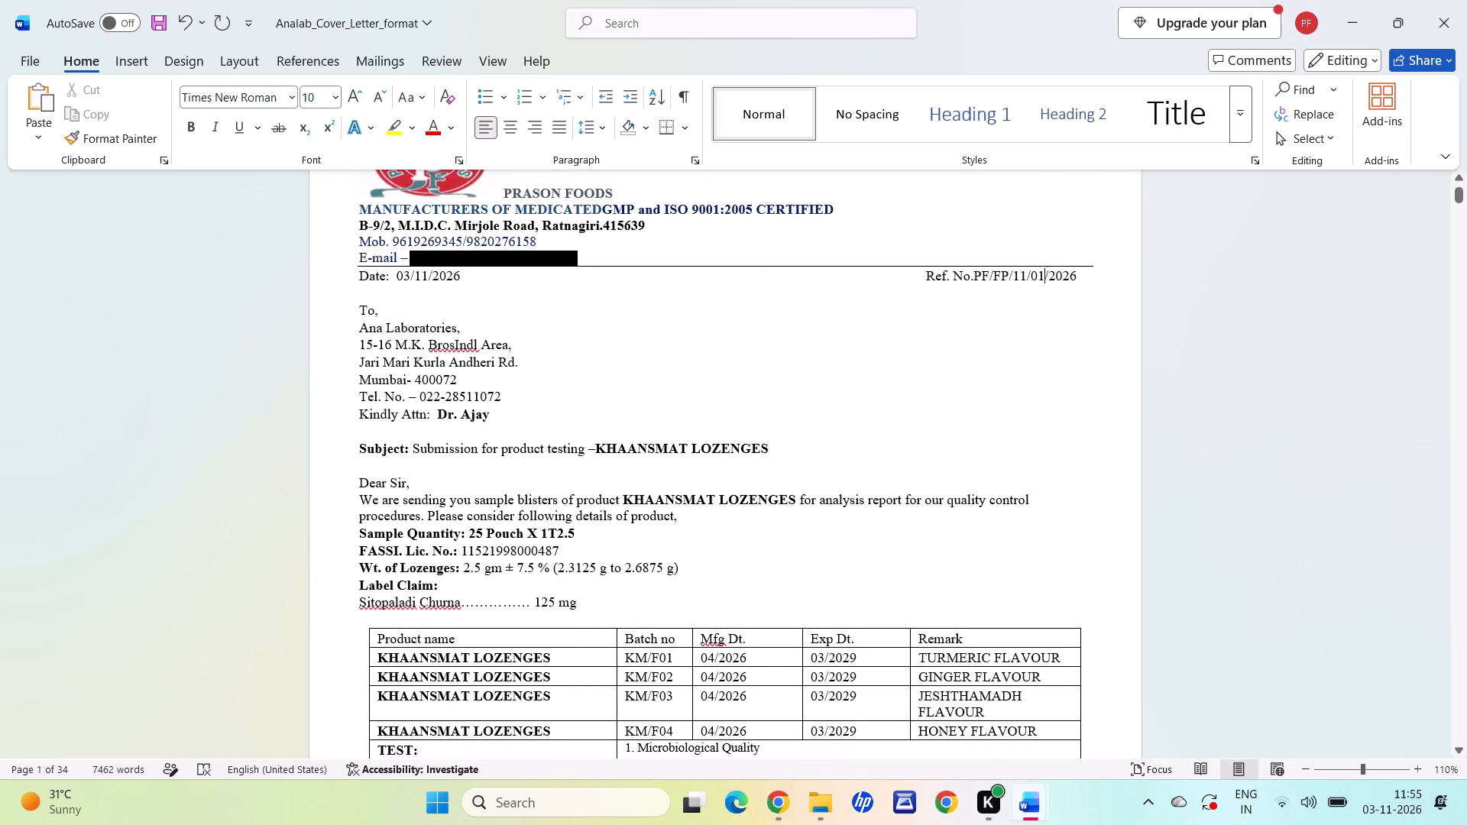
pyautogui.scroll(-2, 1046, 391)
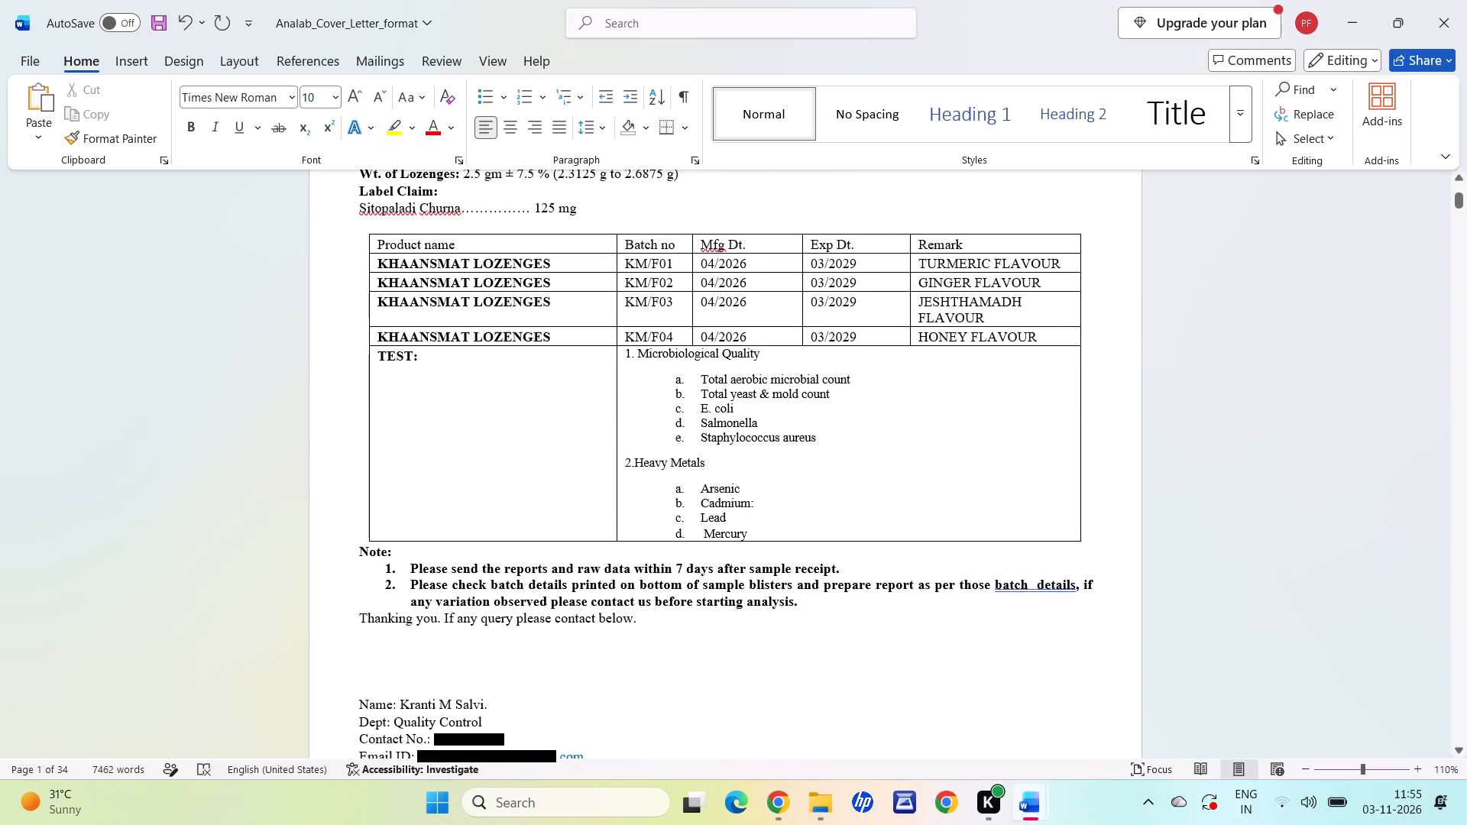
pyautogui.scroll(1, 1046, 391)
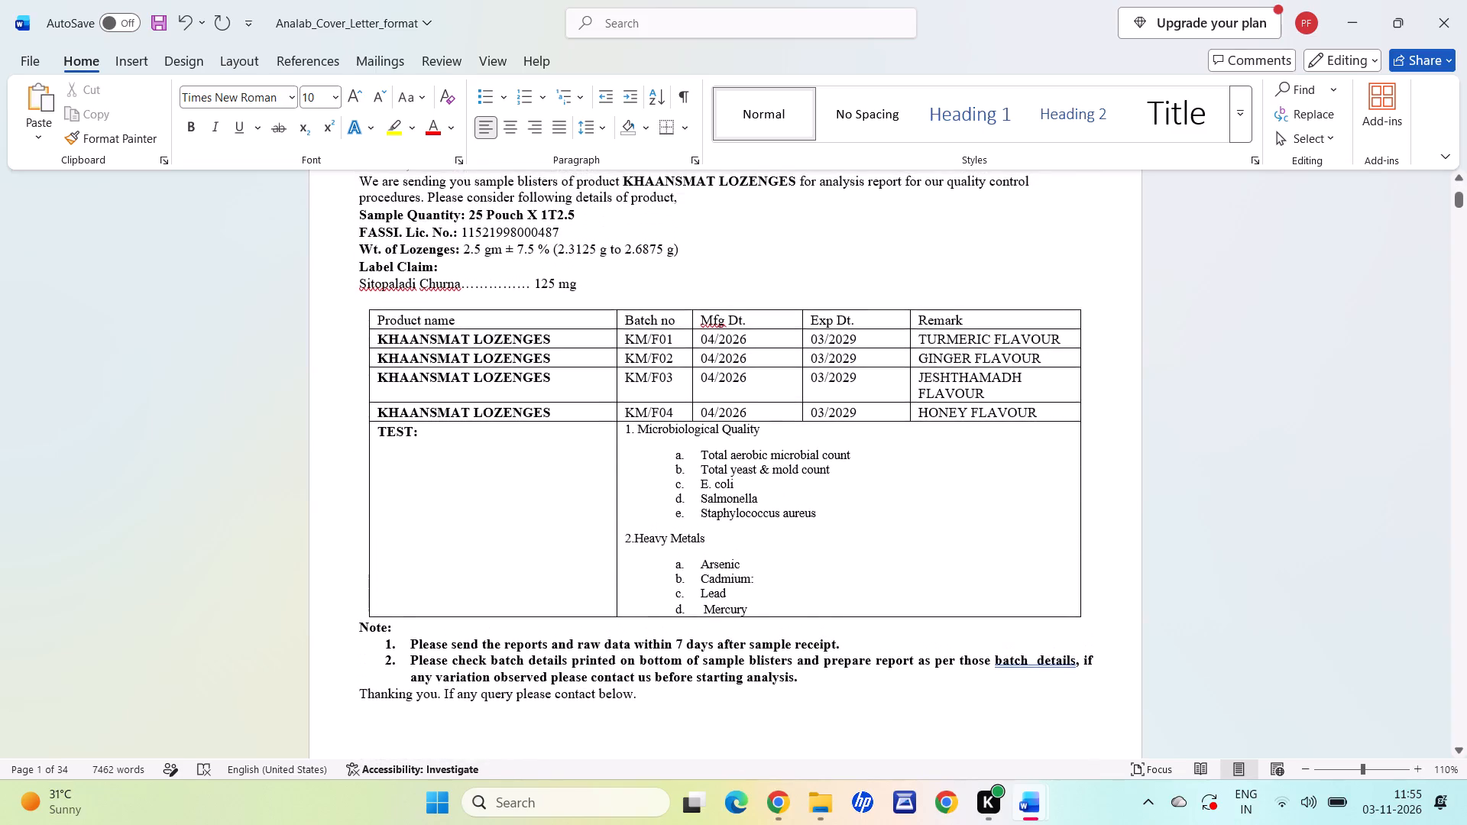
pyautogui.click(672, 347)
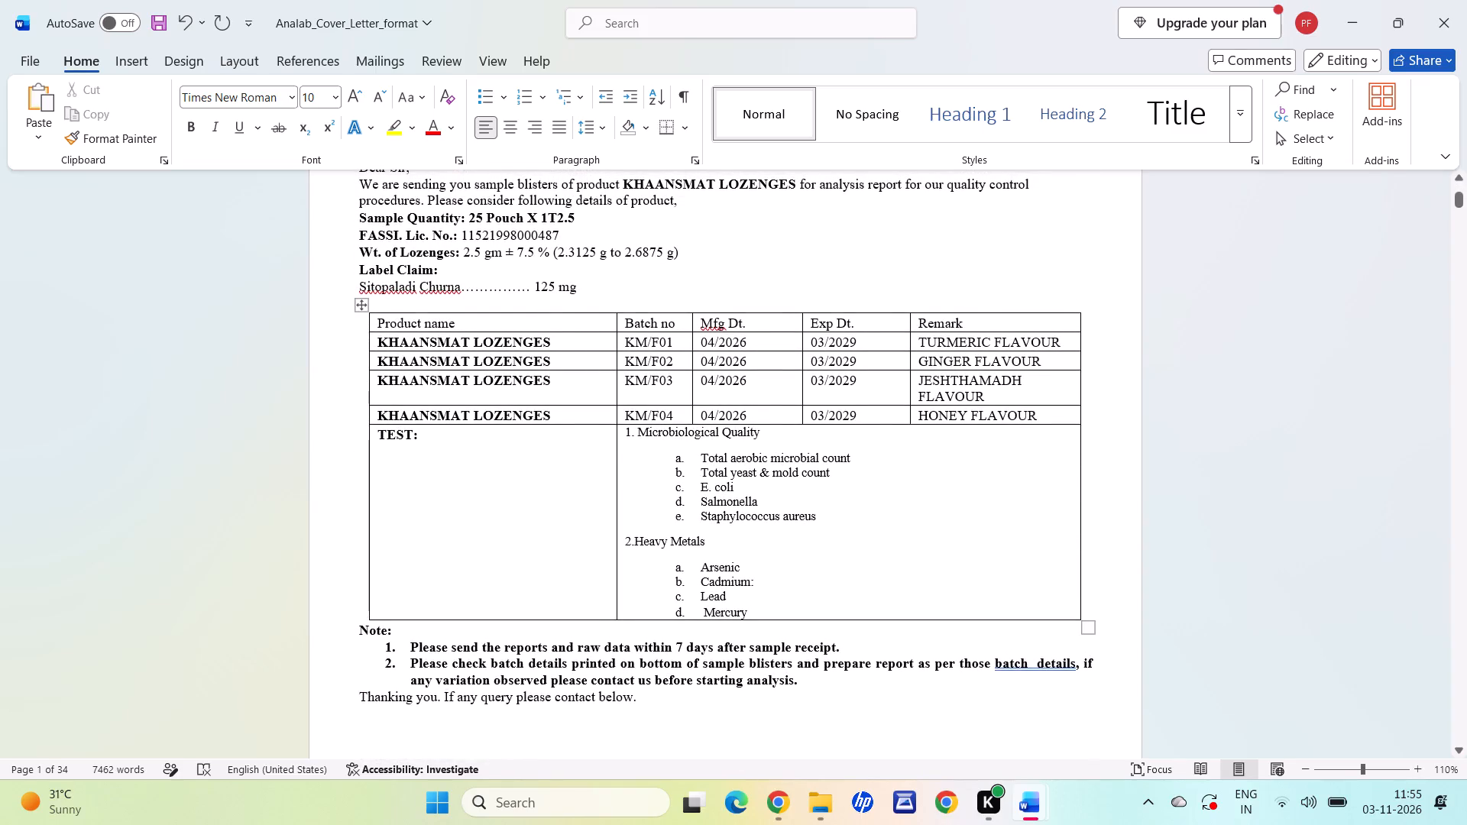
pyautogui.press('BackSpace')
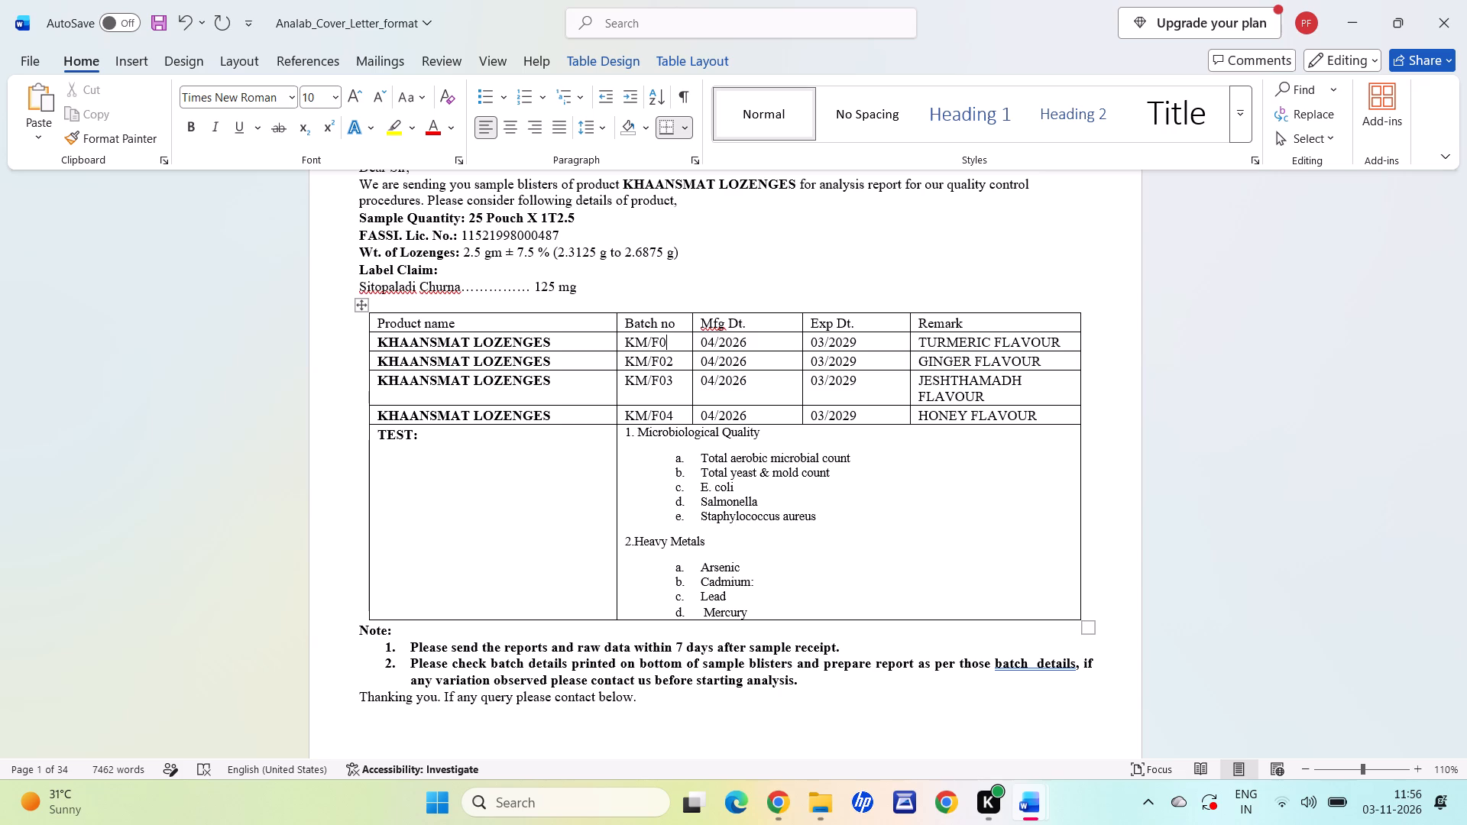
pyautogui.press('9')
pyautogui.press('Down')
pyautogui.press('BackSpace')
pyautogui.press('BackSpace')
pyautogui.write('10')
# Set the batch numbers to KM/F11 for Jeshthamadh Flavour and KM/F12 for Honey Flavour.
pyautogui.press('Down')
pyautogui.press('BackSpace')
pyautogui.press('BackSpace')
pyautogui.write('11')
pyautogui.press('Down')
pyautogui.press('BackSpace')
pyautogui.press('\\')
pyautogui.press('BackSpace')
pyautogui.press('BackSpace')
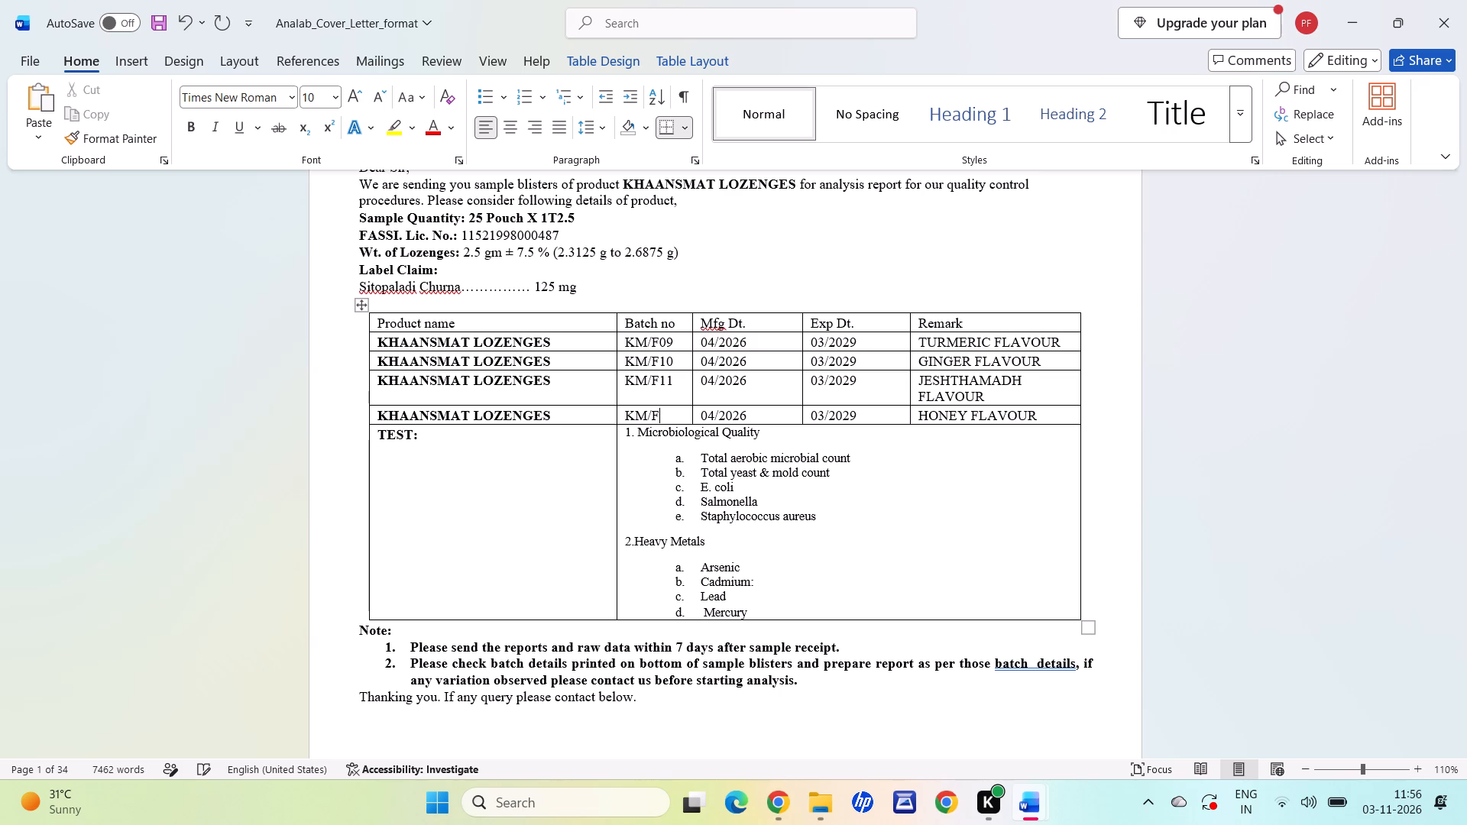
pyautogui.write('12')
# Set the manufacturing date of all four Khaansmat Lozenges batches to 10/2026.
pyautogui.click(716, 341)
pyautogui.press('BackSpace')
pyautogui.press('BackSpace')
pyautogui.write('10')
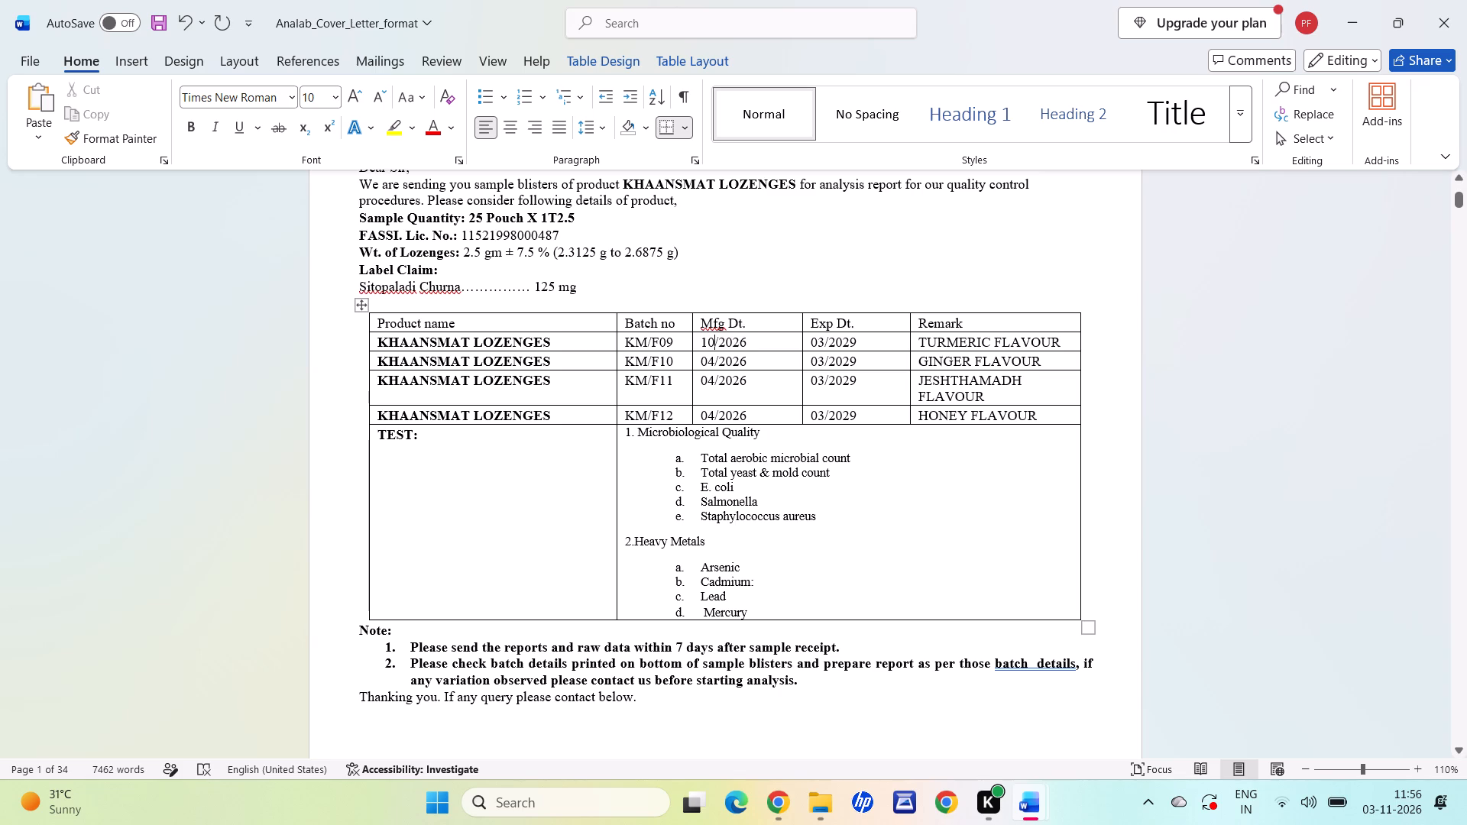
pyautogui.click(712, 360)
pyautogui.press('BackSpace')
pyautogui.press('BackSpace')
pyautogui.write('10')
pyautogui.click(712, 380)
pyautogui.press('BackSpace')
pyautogui.press('BackSpace')
pyautogui.write('10')
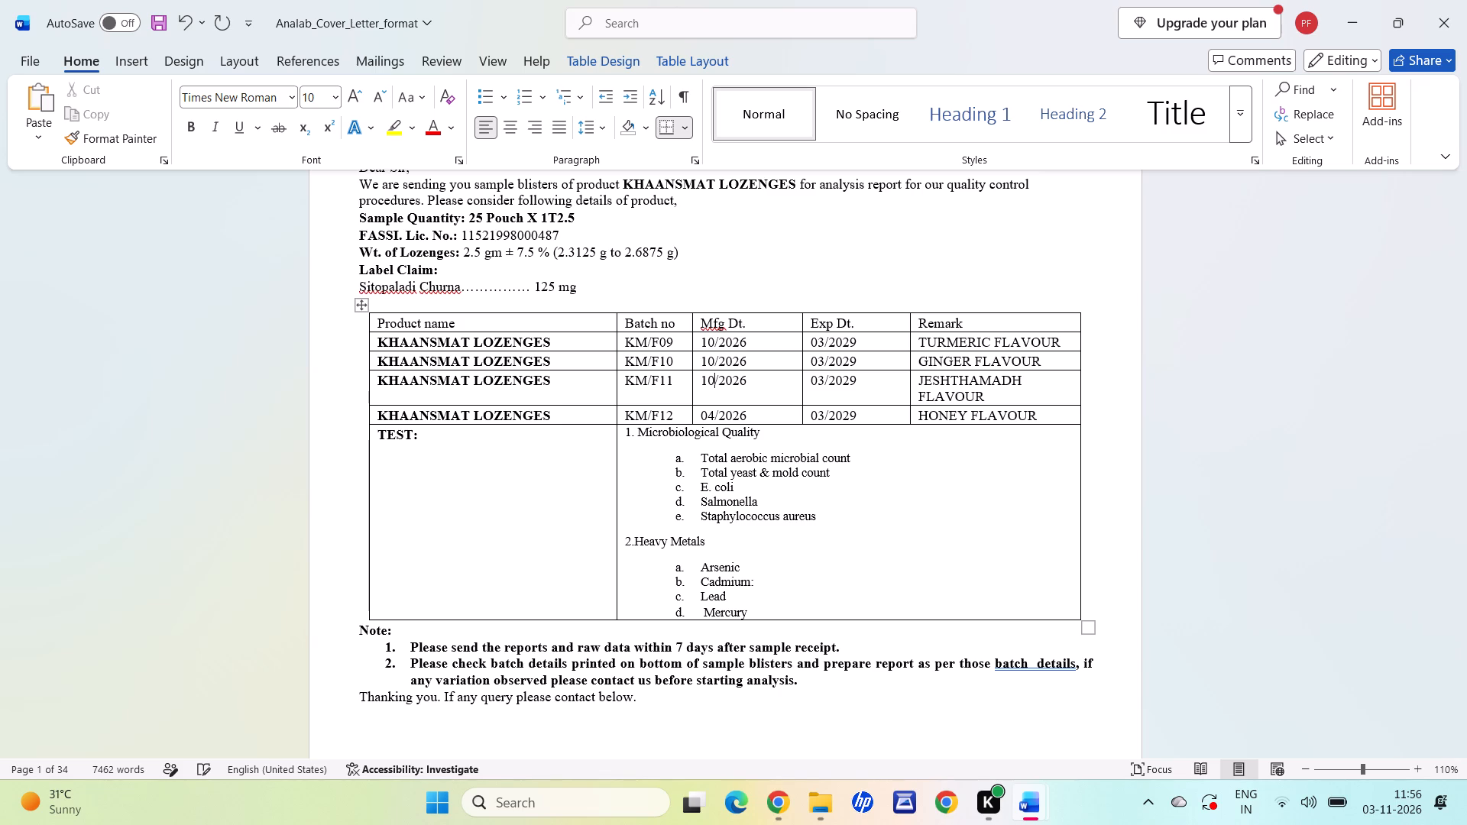
pyautogui.click(713, 417)
pyautogui.press('BackSpace')
pyautogui.press('BackSpace')
pyautogui.write('10')
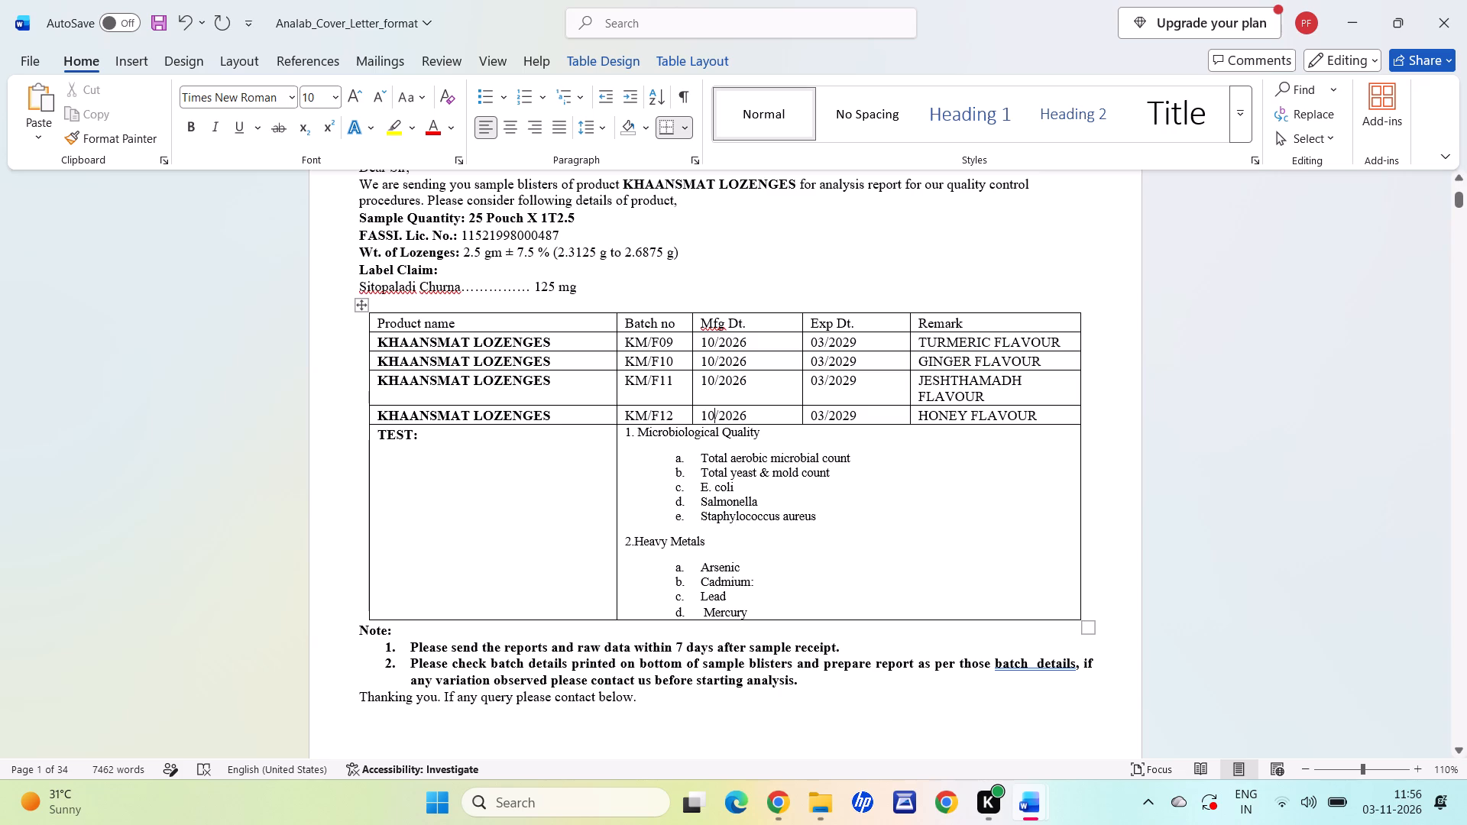
# Set the expiry date of the Turmeric and Ginger Flavour batches to 09/2028.
pyautogui.click(824, 343)
pyautogui.press('BackSpace')
pyautogui.press('9')
pyautogui.click(826, 364)
pyautogui.press('BackSpace')
pyautogui.press('9')
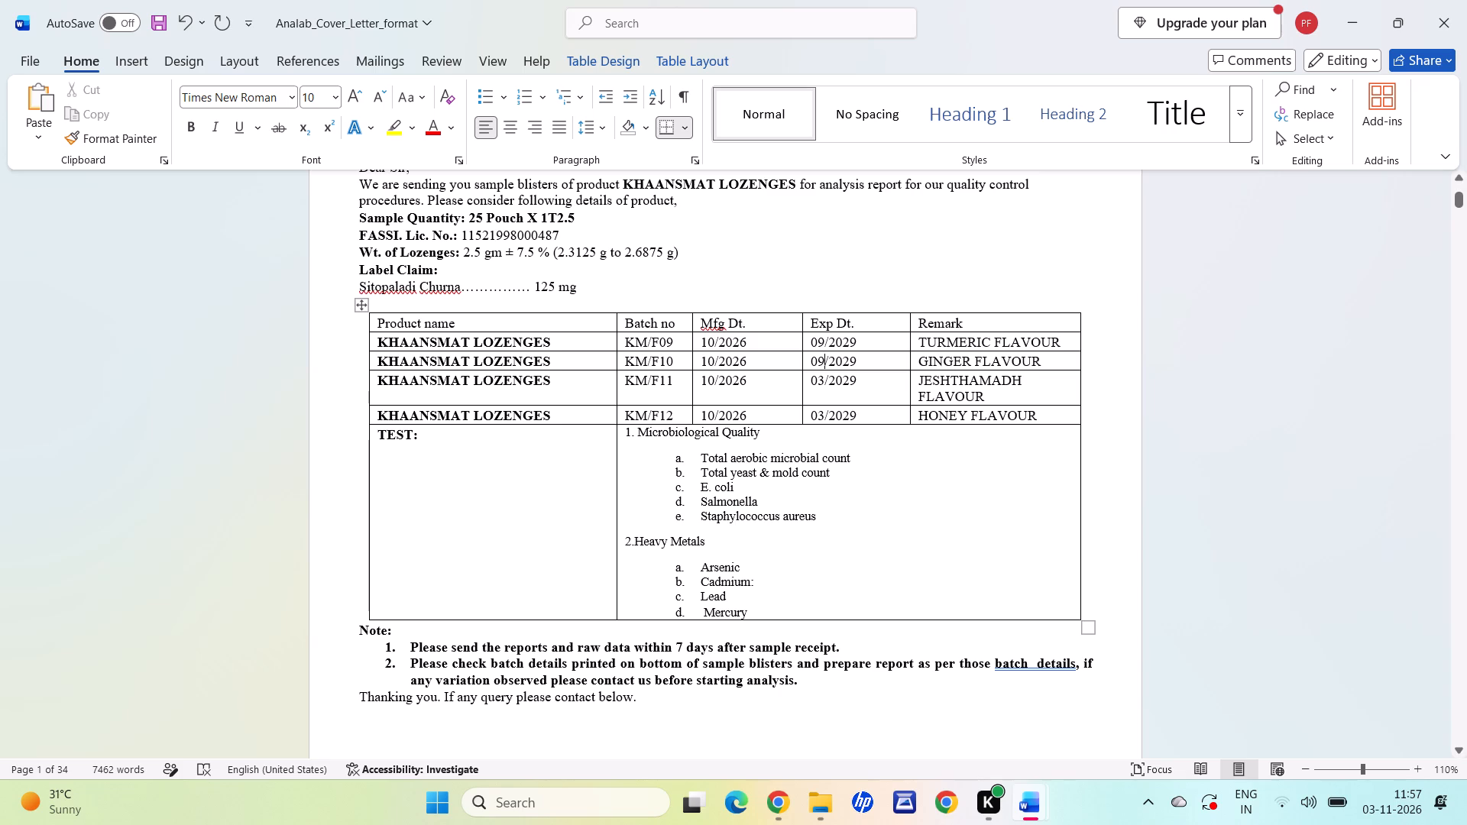
pyautogui.click(856, 345)
pyautogui.press('BackSpace')
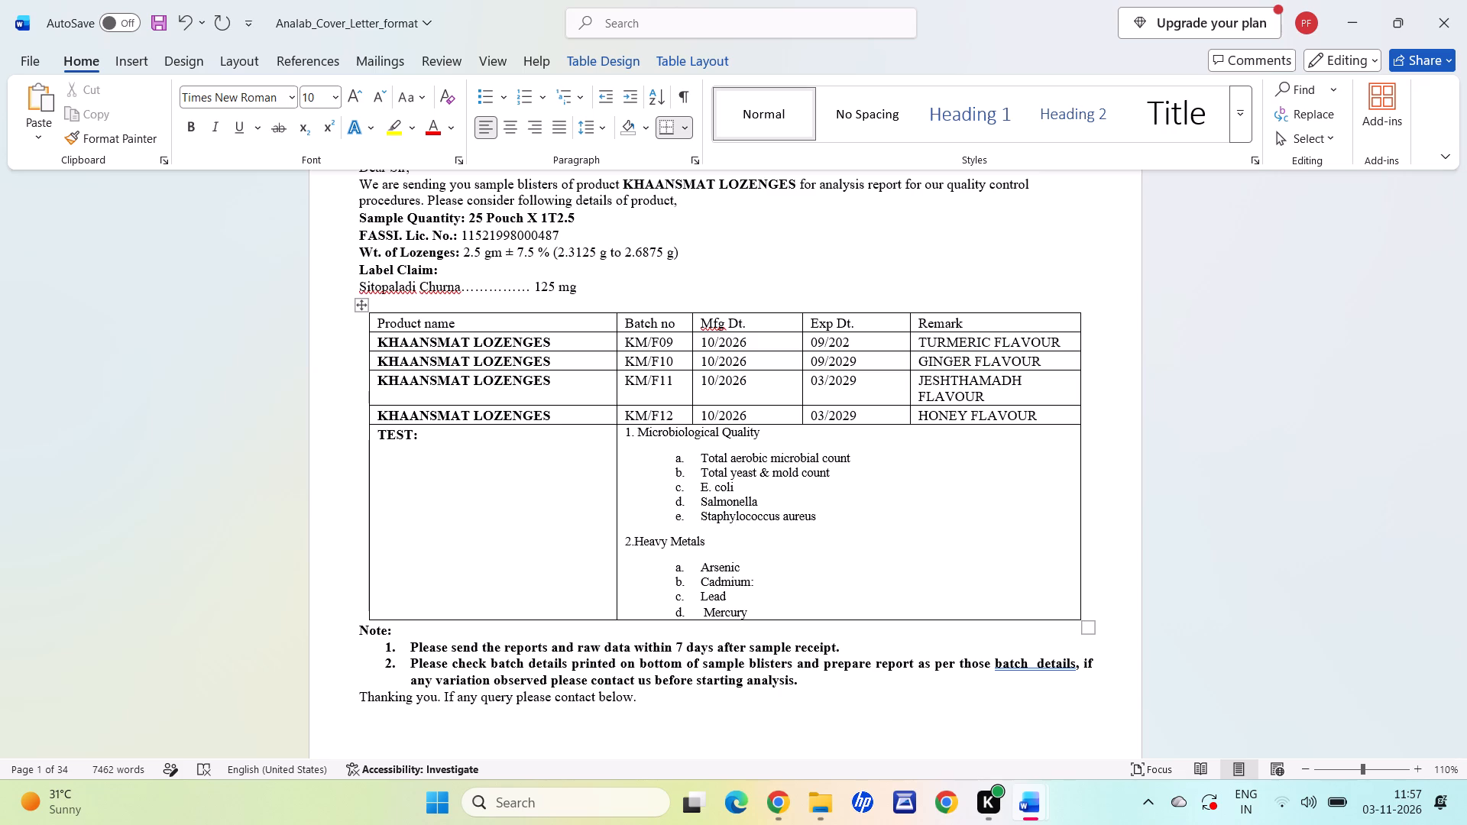
pyautogui.press('8')
pyautogui.click(857, 361)
pyautogui.press('BackSpace')
pyautogui.press('8')
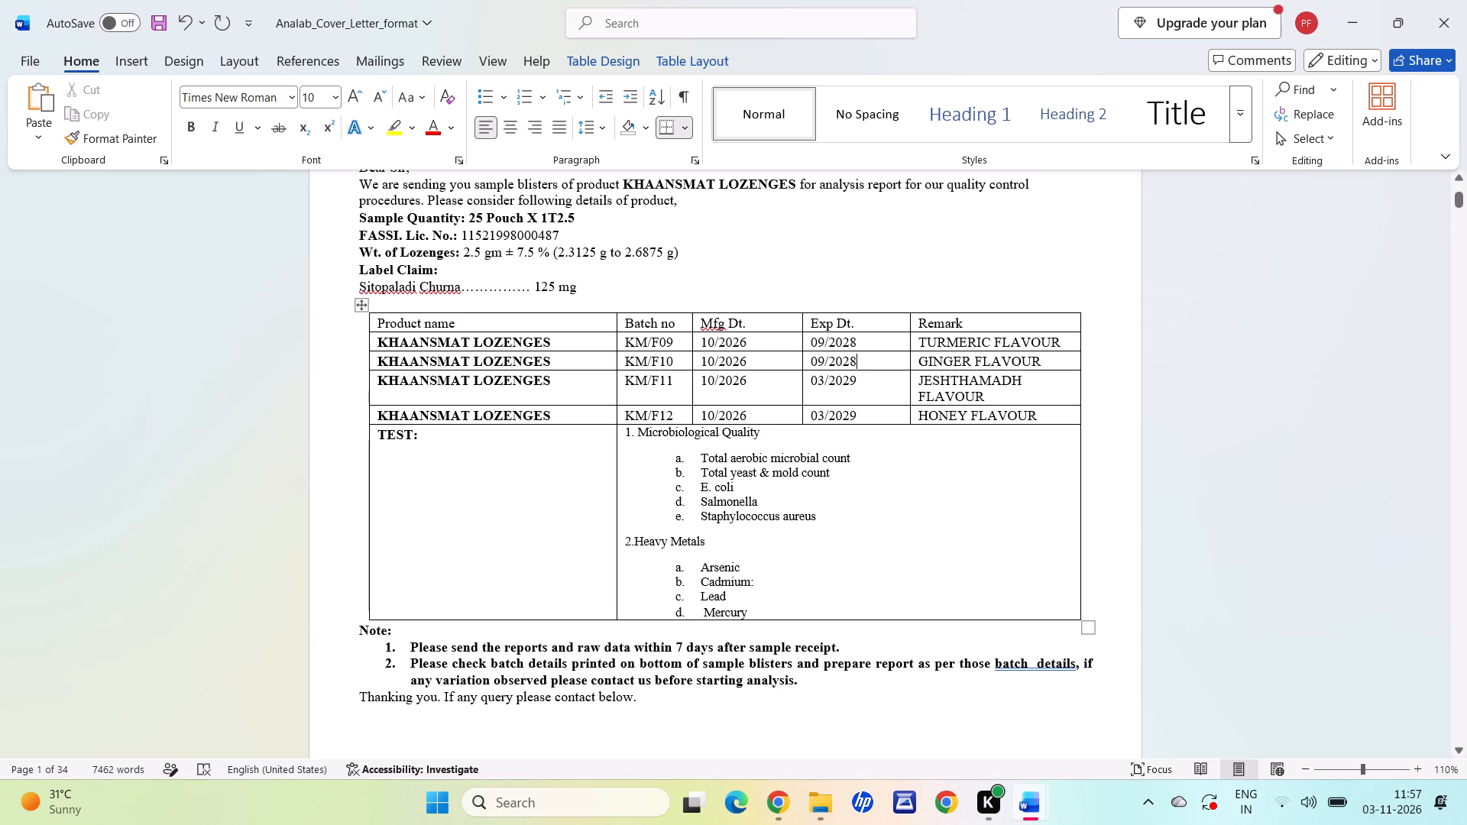
# Set the expiry date of the Jeshthamadh and Honey Flavour batches to 09/2028.
pyautogui.click(821, 380)
pyautogui.click(822, 382)
pyautogui.press('BackSpace')
pyautogui.press('9')
pyautogui.click(858, 382)
pyautogui.press('BackSpace')
pyautogui.press('8')
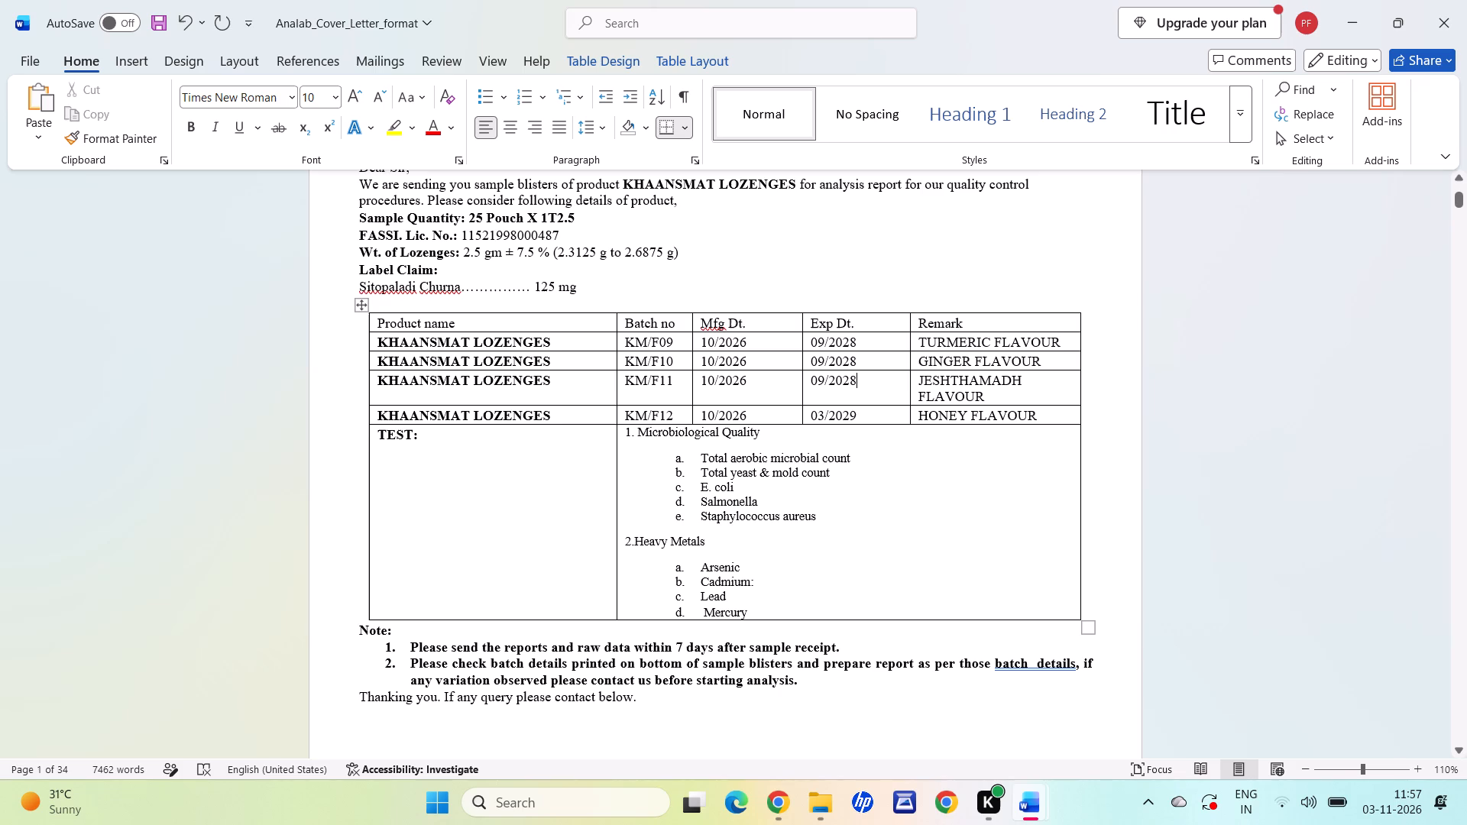
pyautogui.click(824, 417)
pyautogui.press('BackSpace')
pyautogui.press('9')
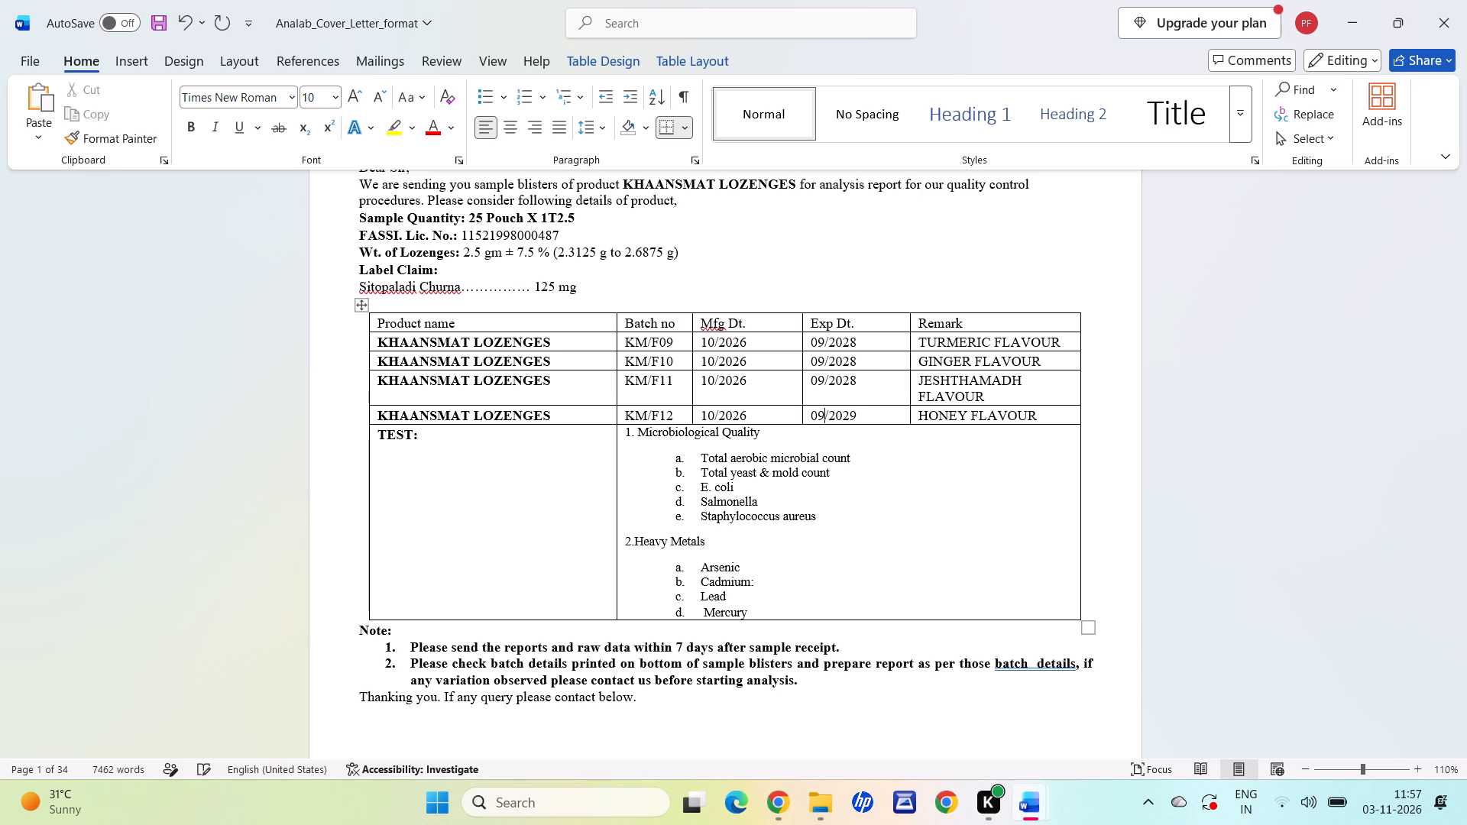
pyautogui.click(863, 421)
pyautogui.press('BackSpace')
pyautogui.press('8')
# Change the report deadline in the Khaansmat letter's first note to 2 days after sample receipt.
pyautogui.scroll(-1, 863, 421)
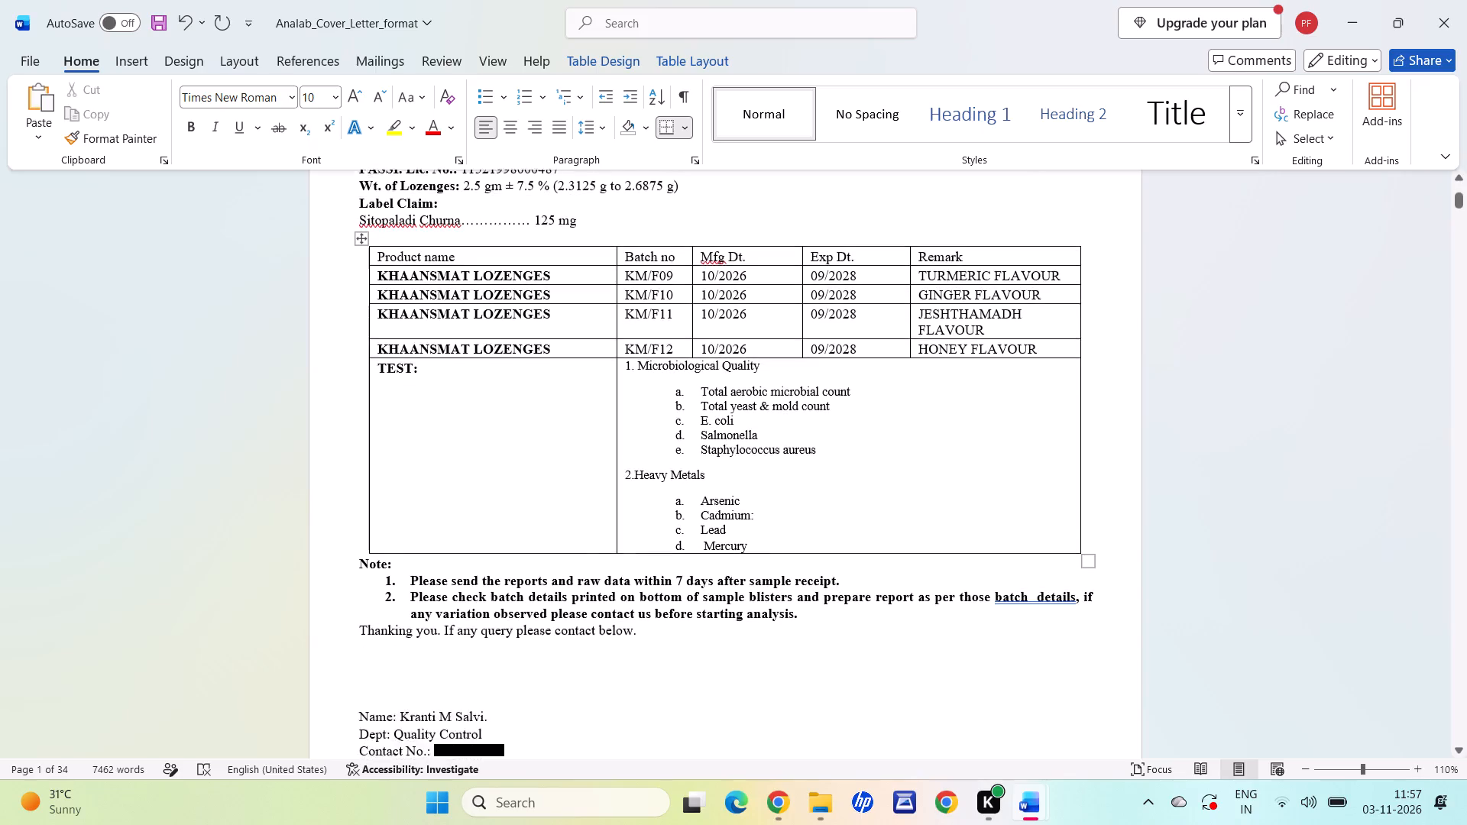
pyautogui.scroll(-1, 863, 421)
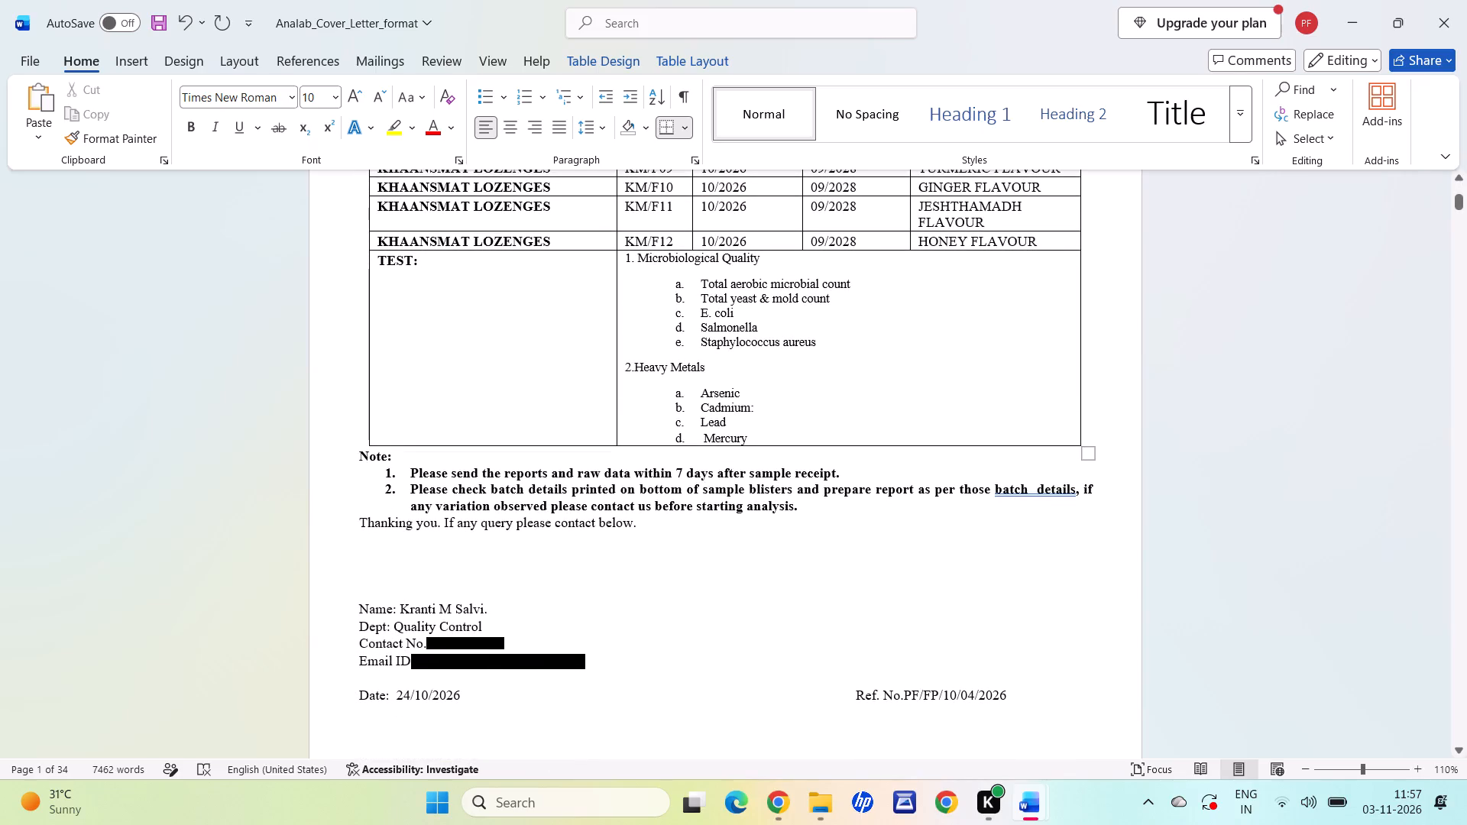
pyautogui.moveTo(674, 468); pyautogui.dragTo(709, 473)
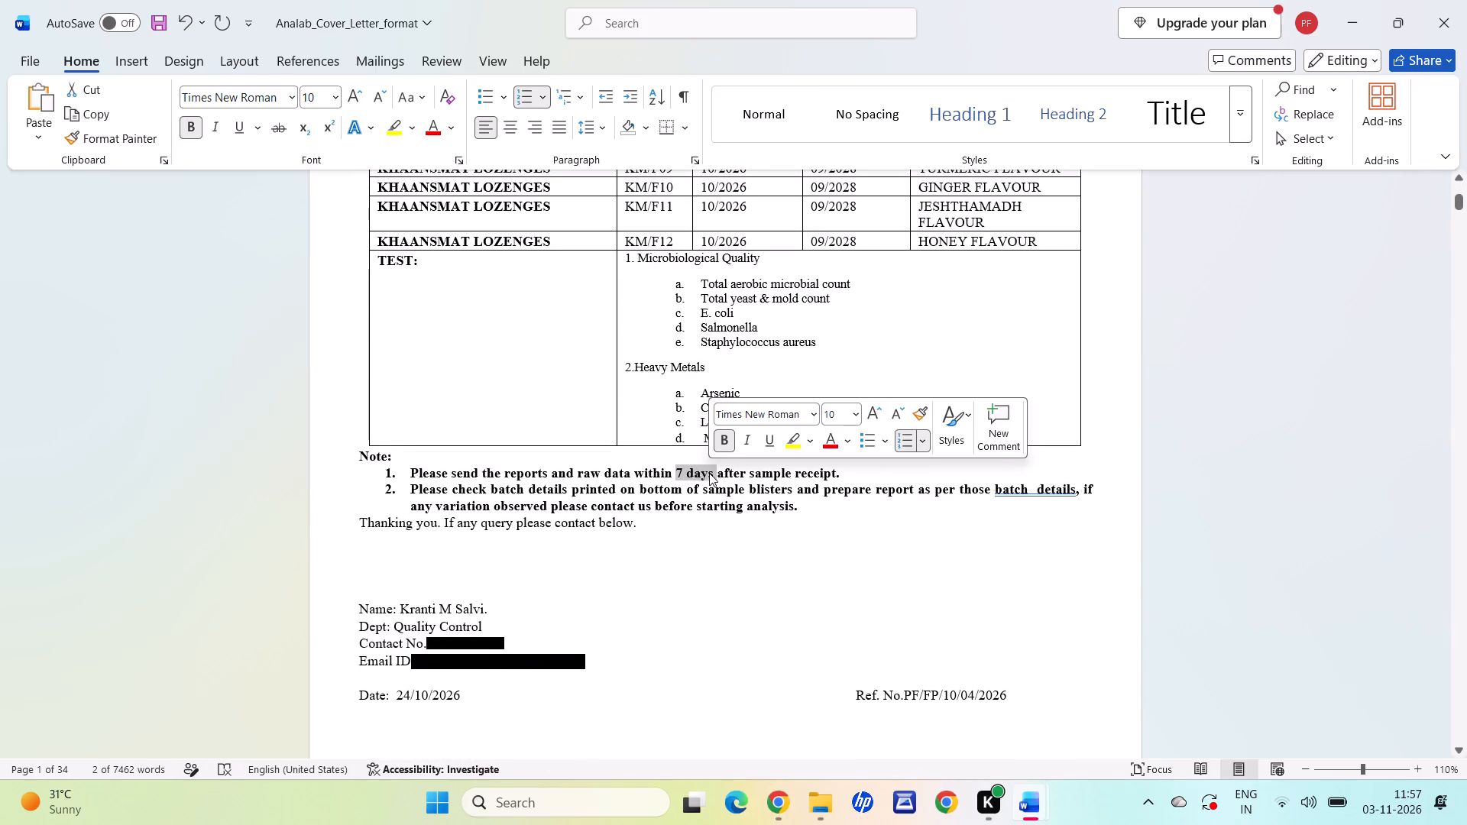
pyautogui.click(683, 476)
pyautogui.press('BackSpace')
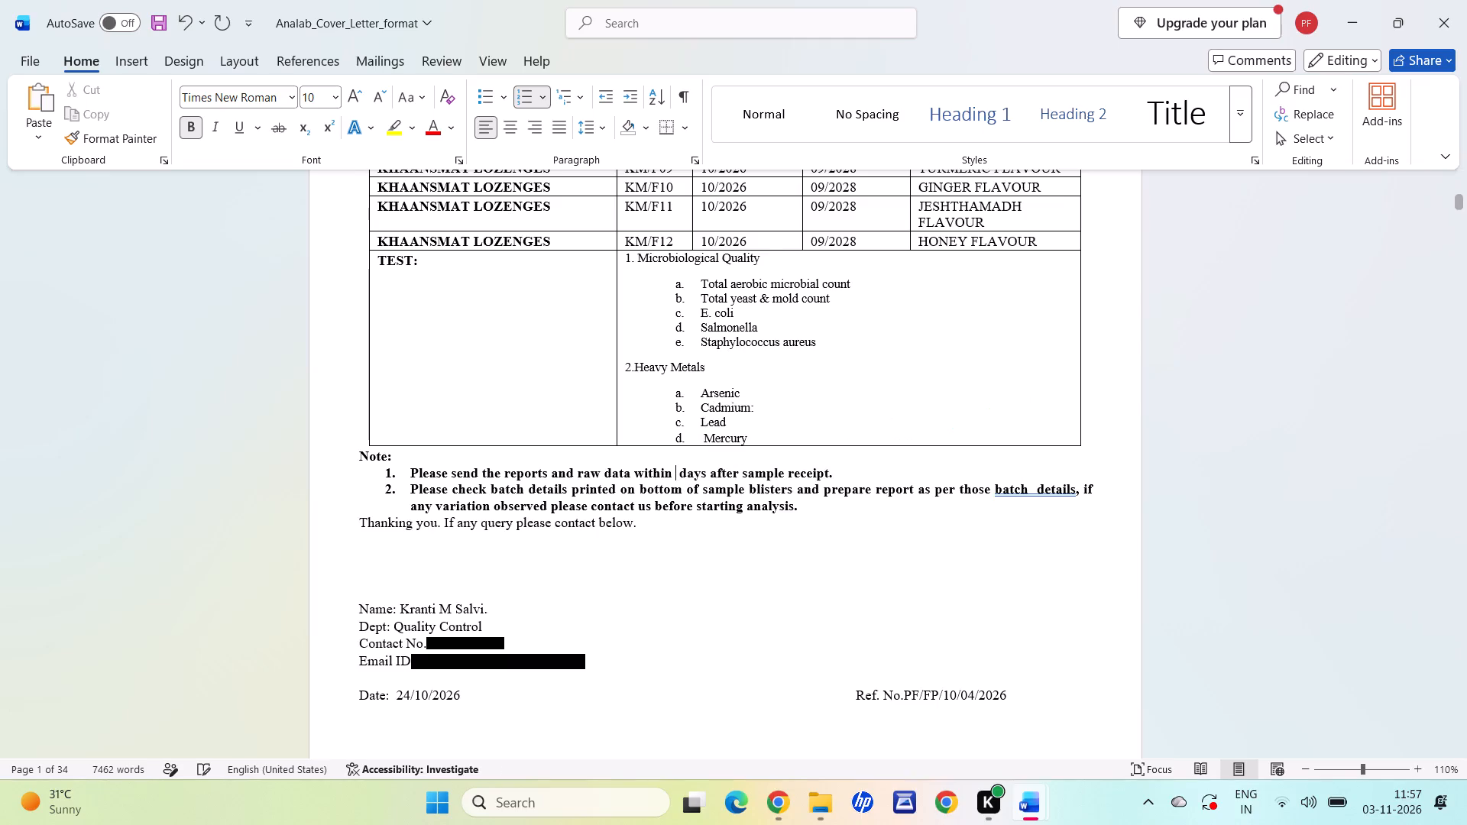
pyautogui.press('2')
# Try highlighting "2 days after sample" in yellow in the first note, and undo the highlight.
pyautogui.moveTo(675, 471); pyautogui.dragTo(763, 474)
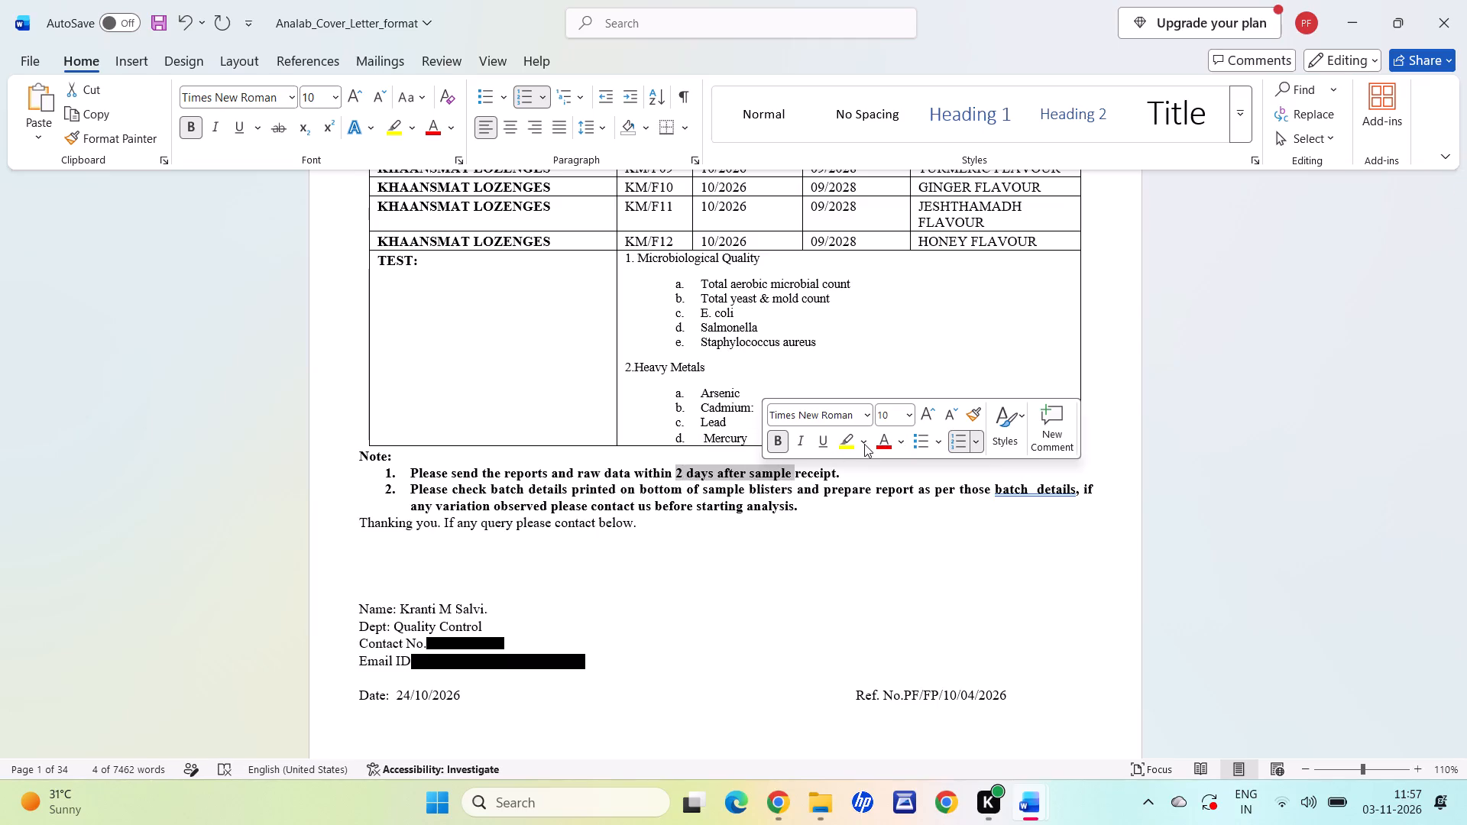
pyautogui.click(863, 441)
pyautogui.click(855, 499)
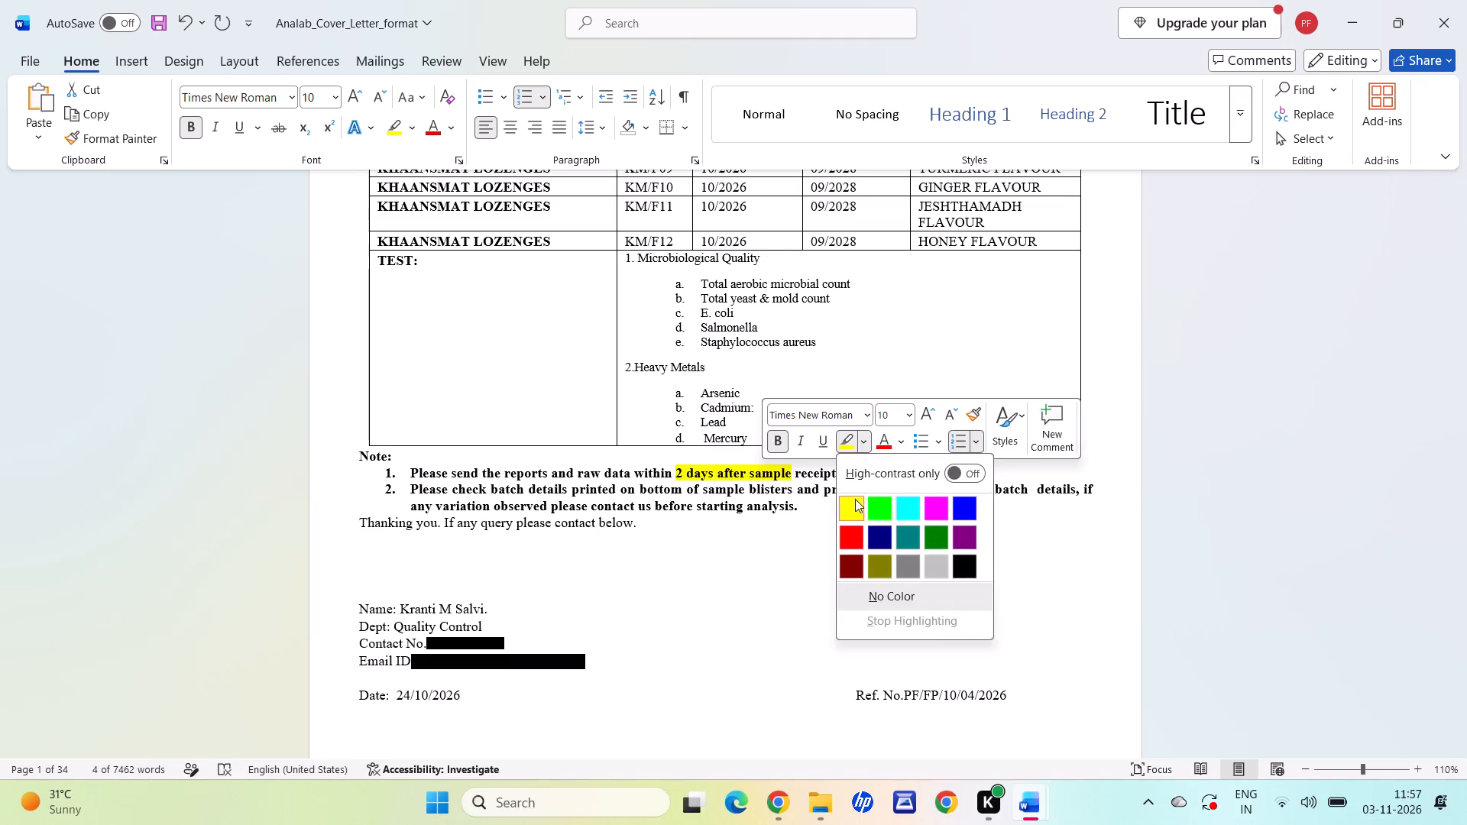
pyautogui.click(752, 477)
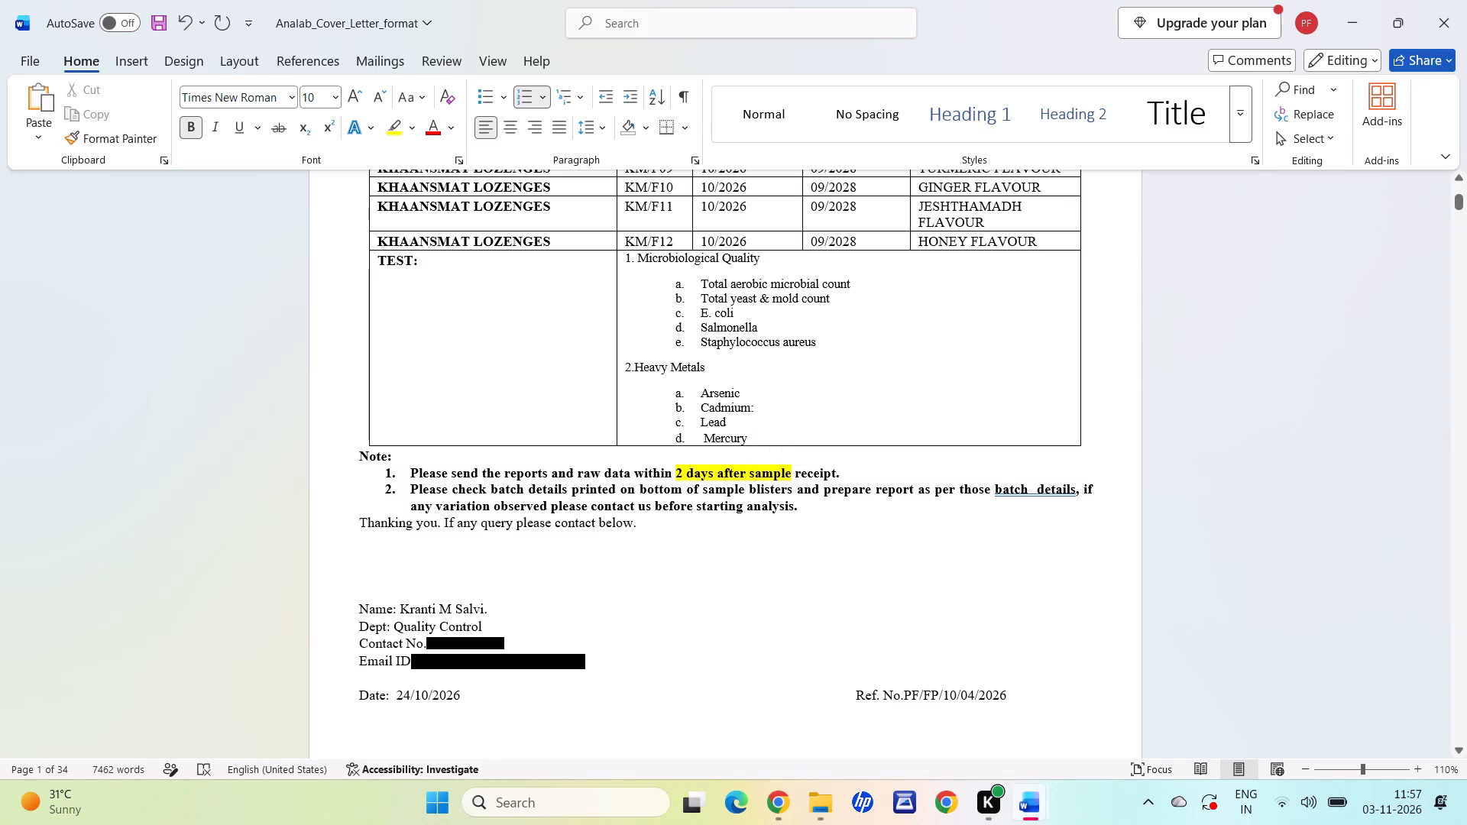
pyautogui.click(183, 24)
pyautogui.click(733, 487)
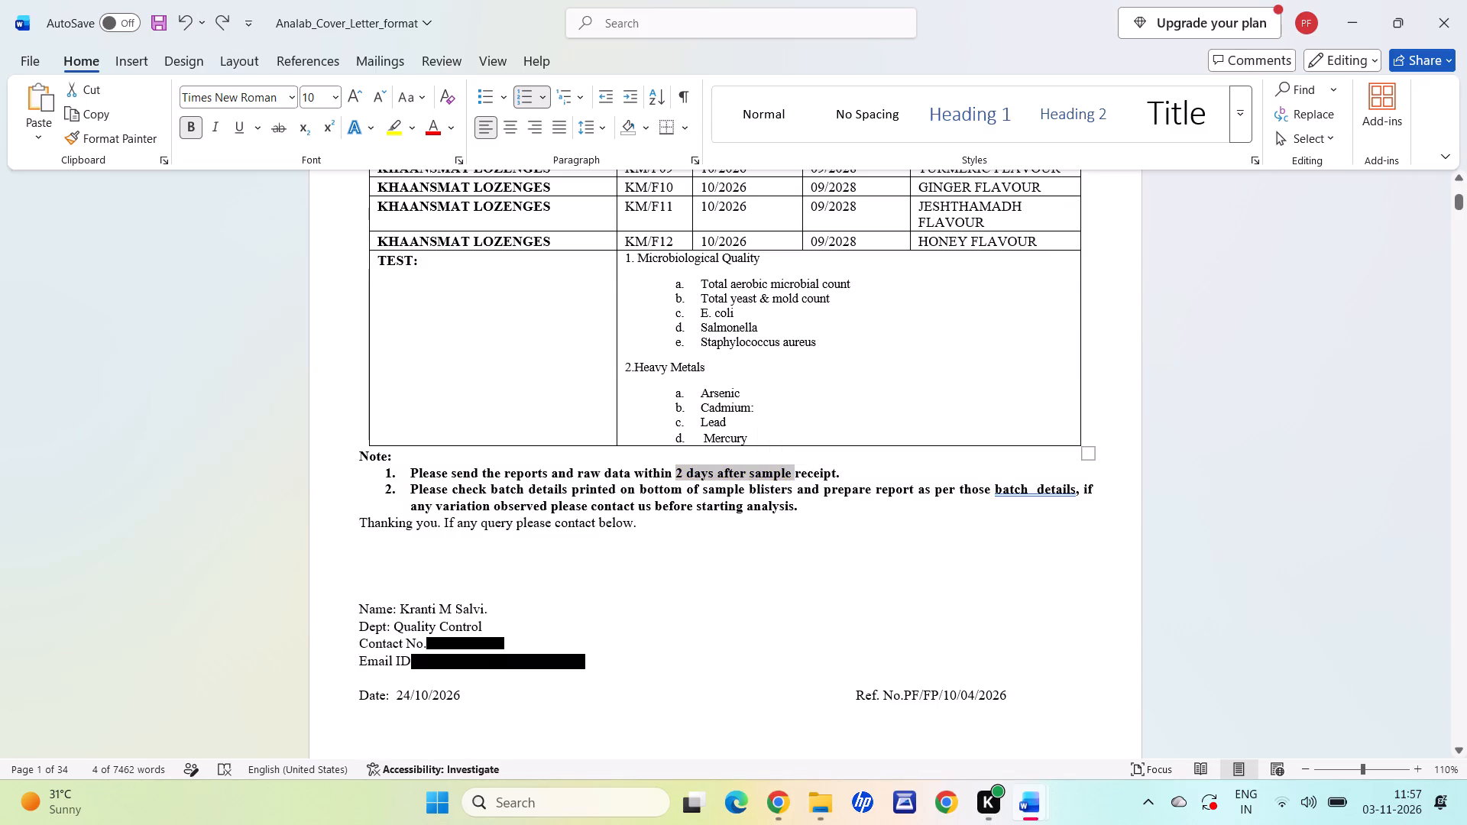
# Highlight only "2 days" in yellow in the first note.
pyautogui.moveTo(678, 474); pyautogui.dragTo(711, 474)
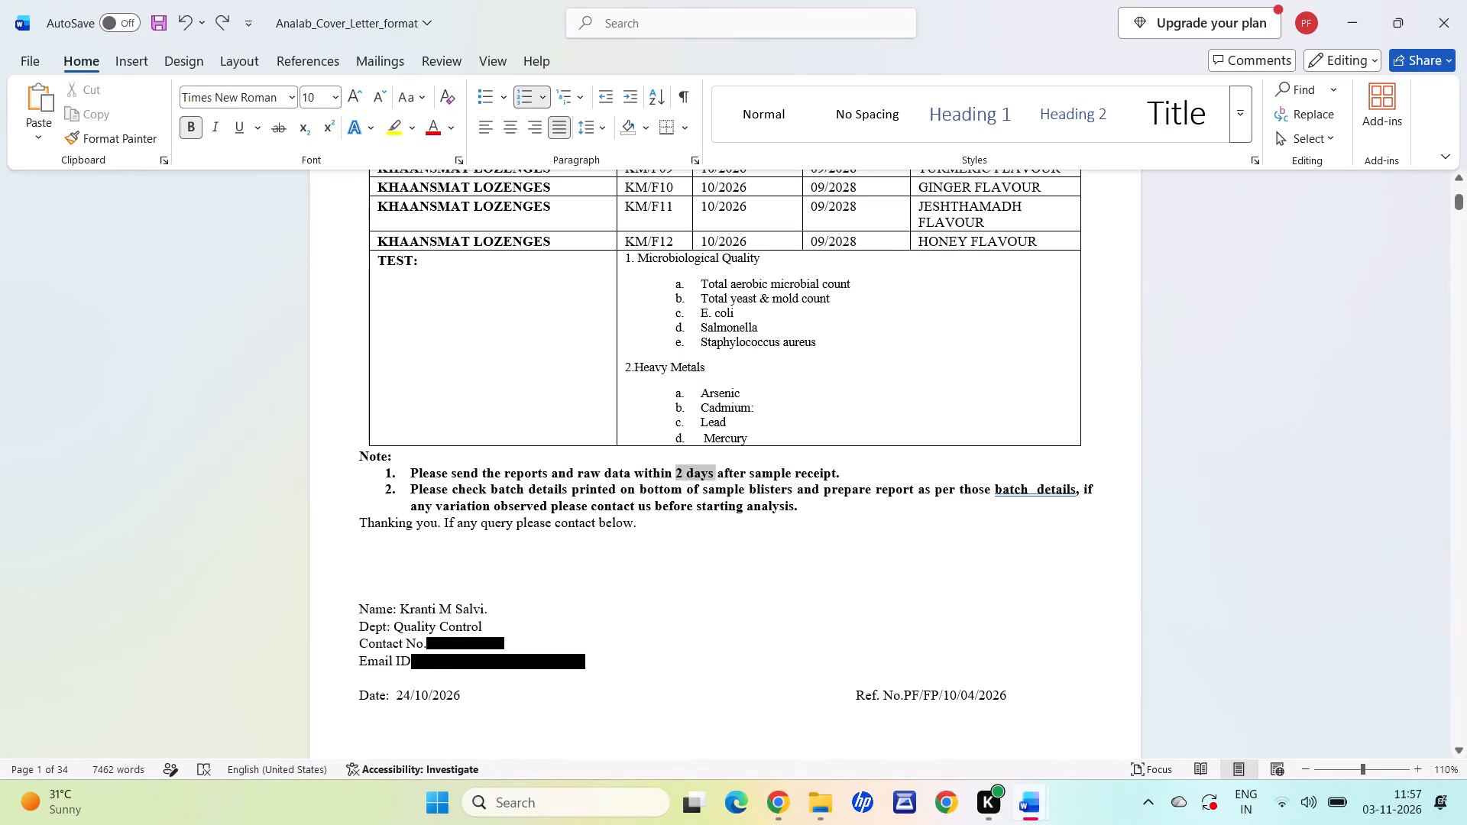
pyautogui.moveTo(711, 474); pyautogui.dragTo(717, 474)
pyautogui.click(814, 443)
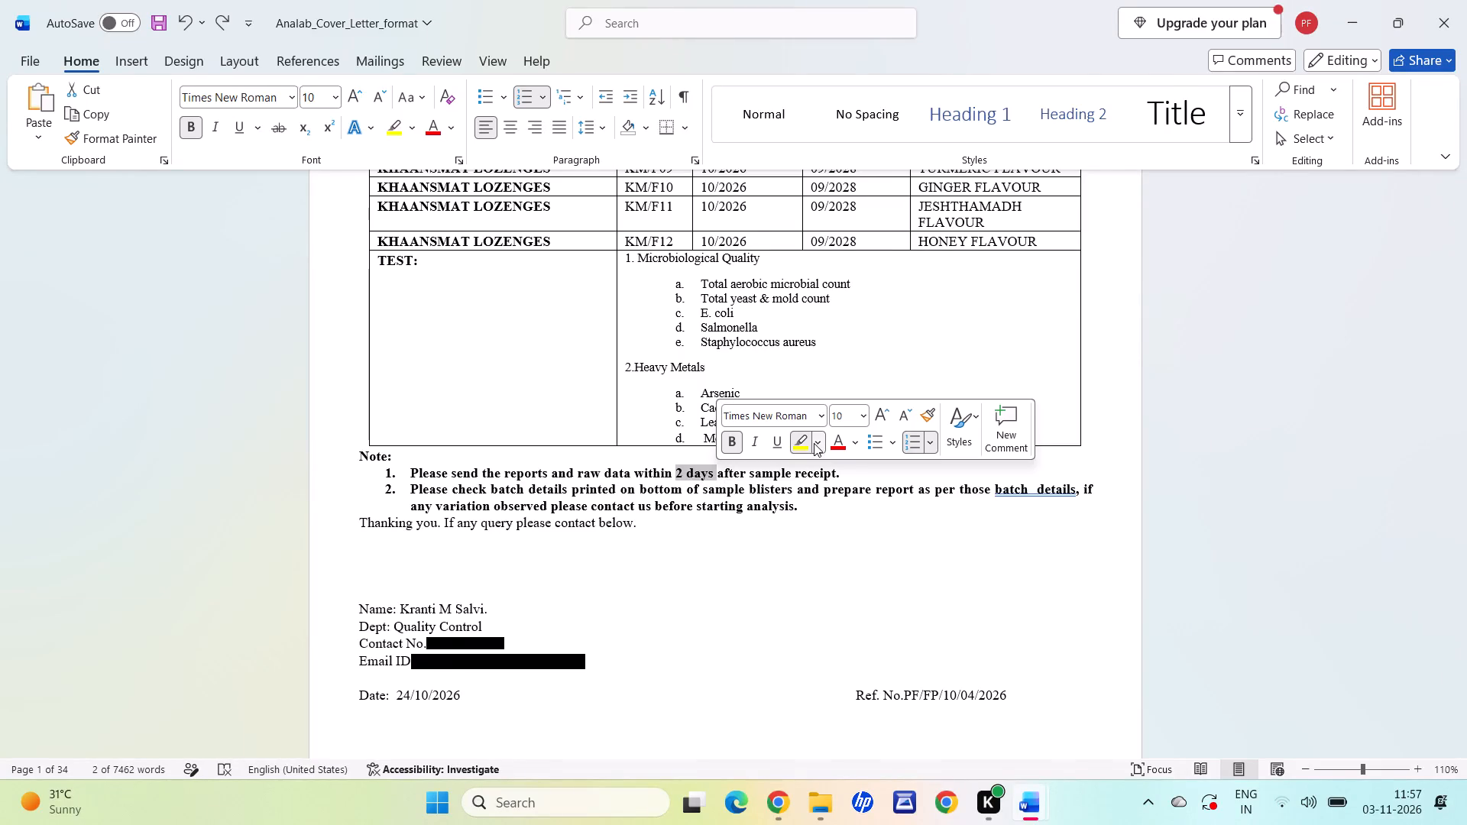
pyautogui.click(811, 511)
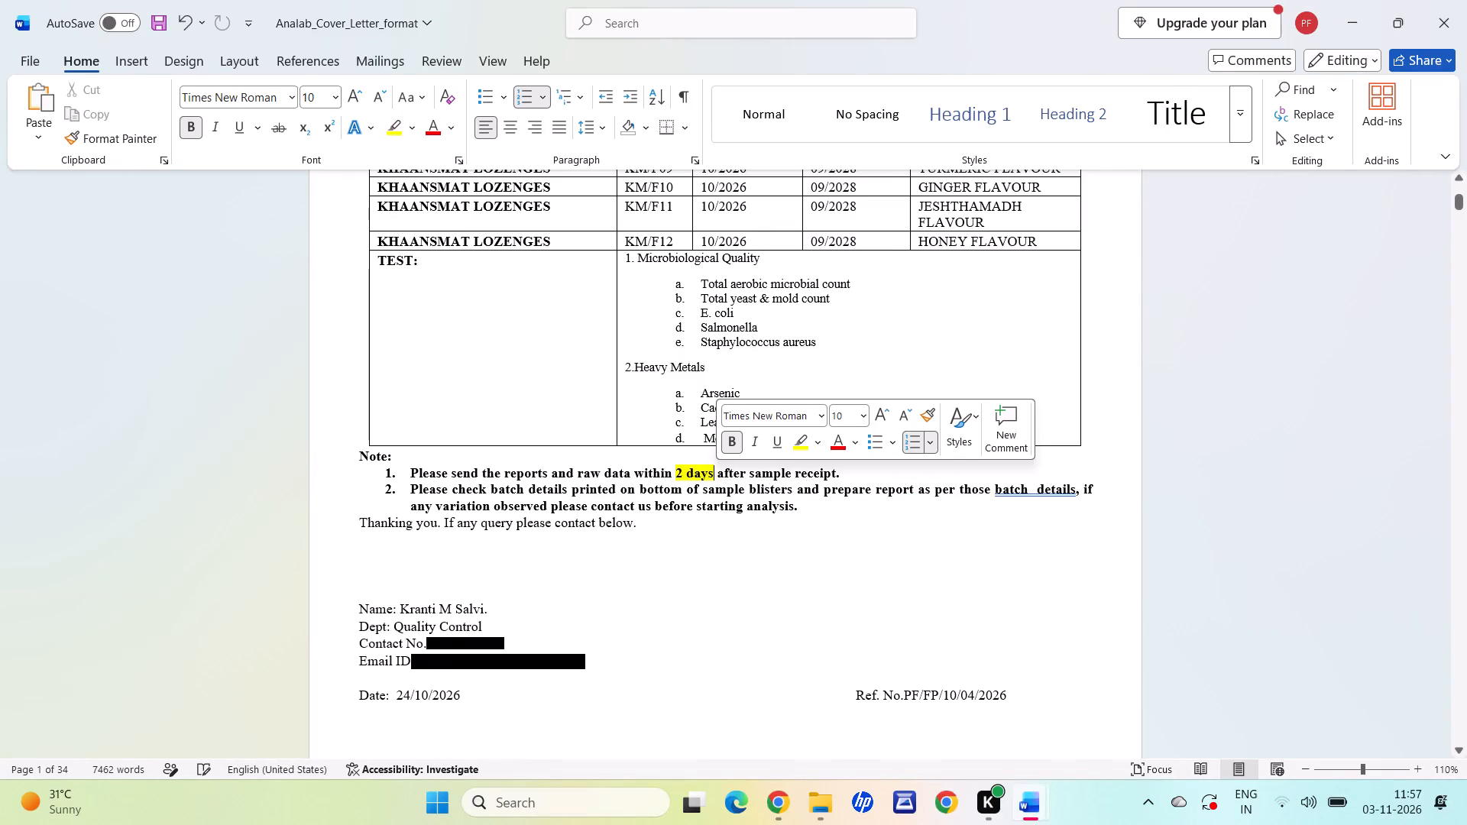
# Remove the extra space between "batch" and "details" in the second note.
pyautogui.click(1038, 491)
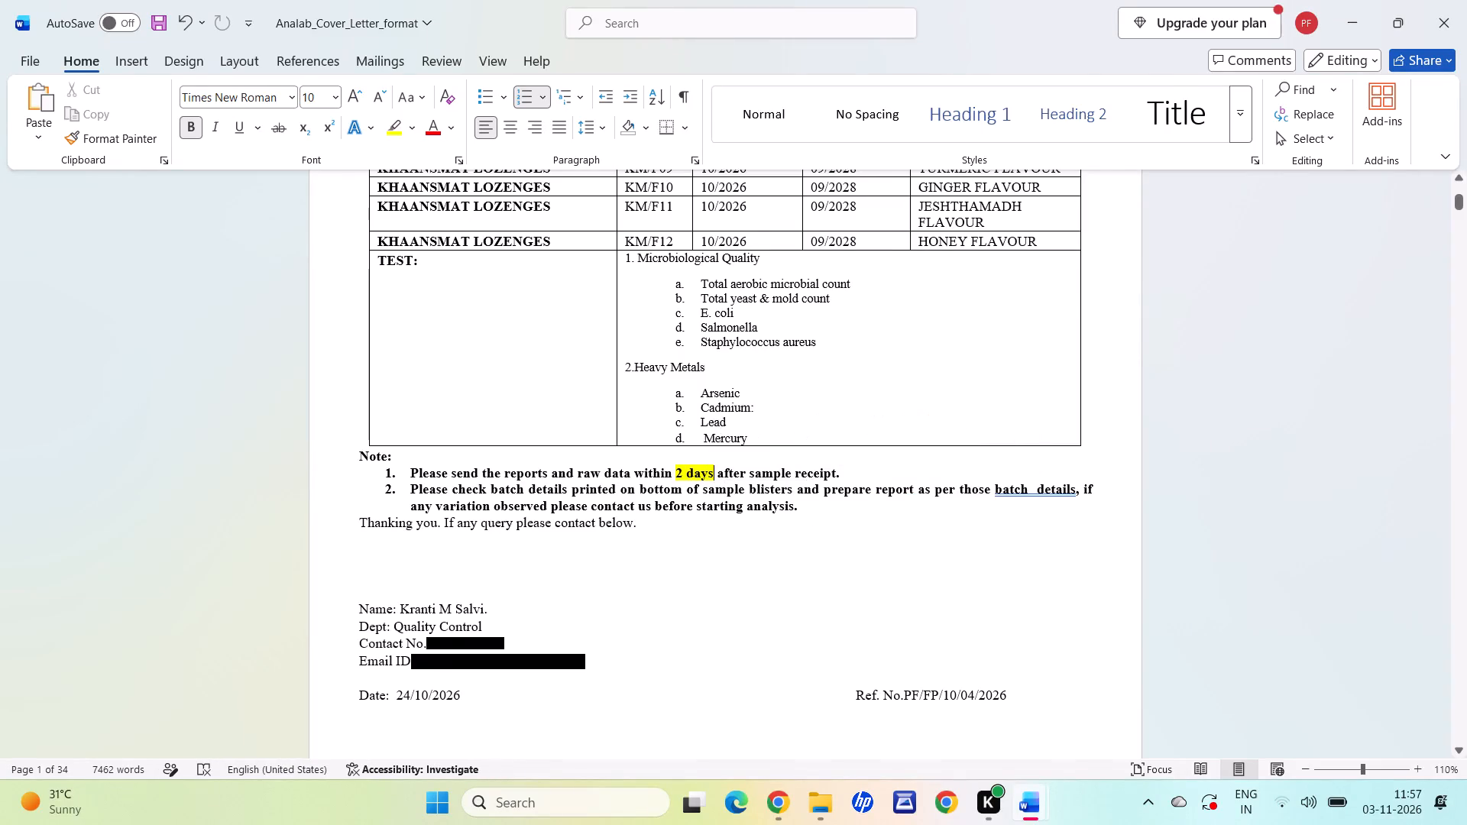
pyautogui.press('BackSpace')
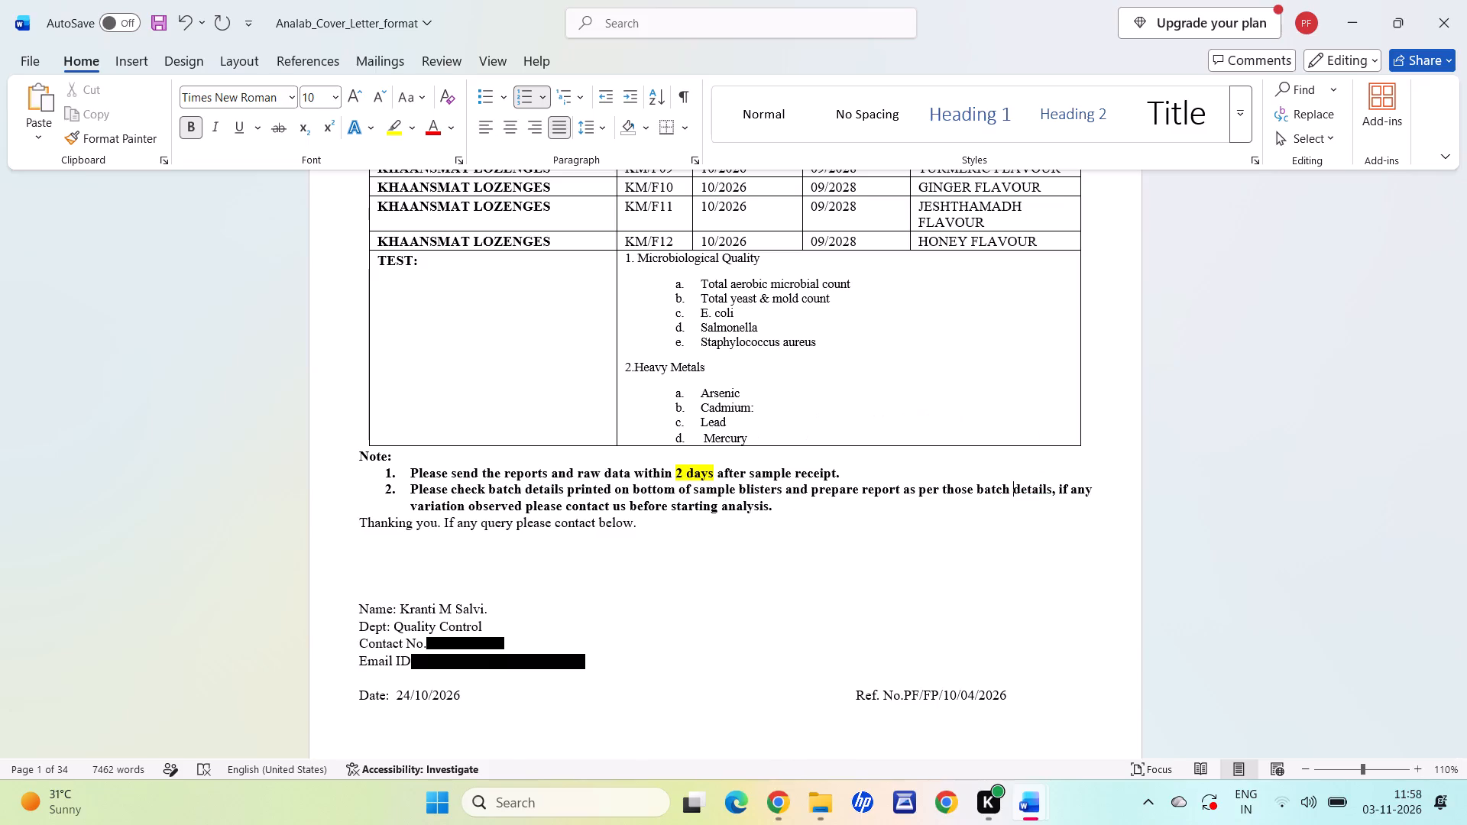
# Insert two line breaks after the Khaansmat letter's email line to move the 24/10/2026 letter onto the following page.
pyautogui.scroll(-1, 1038, 491)
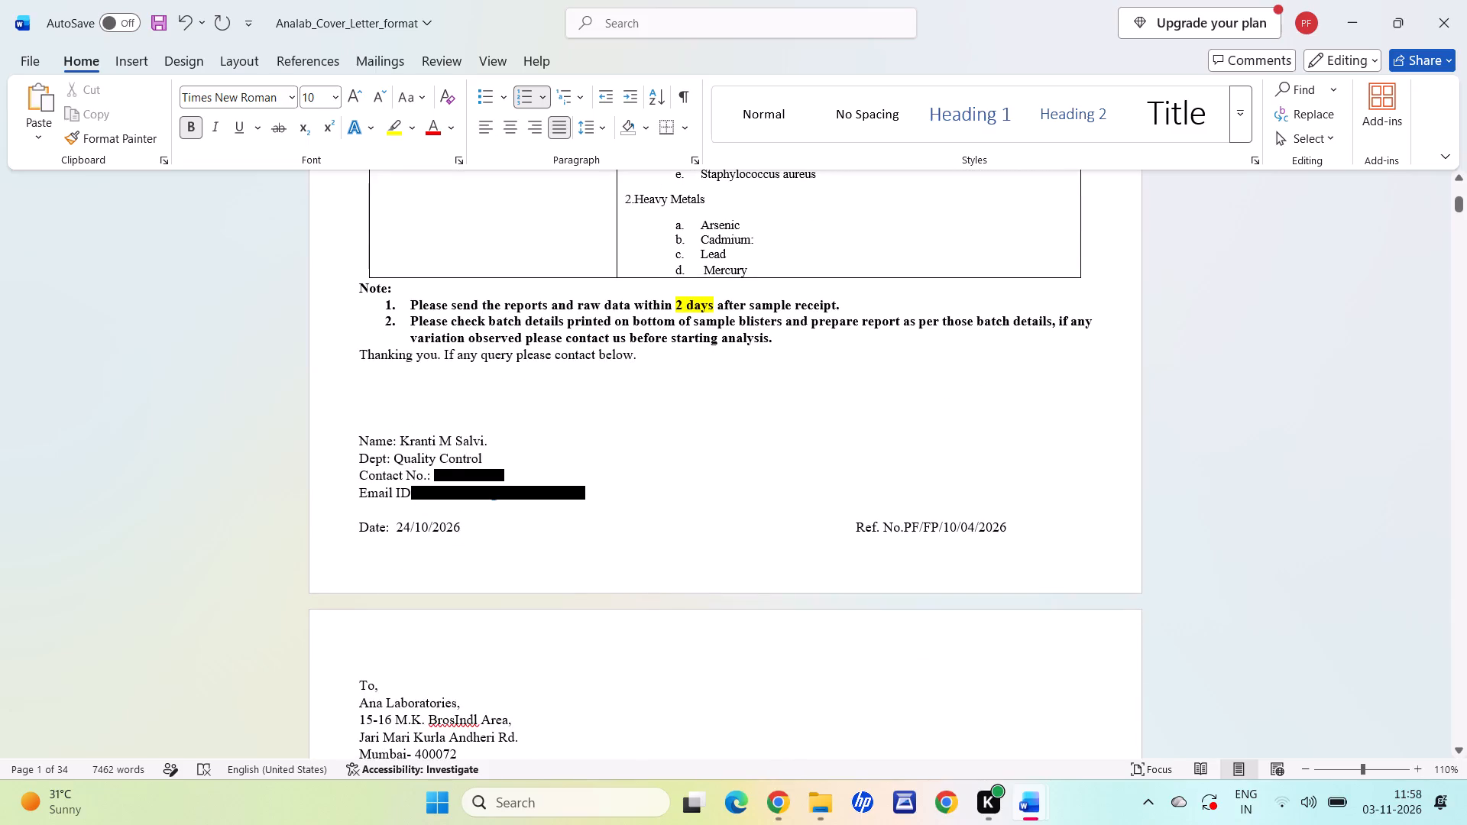
pyautogui.click(585, 494)
pyautogui.press('Return')
pyautogui.press('Return')
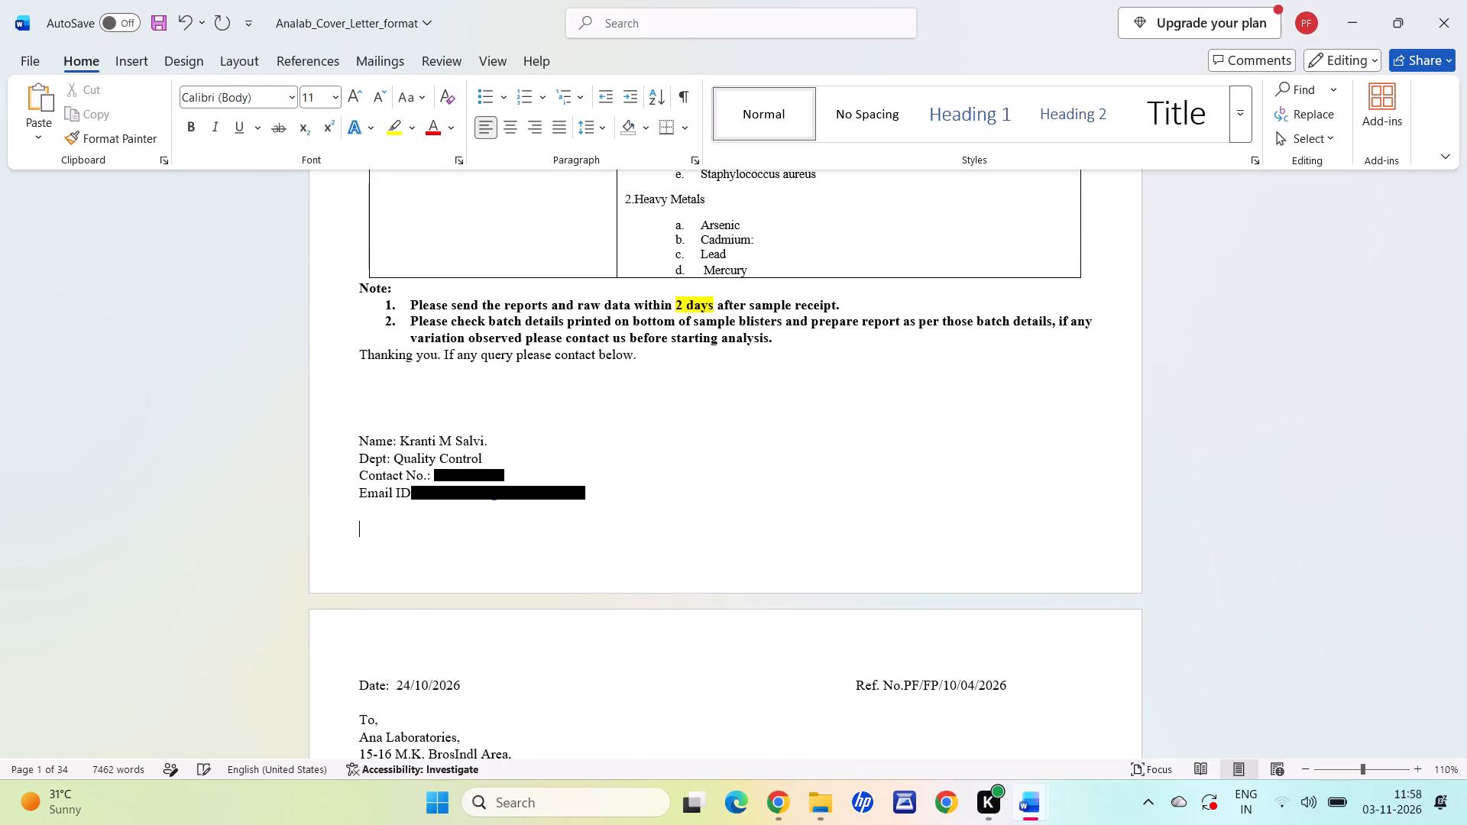
# Review the Khaansmat Lozenges letter from its letterhead to the signature block, including the page break before the following letter.
pyautogui.scroll(2, 585, 494)
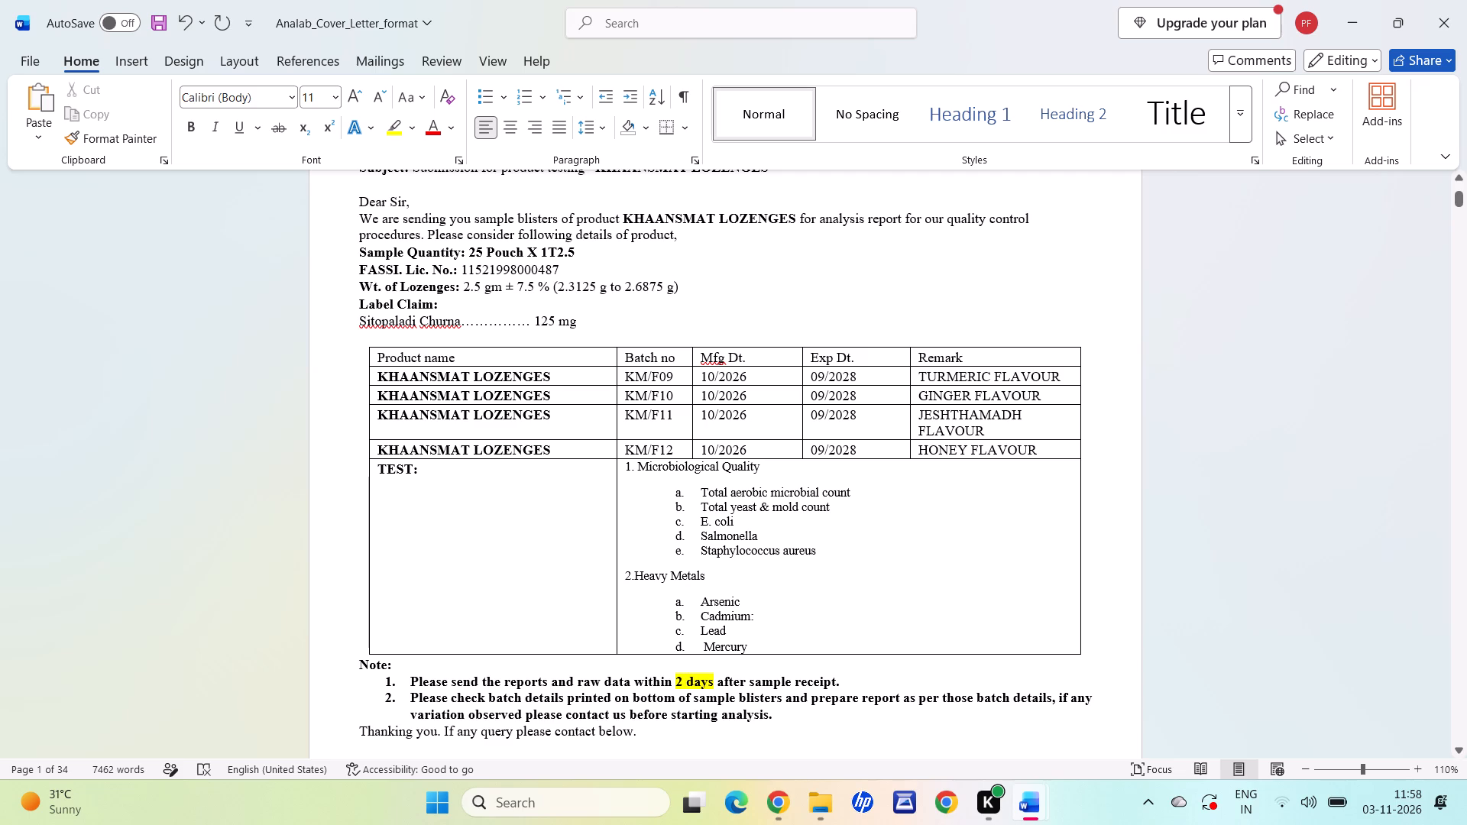
pyautogui.scroll(1, 585, 494)
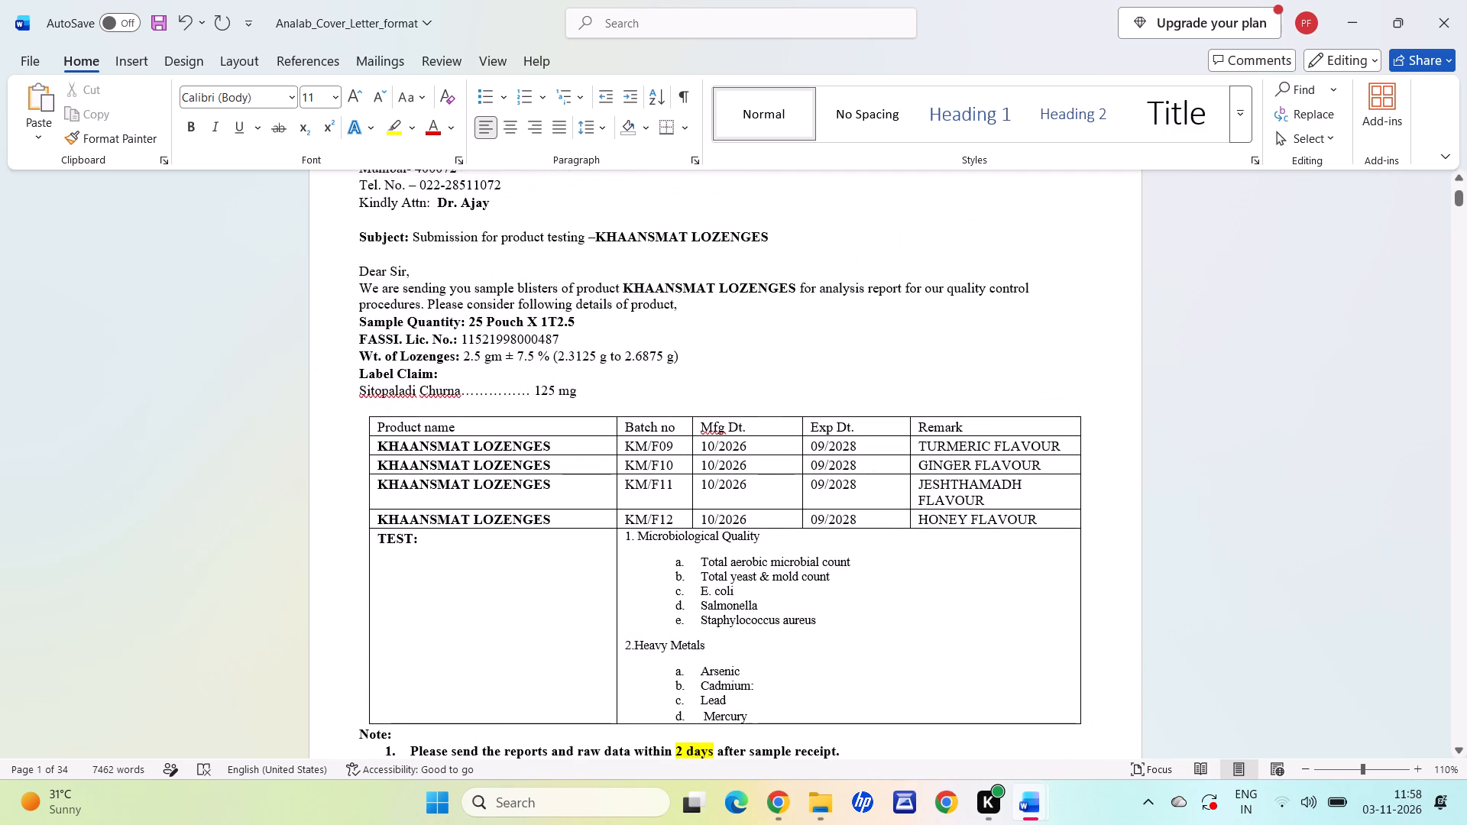
pyautogui.scroll(1, 585, 494)
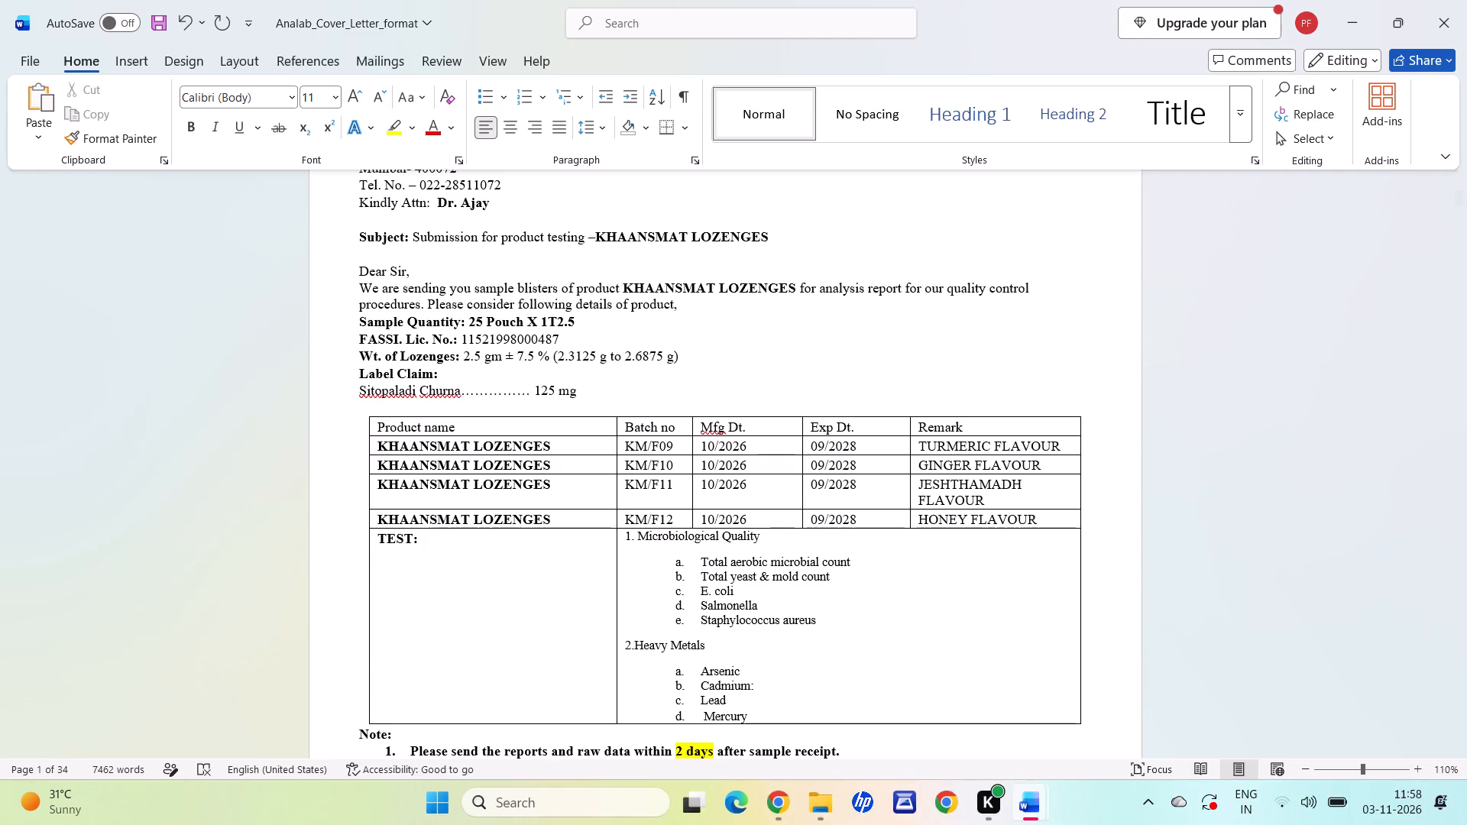
pyautogui.scroll(-1, 585, 494)
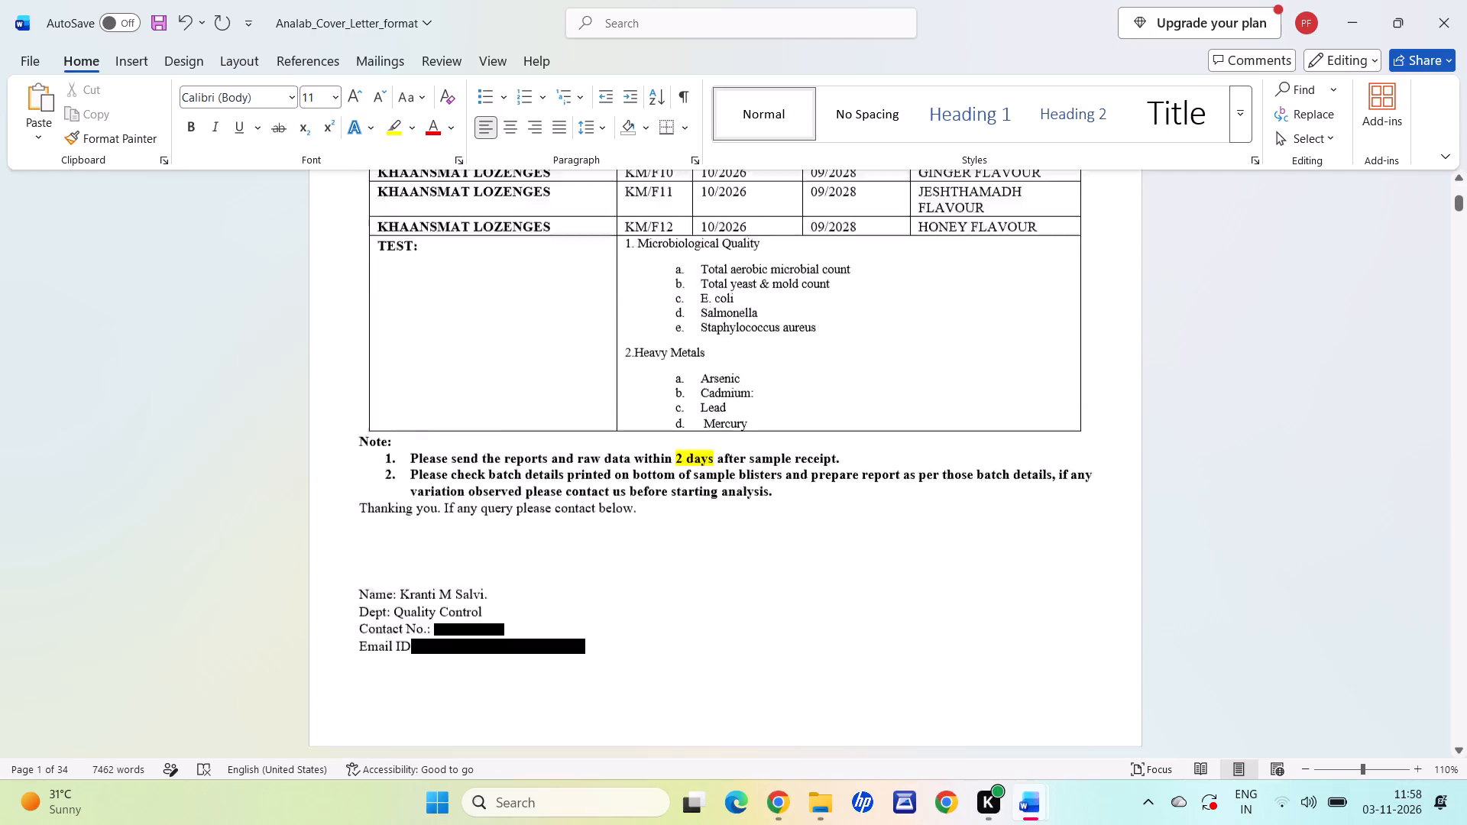
pyautogui.scroll(-2, 585, 494)
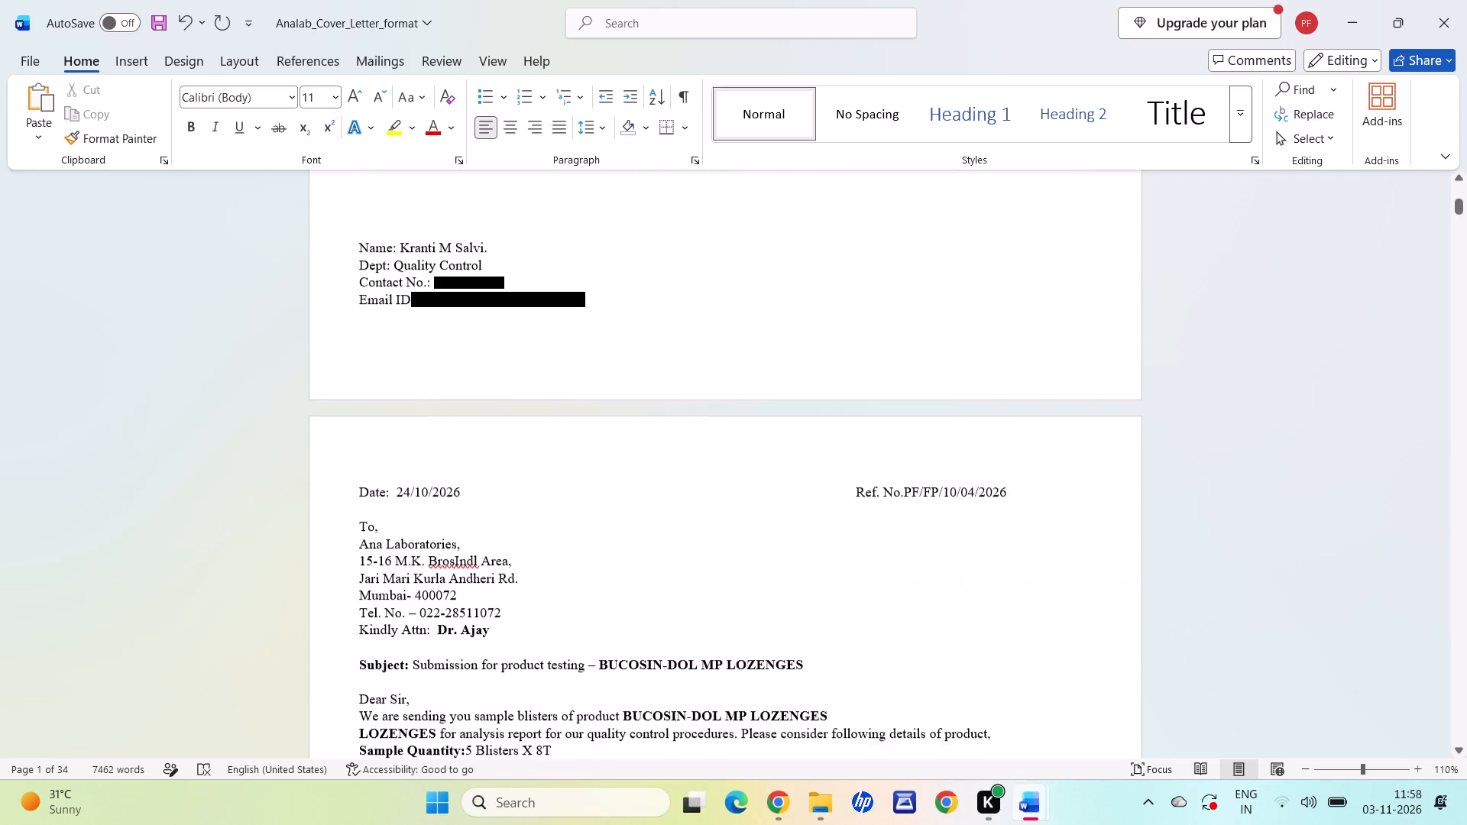
pyautogui.scroll(7, 585, 494)
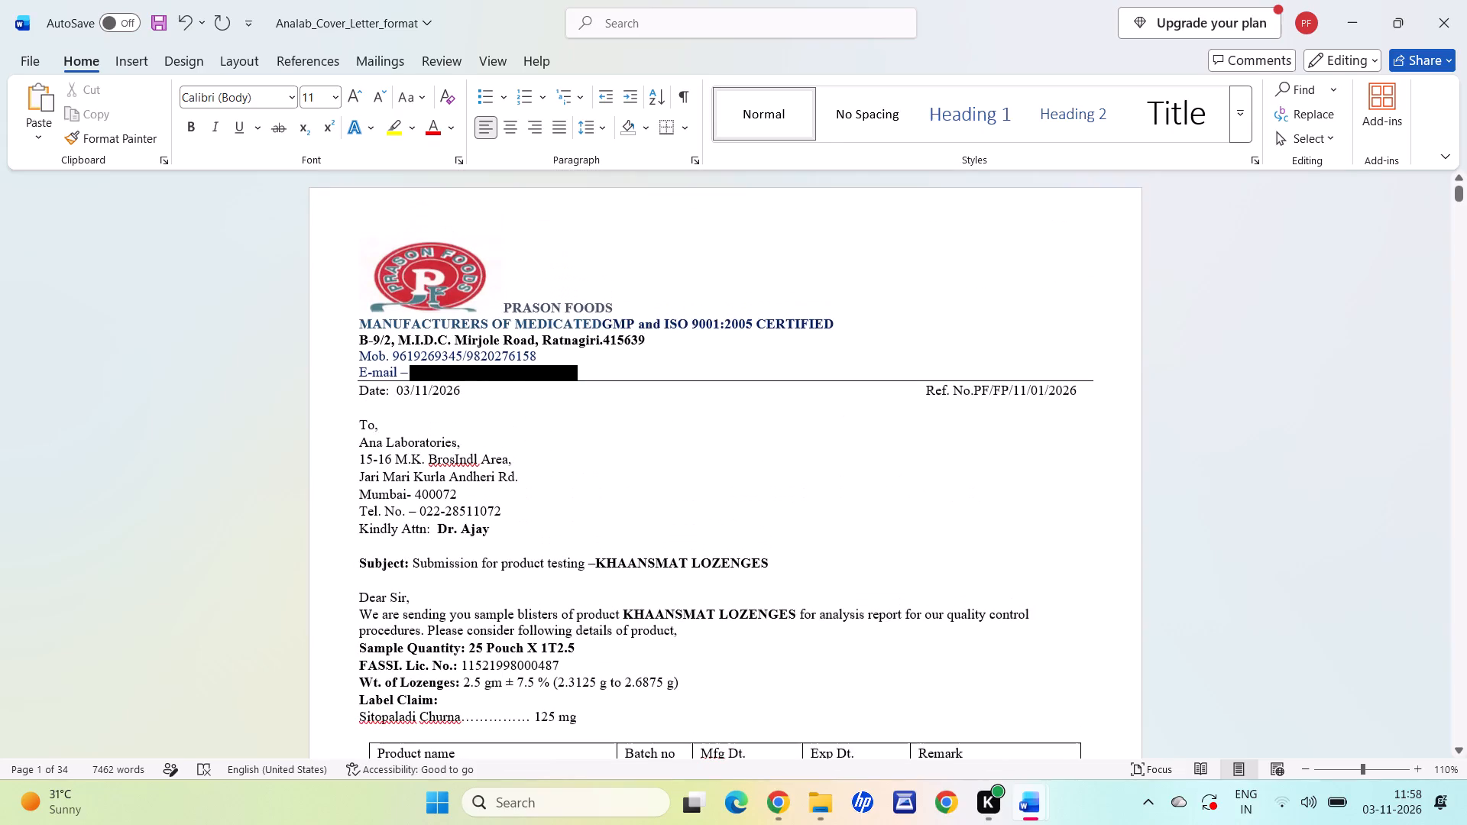
# Insert four line breaks below the Bucosin-Dol MP letter's signature block to move the next letterhead onto a new page.
pyautogui.scroll(-5, 585, 494)
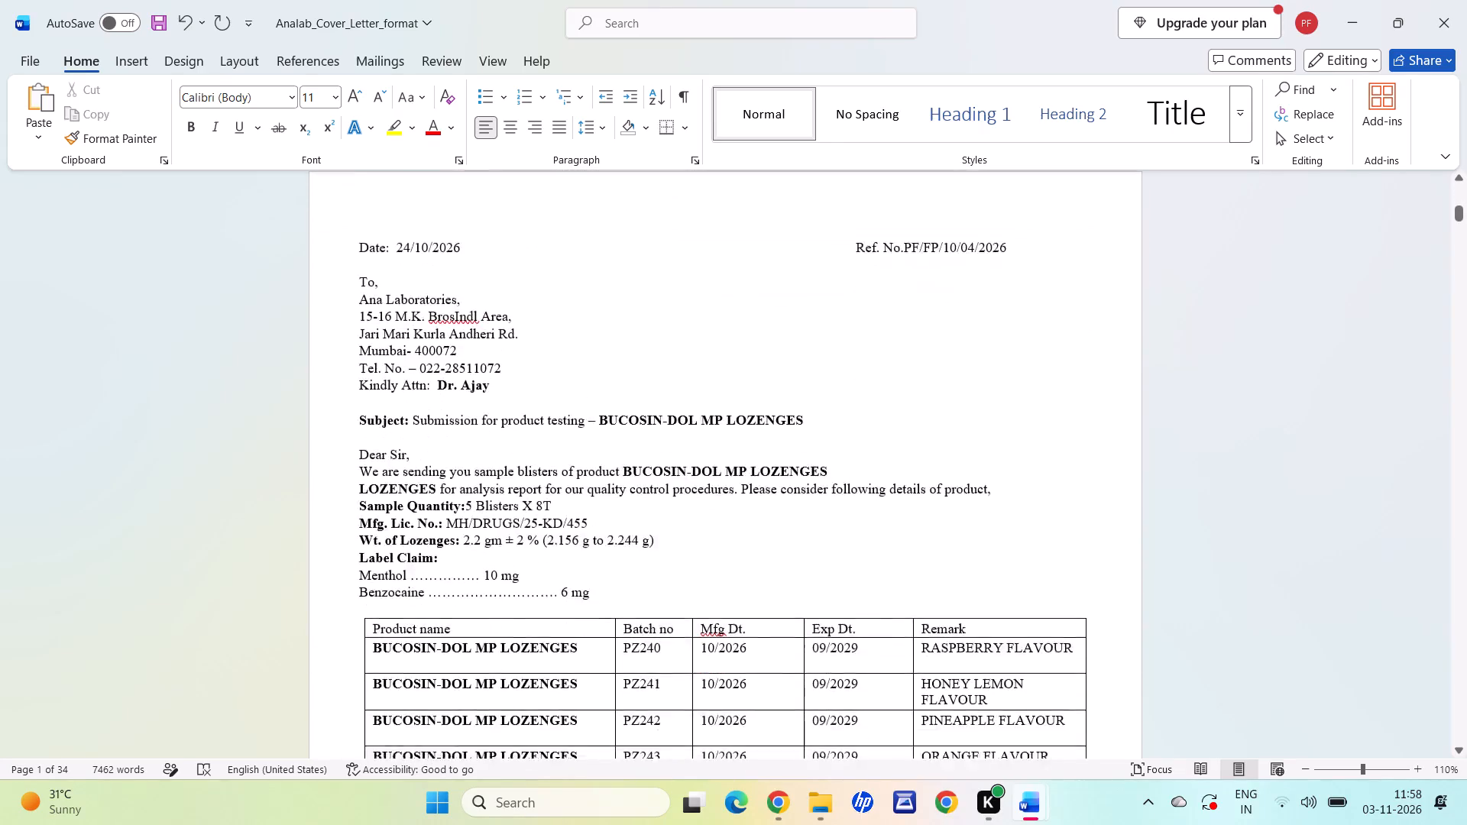
pyautogui.scroll(-2, 585, 494)
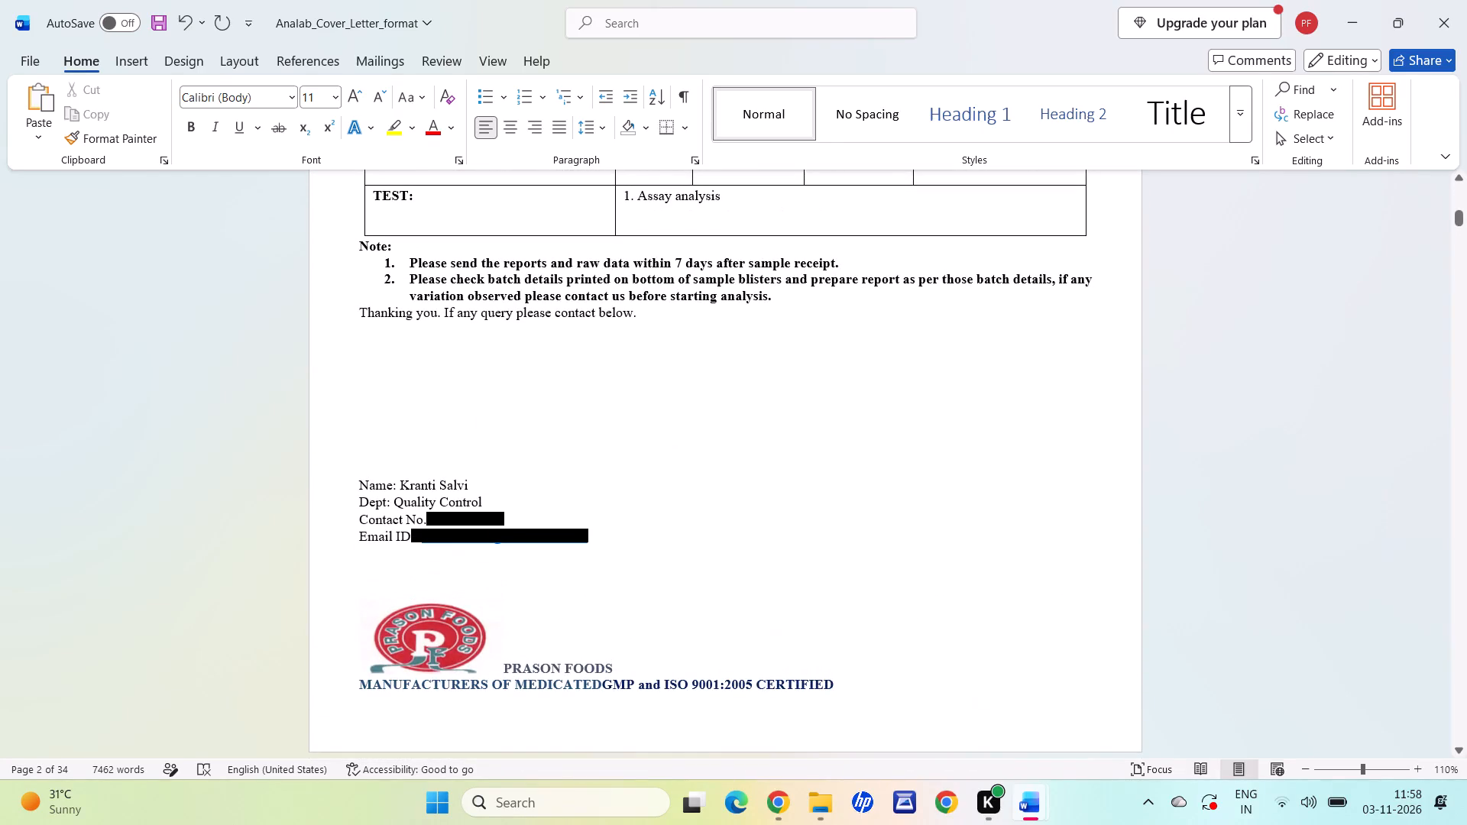
pyautogui.click(366, 594)
pyautogui.press('Return')
pyautogui.press('Return')
pyautogui.press('Return')
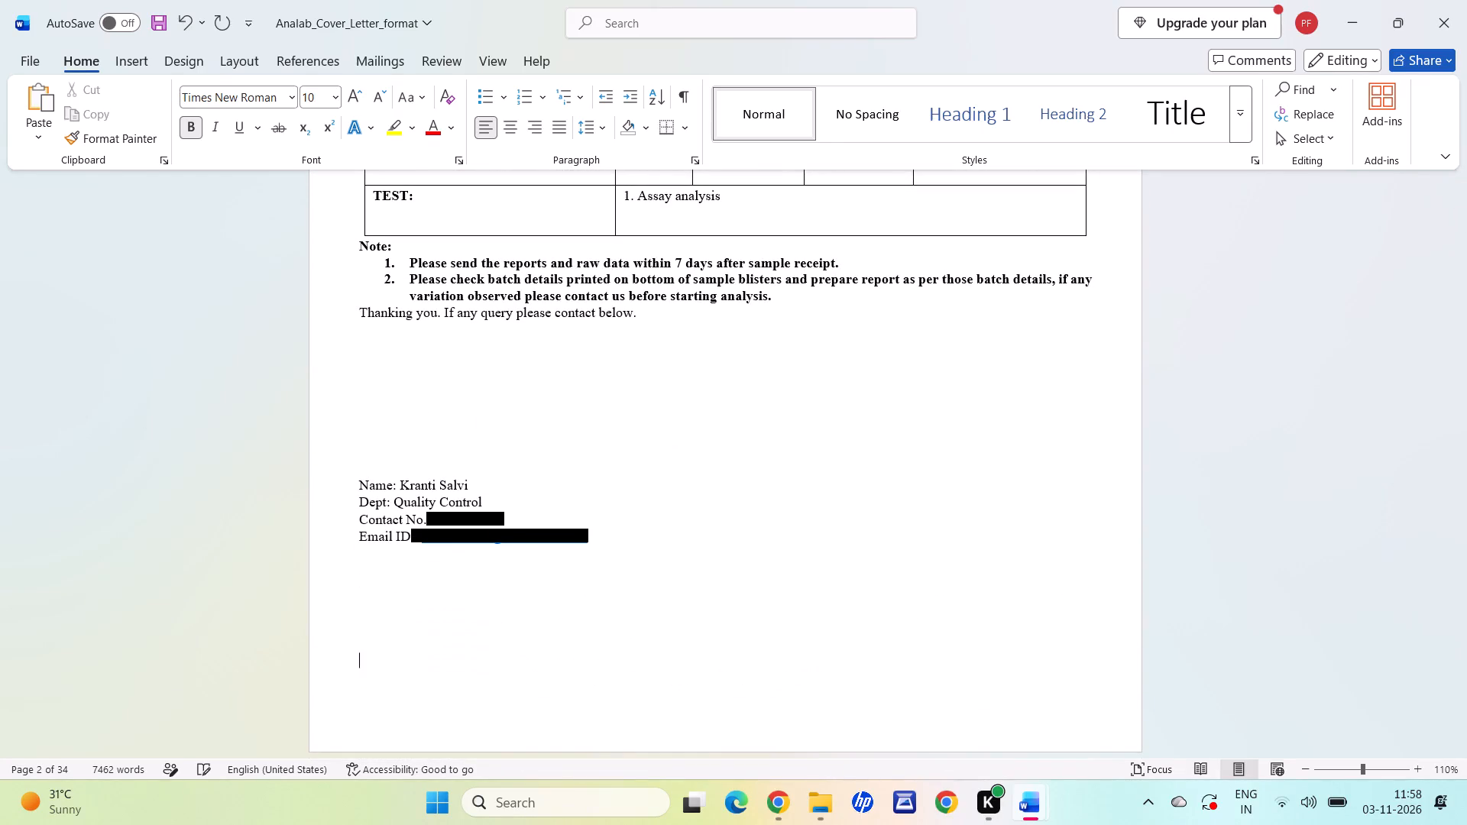
pyautogui.press('Return')
# Copy the 14/10/2026 Medosil Lozenges letter from its date line through the email line and paste it before that date line.
pyautogui.scroll(-2, 366, 594)
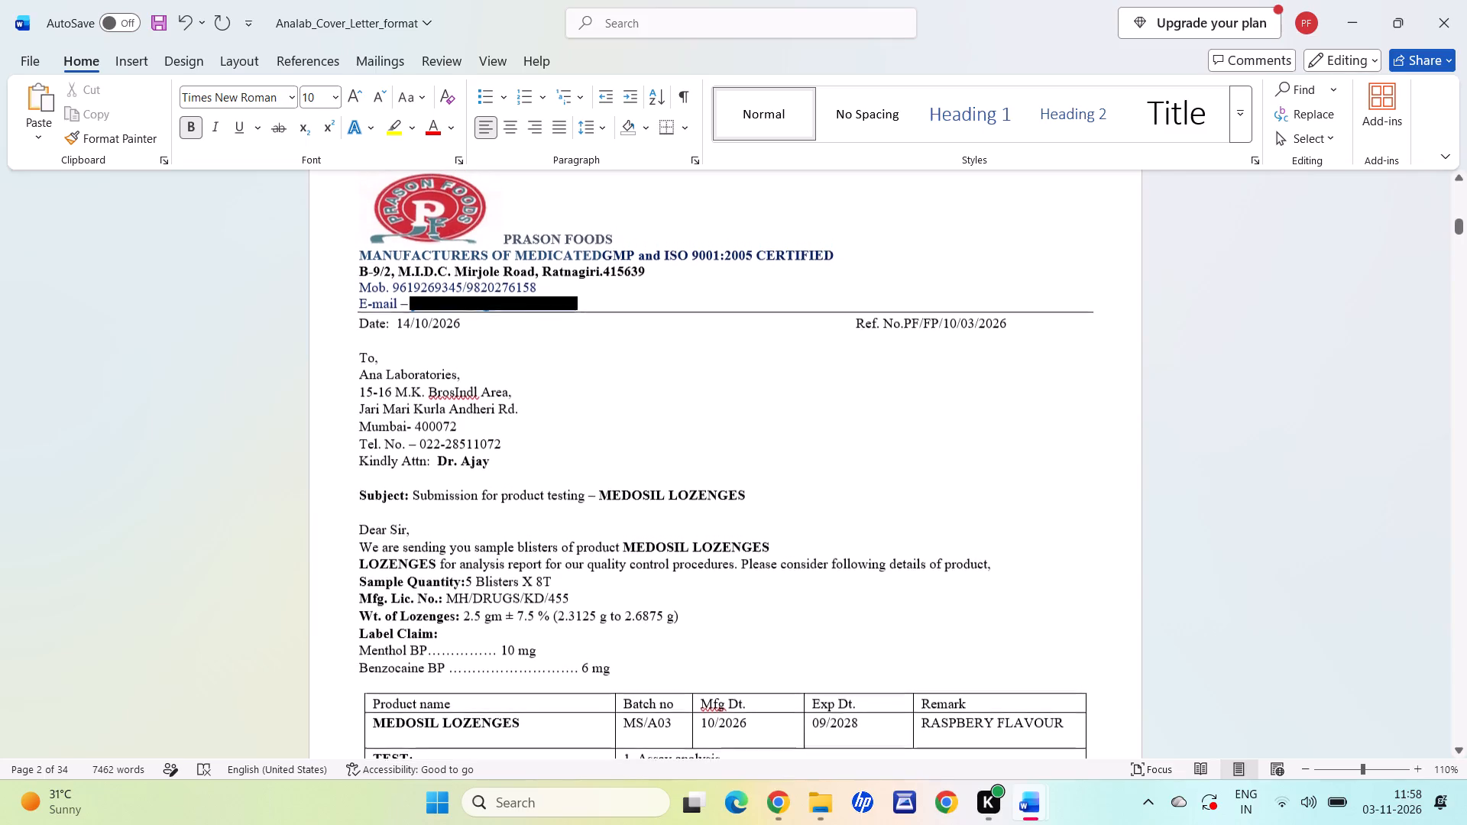
pyautogui.scroll(-1, 366, 594)
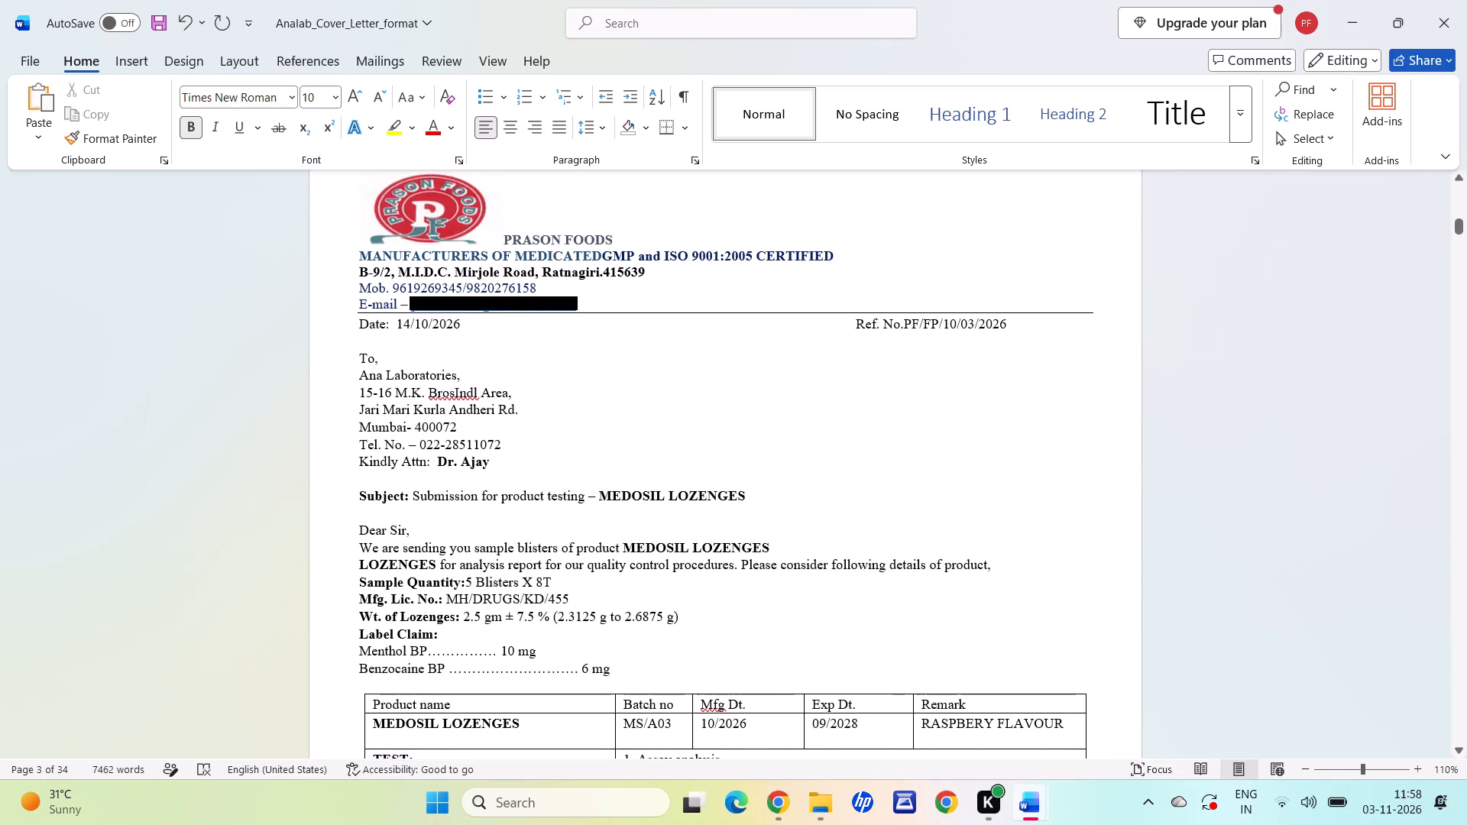
pyautogui.scroll(-1, 366, 594)
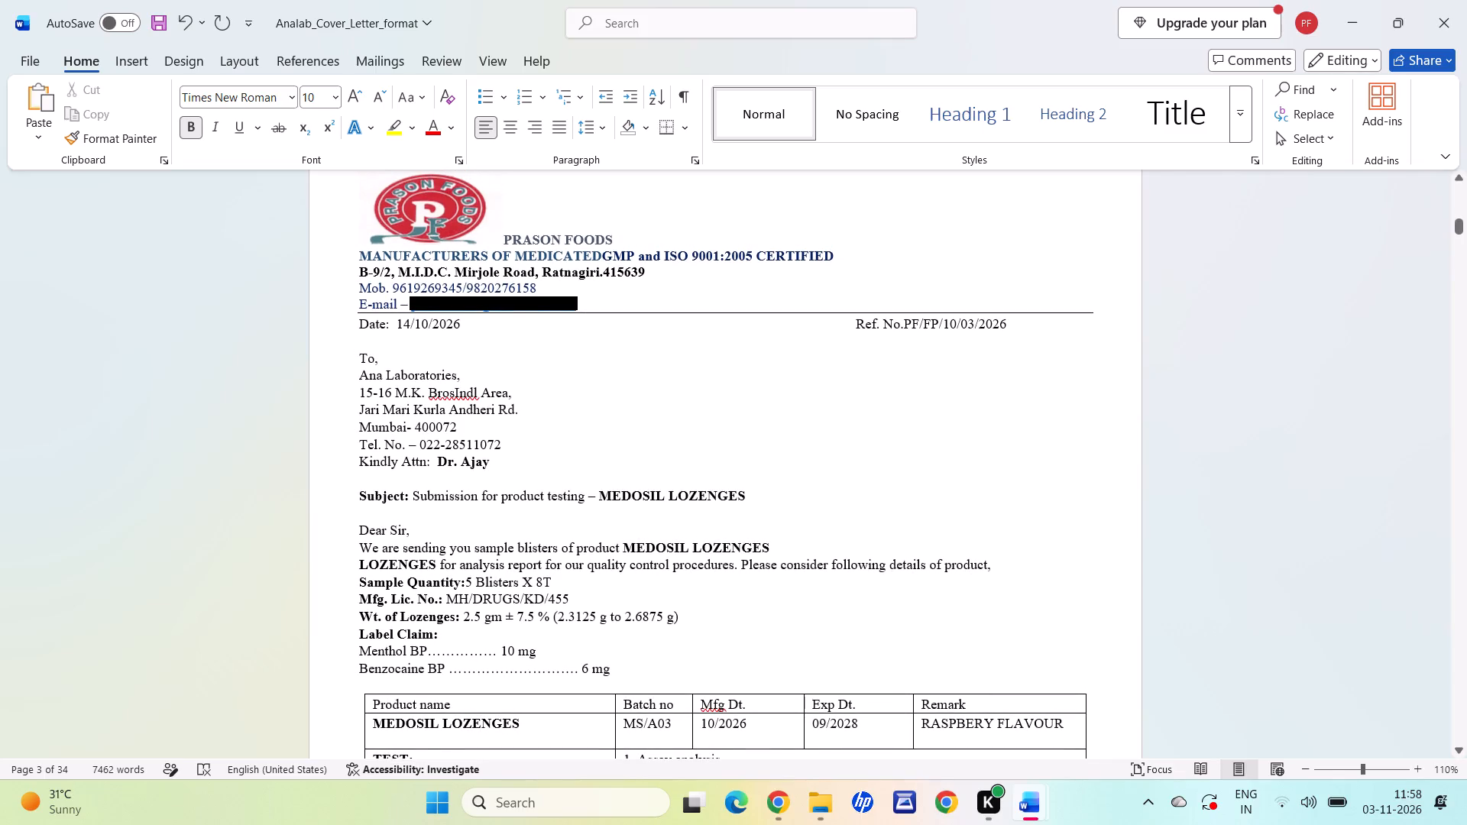
pyautogui.moveTo(360, 319); pyautogui.dragTo(886, 807)
pyautogui.scroll(1, 698, 585)
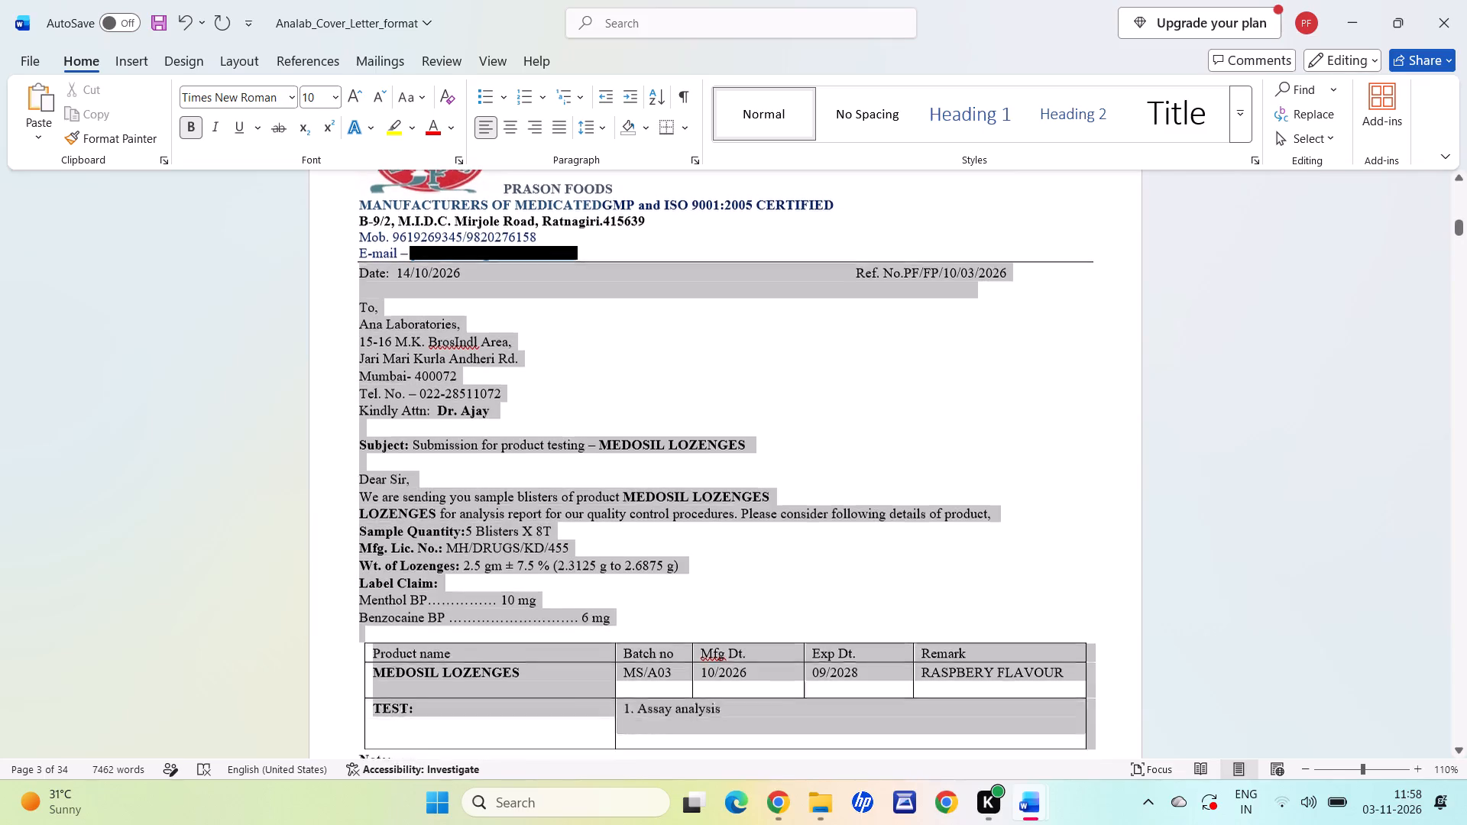
pyautogui.moveTo(886, 807); pyautogui.dragTo(733, 486)
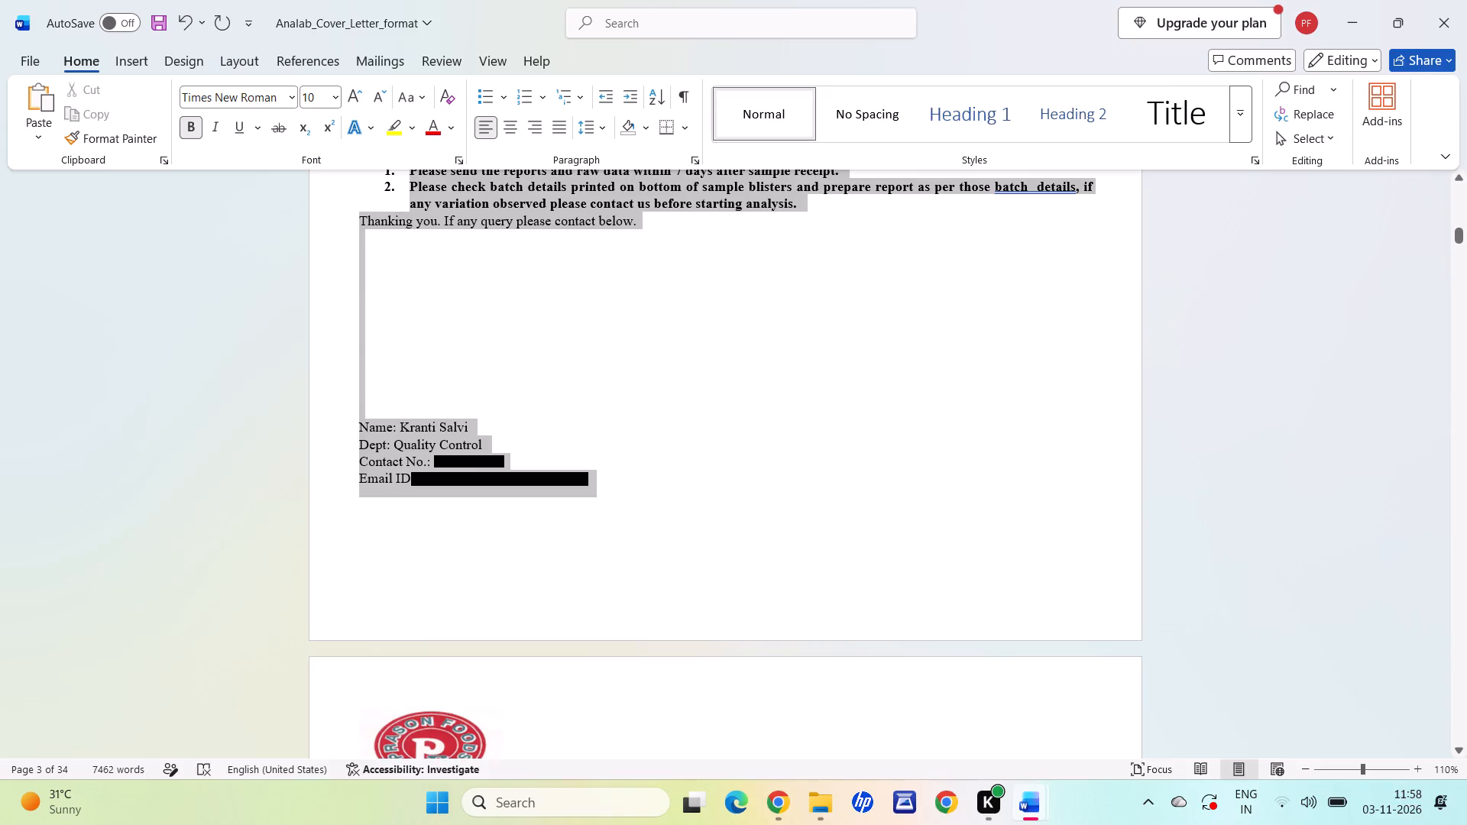
pyautogui.moveTo(733, 486); pyautogui.dragTo(733, 489)
pyautogui.hotkey('ctrl', 'c')
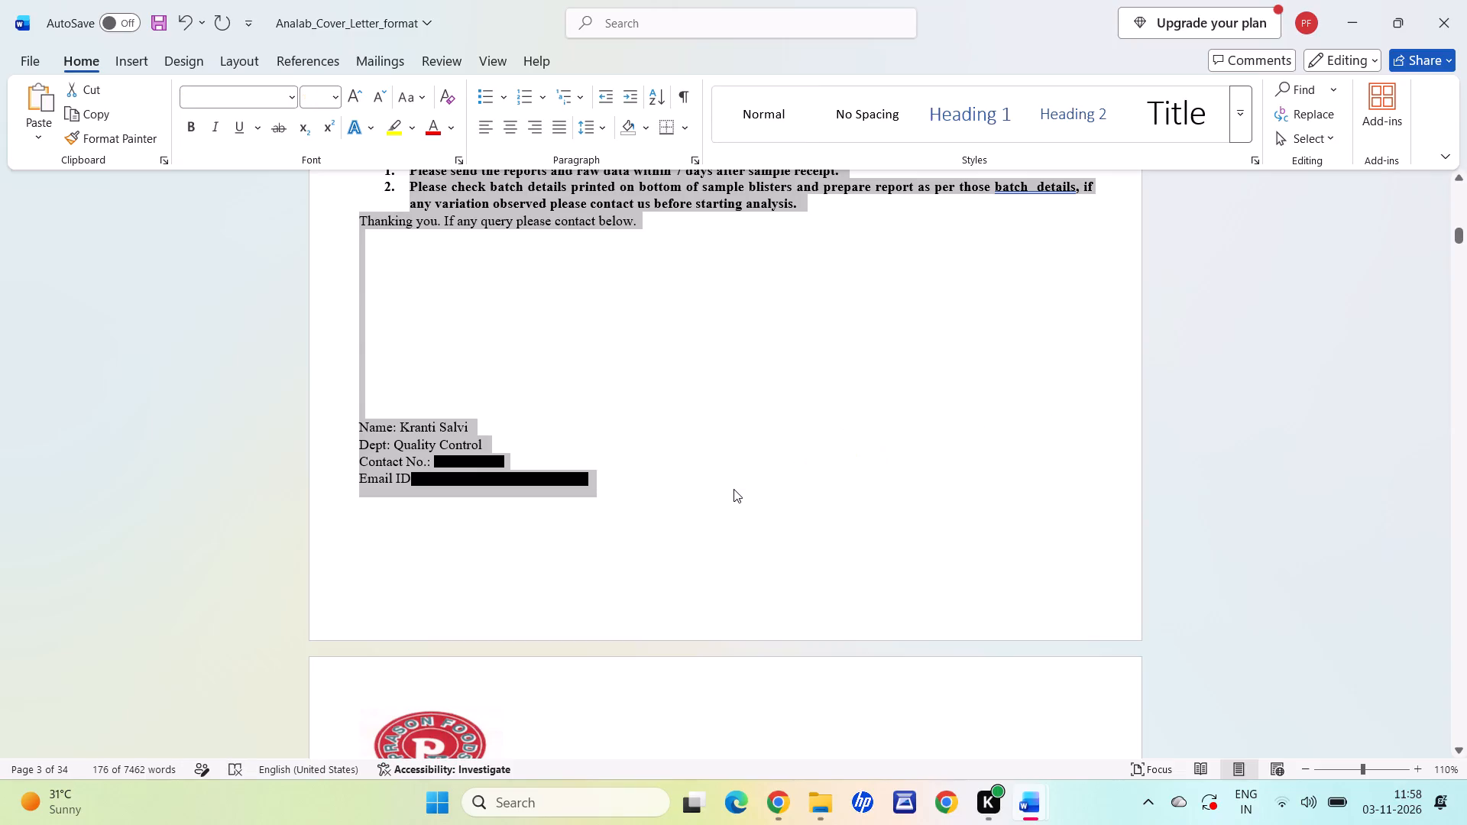
pyautogui.scroll(6, 733, 489)
pyautogui.click(733, 489)
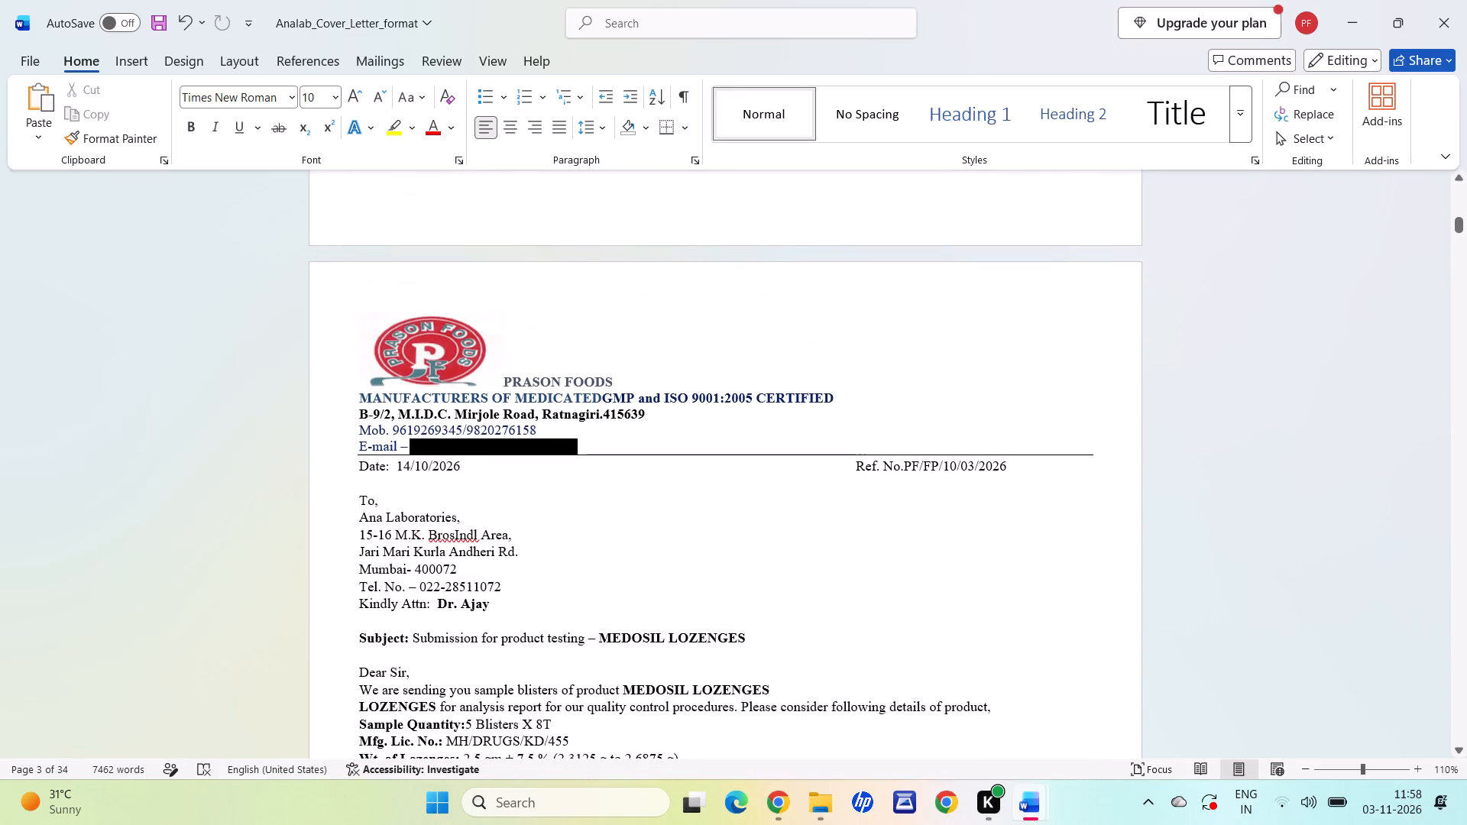
pyautogui.click(358, 467)
pyautogui.hotkey('ctrl', 'v')
# Set the date of the pasted Medosil letter copy to 03/11/2026.
pyautogui.scroll(4, 358, 467)
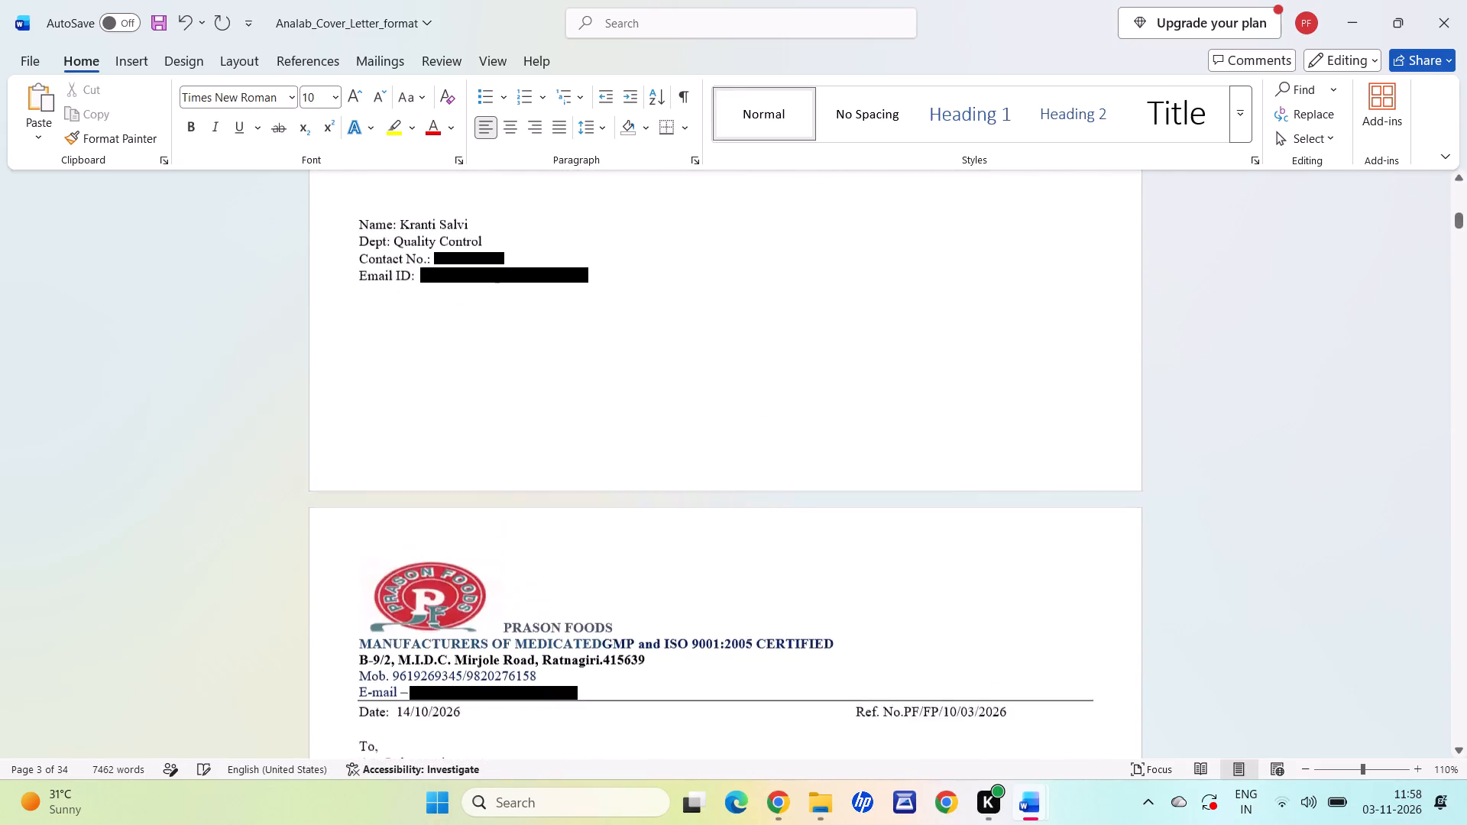
pyautogui.scroll(1, 358, 467)
pyautogui.scroll(-1, 358, 467)
pyautogui.scroll(1, 358, 467)
pyautogui.scroll(-1, 358, 467)
pyautogui.scroll(1, 358, 467)
pyautogui.scroll(-1, 358, 467)
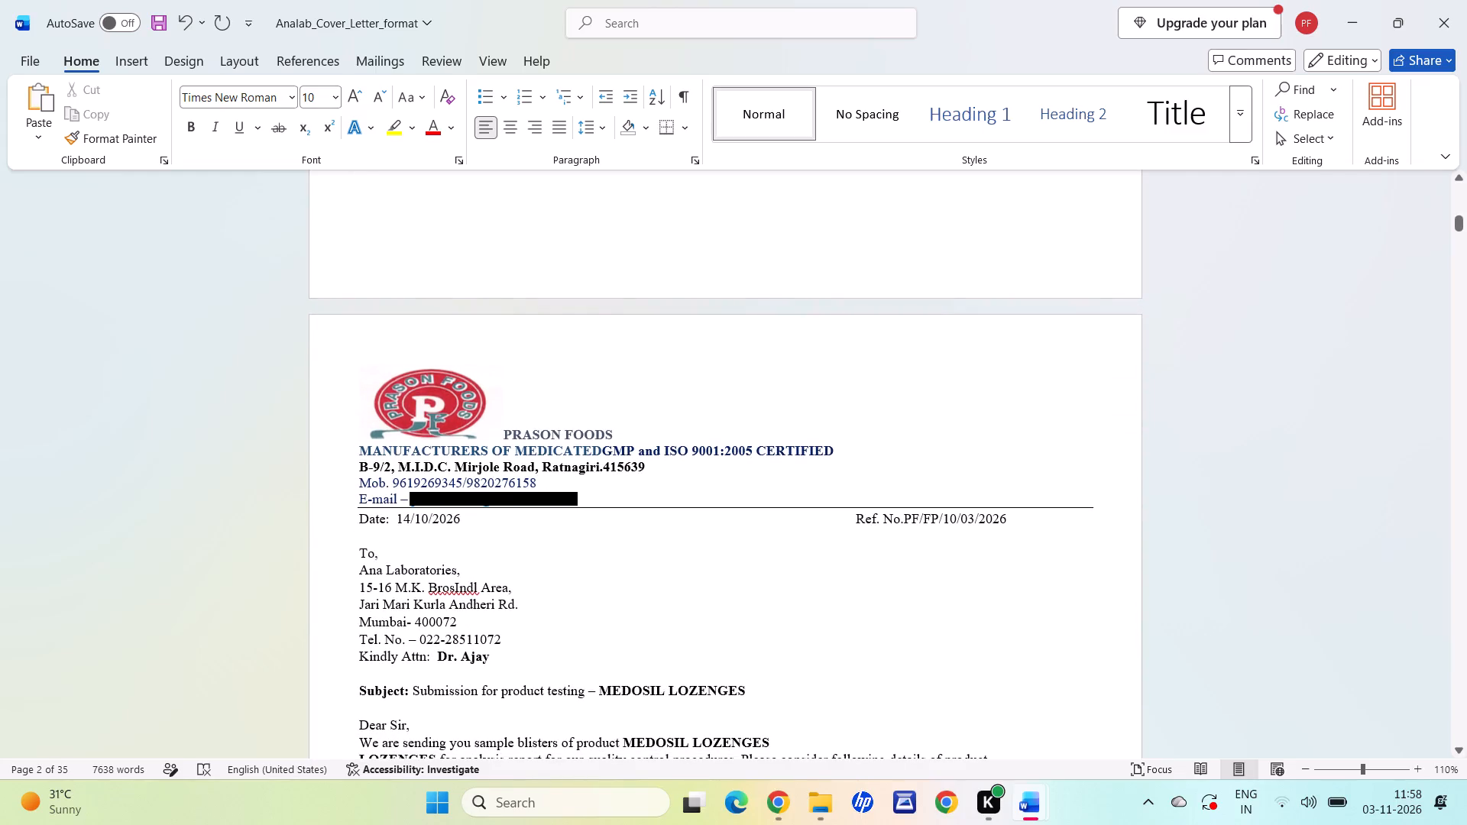
pyautogui.click(409, 516)
pyautogui.press('BackSpace')
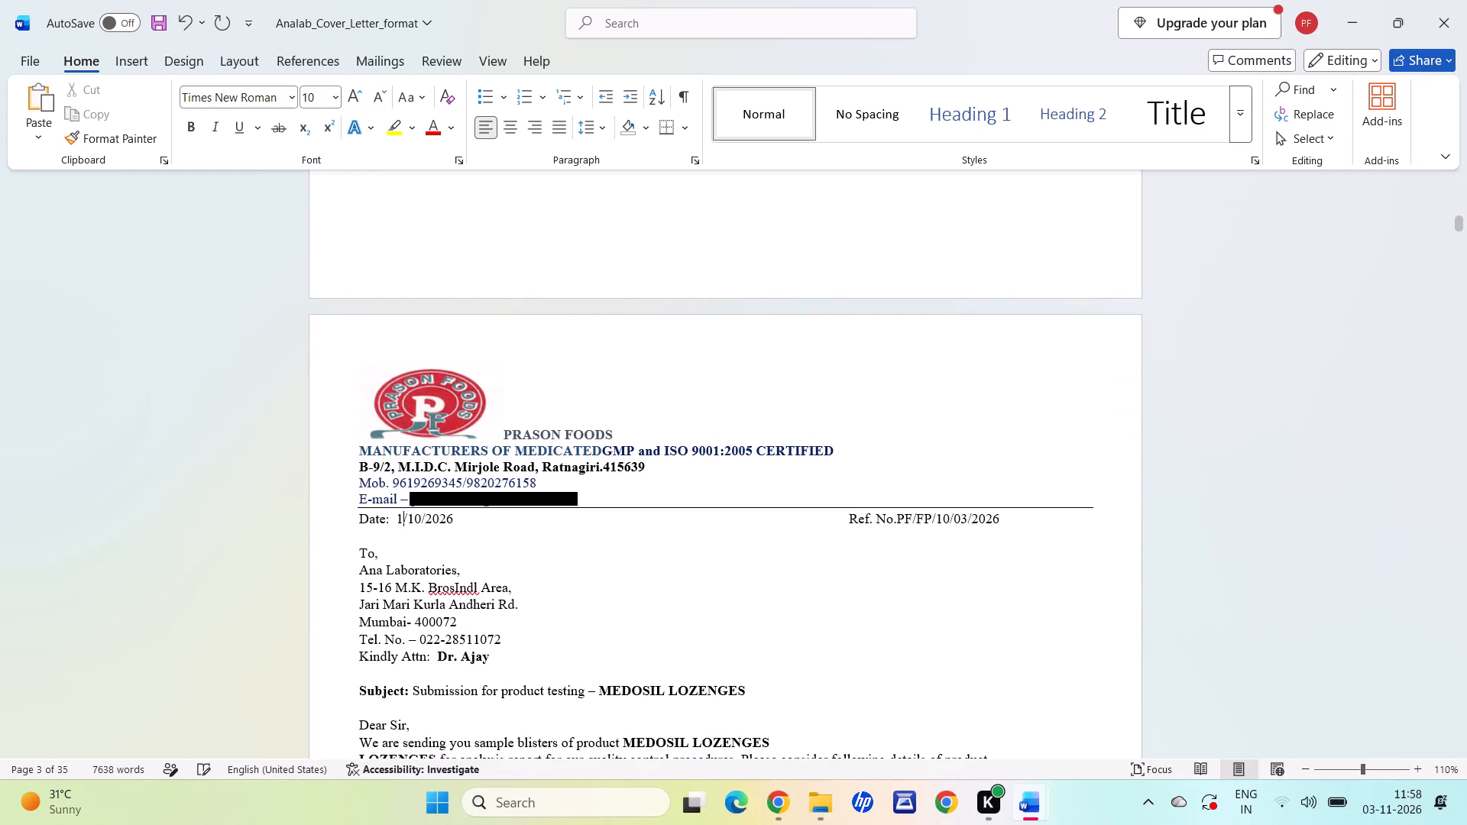
pyautogui.press('BackSpace')
pyautogui.write('03')
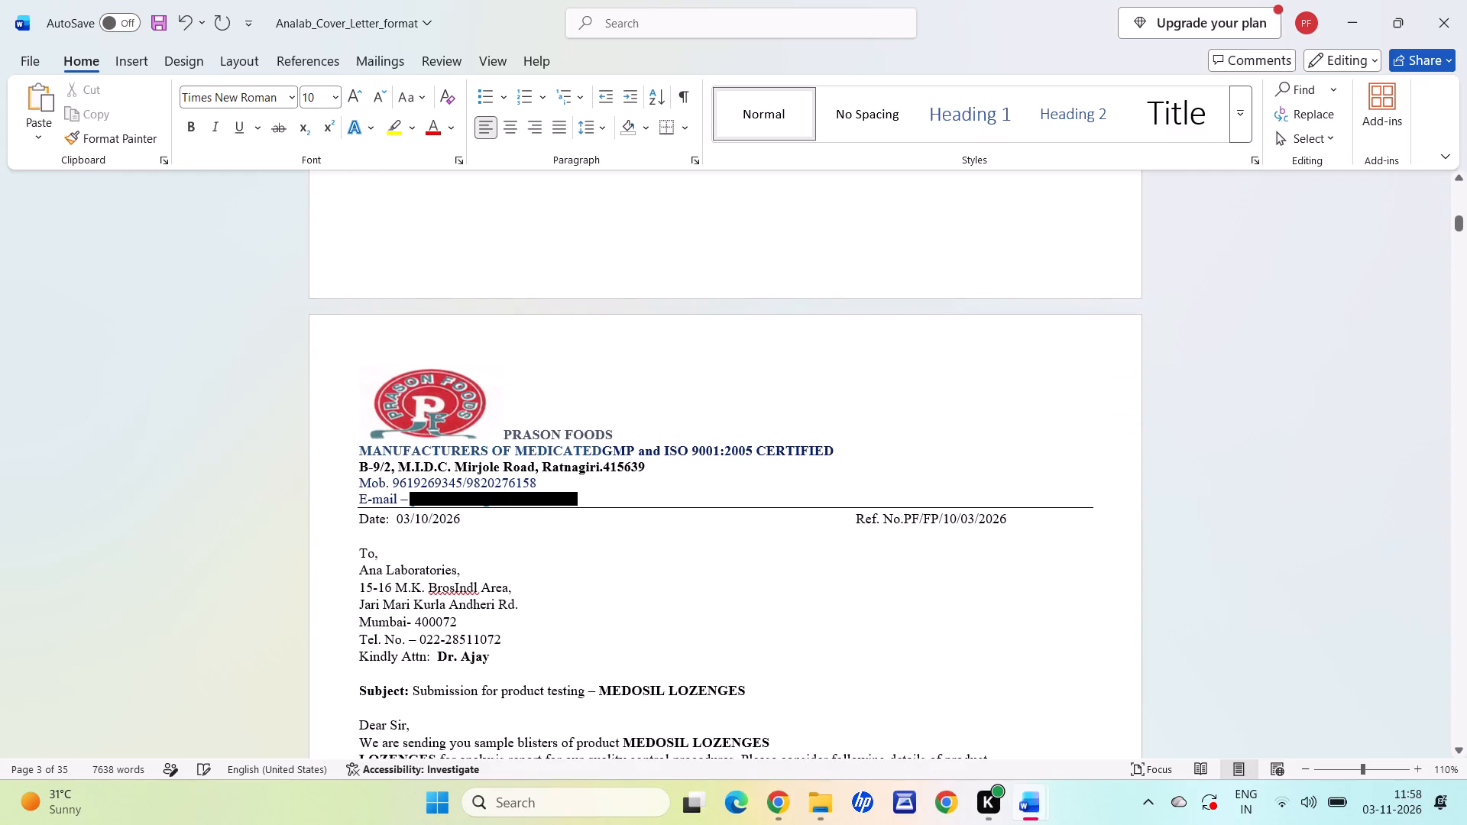
pyautogui.click(429, 522)
pyautogui.press('BackSpace')
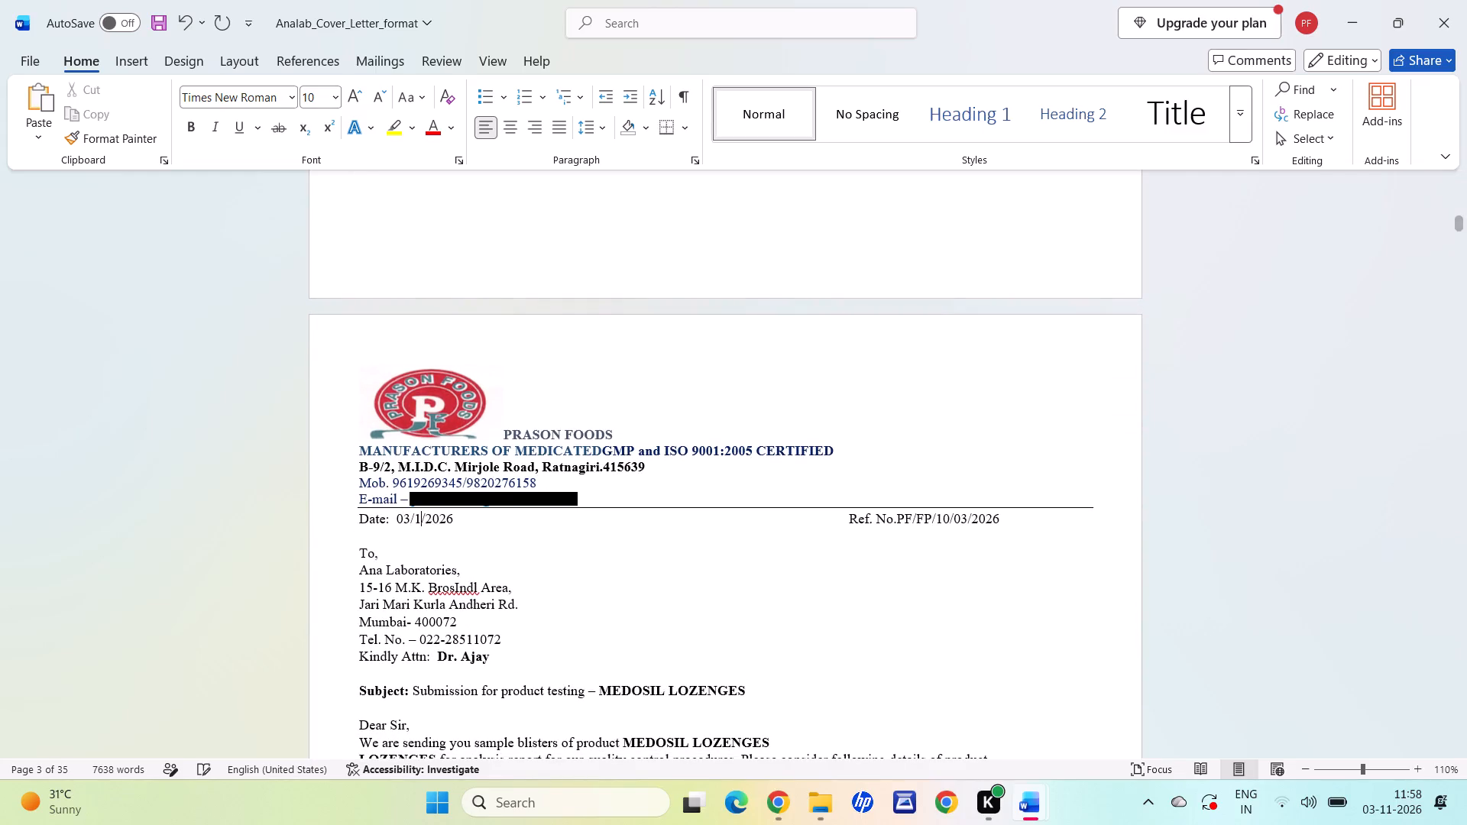
pyautogui.press('BackSpace')
pyautogui.write('11')
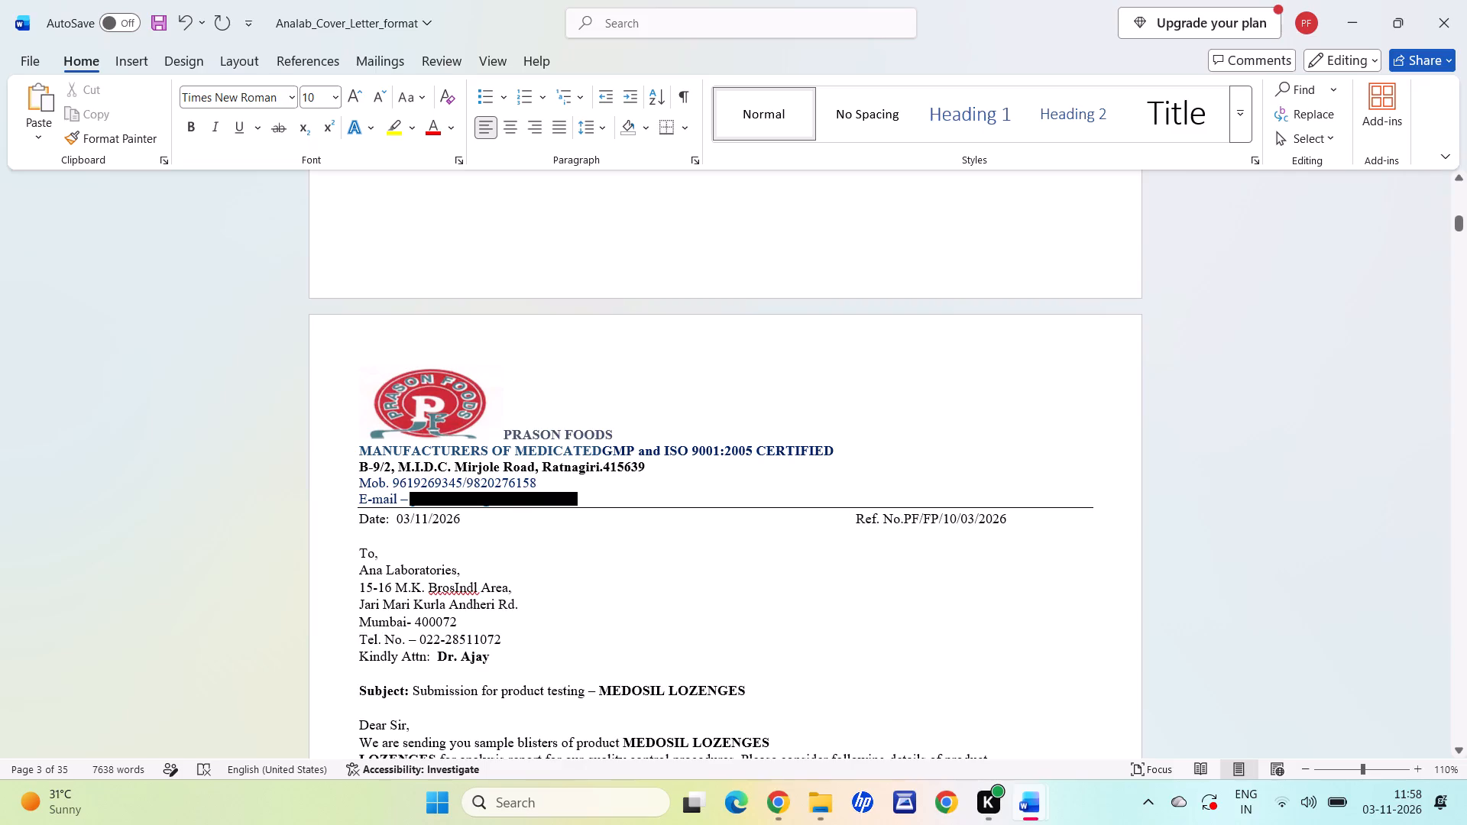
# Set the letter copy's reference number to PF/FP/11/02/2026.
pyautogui.click(957, 520)
pyautogui.press('BackSpace')
pyautogui.press('BackSpace')
pyautogui.write('11')
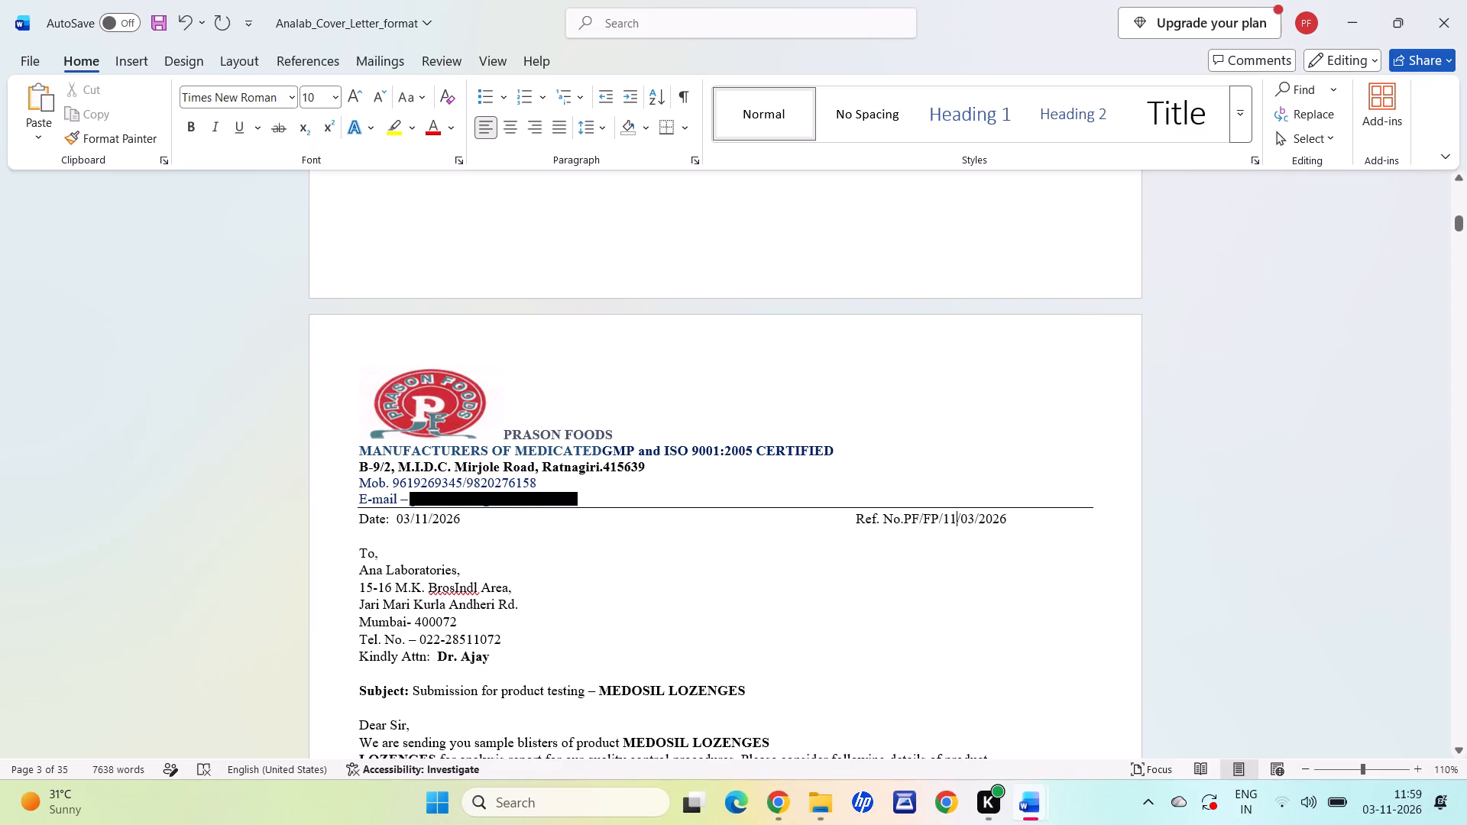
pyautogui.click(973, 518)
pyautogui.press('BackSpace')
pyautogui.press('2')
# Change the product name in the subject line to NEPOSIL D LOZENGES.
pyautogui.scroll(-1, 973, 518)
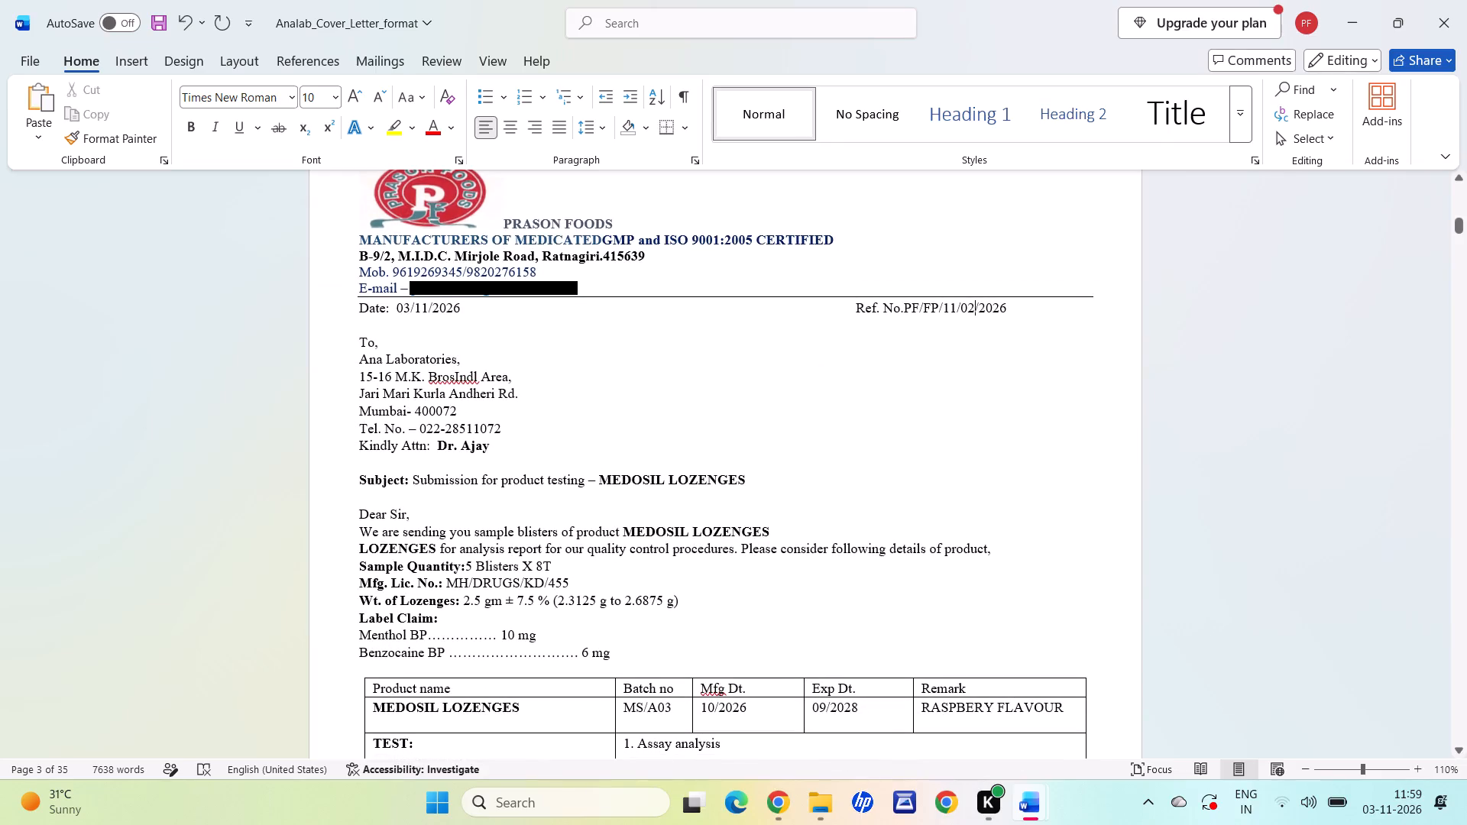
pyautogui.click(663, 484)
pyautogui.press('BackSpace')
pyautogui.press('BackSpace')
pyautogui.press('BackSpace')
pyautogui.press('BackSpace')
pyautogui.press('BackSpace')
pyautogui.press('BackSpace')
pyautogui.press('BackSpace')
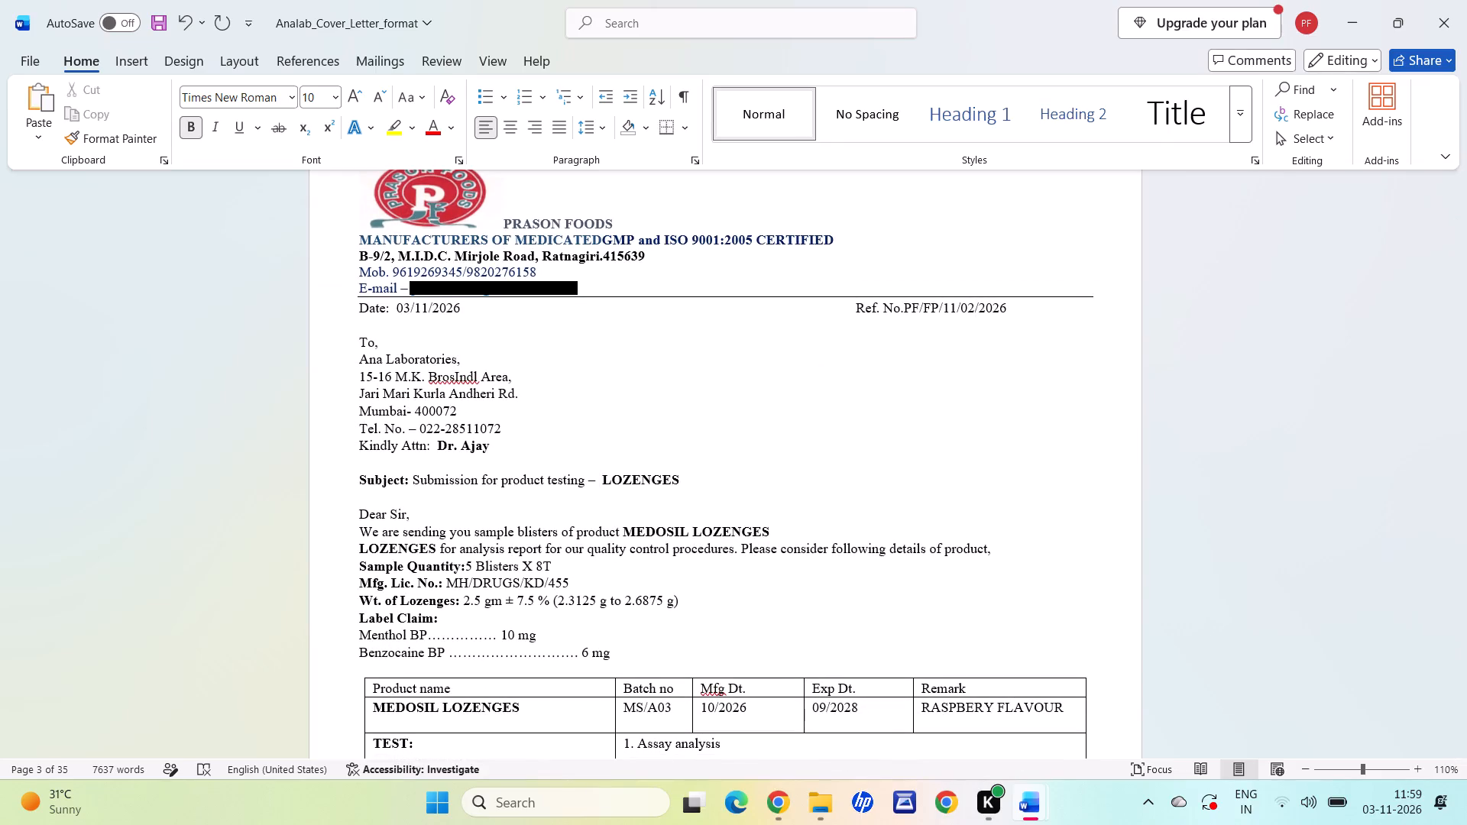
pyautogui.press('n')
pyautogui.write('EPO')
pyautogui.write('SIL')
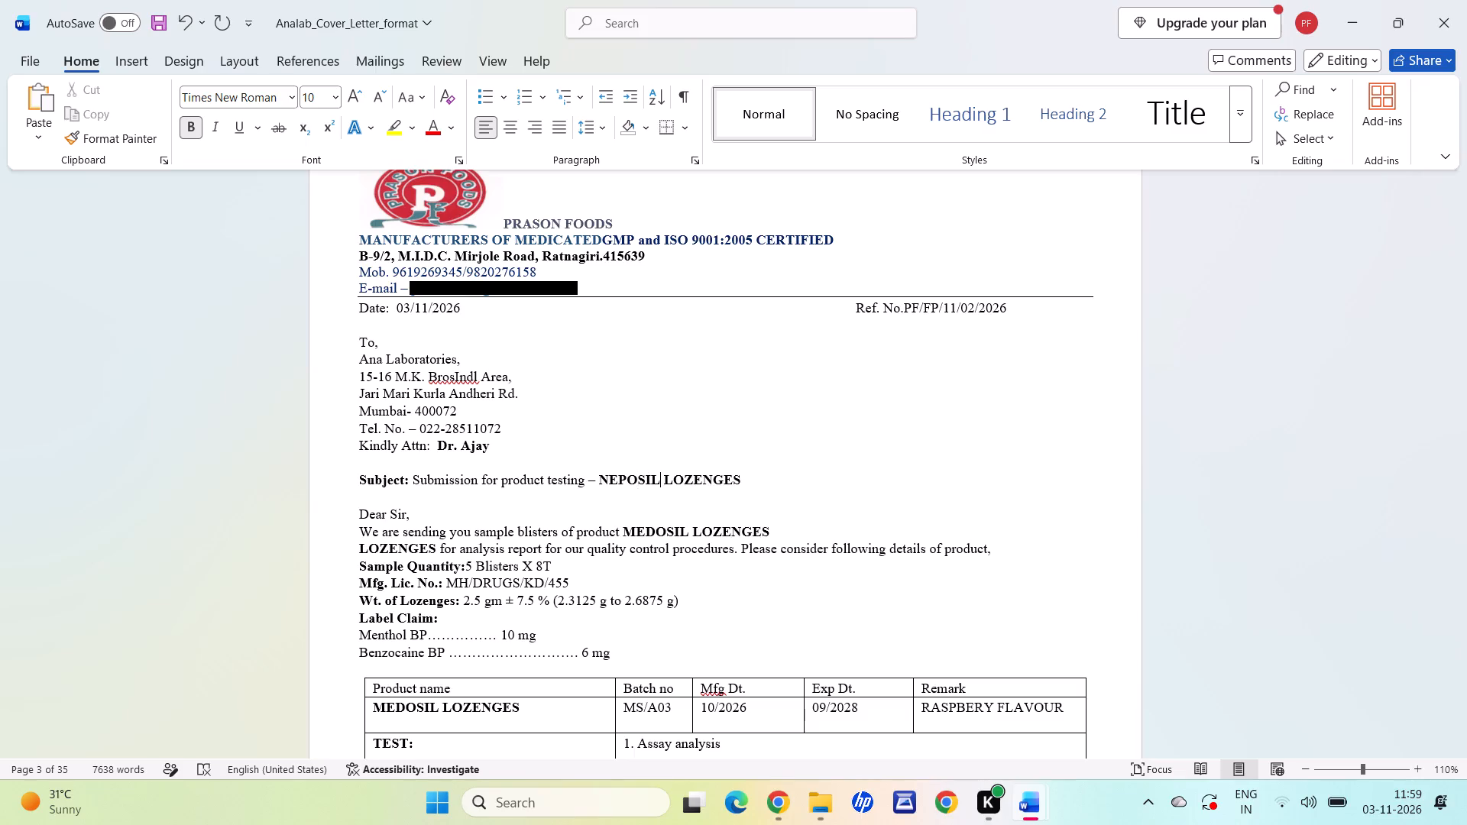
pyautogui.press('space')
pyautogui.write('D')
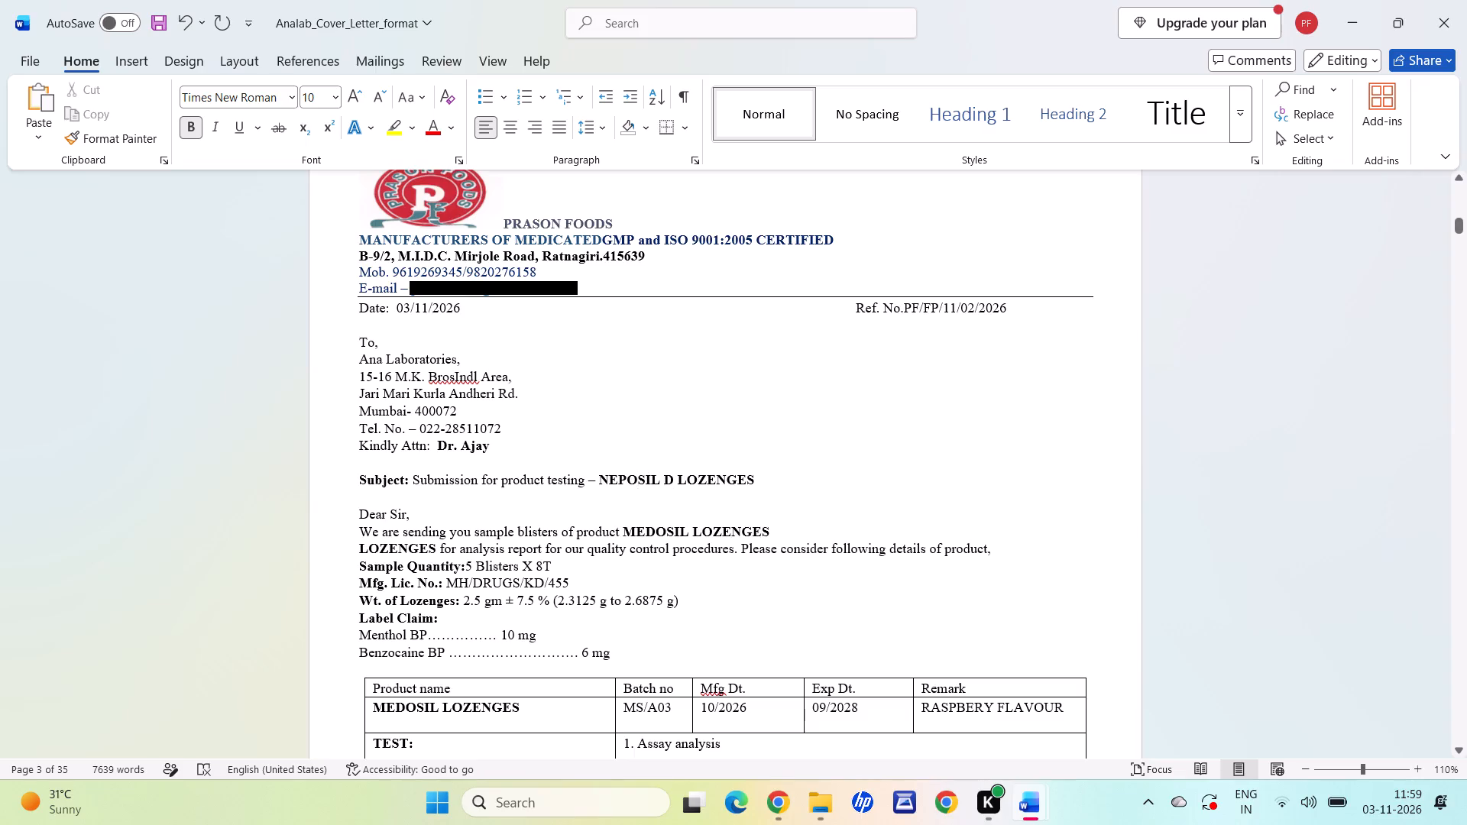
# Copy NEPOSIL D LOZENGES from the subject line over the product name in the sentence below "Dear Sir".
pyautogui.moveTo(600, 482); pyautogui.dragTo(786, 487)
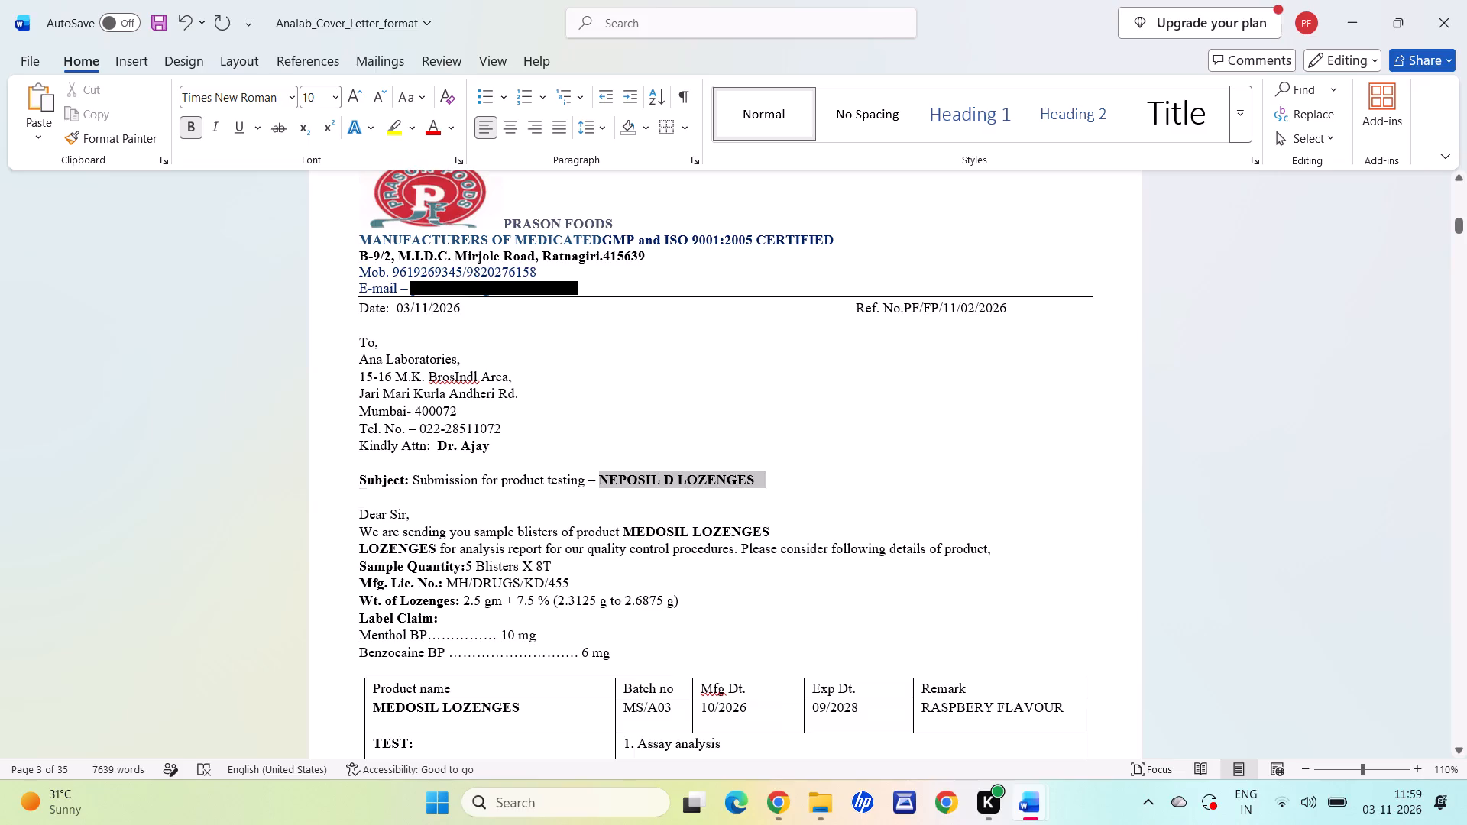
pyautogui.moveTo(786, 487); pyautogui.dragTo(780, 475)
pyautogui.hotkey('ctrl', 'c')
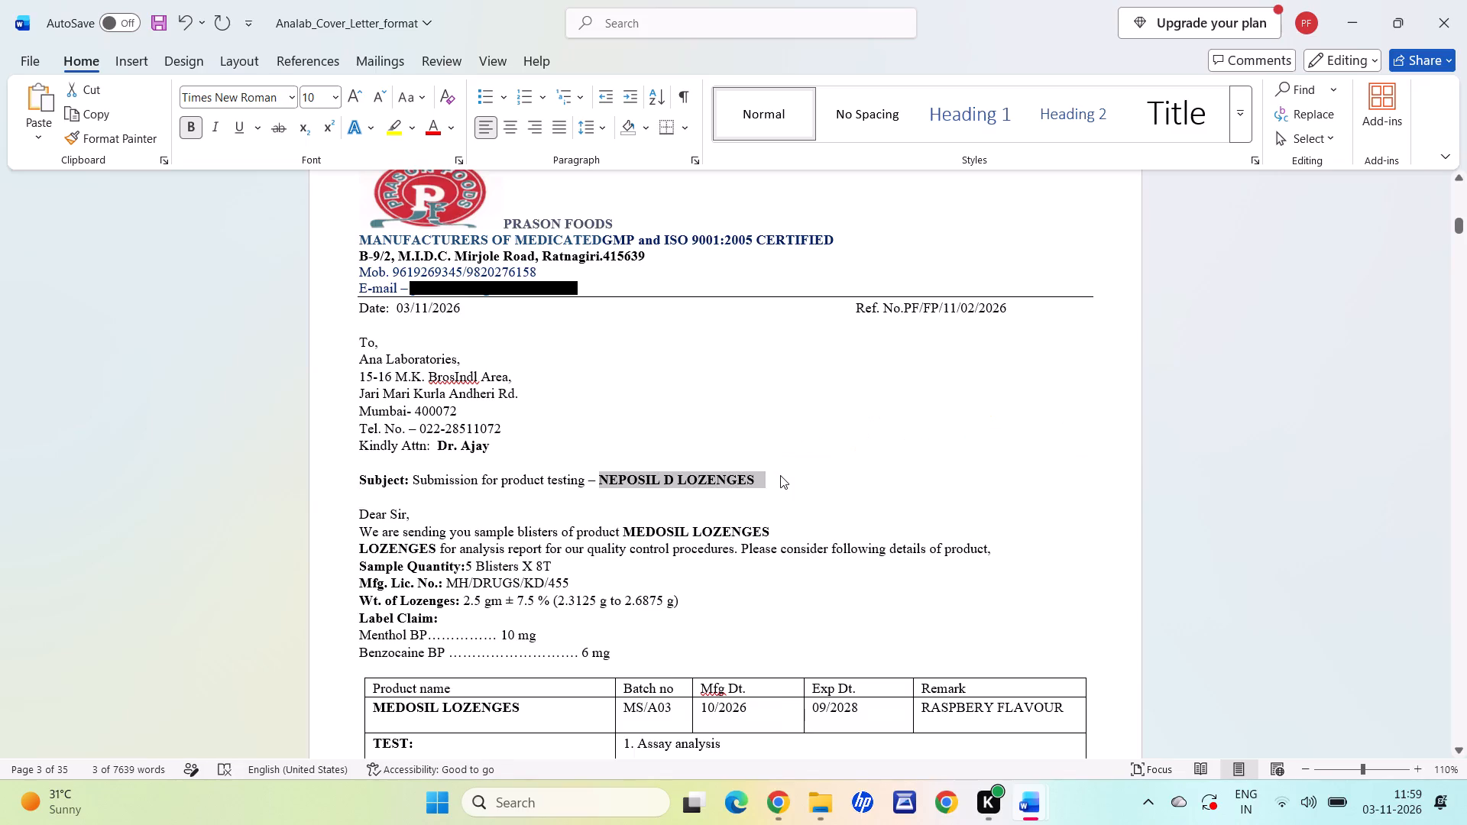
pyautogui.moveTo(622, 536); pyautogui.dragTo(759, 547)
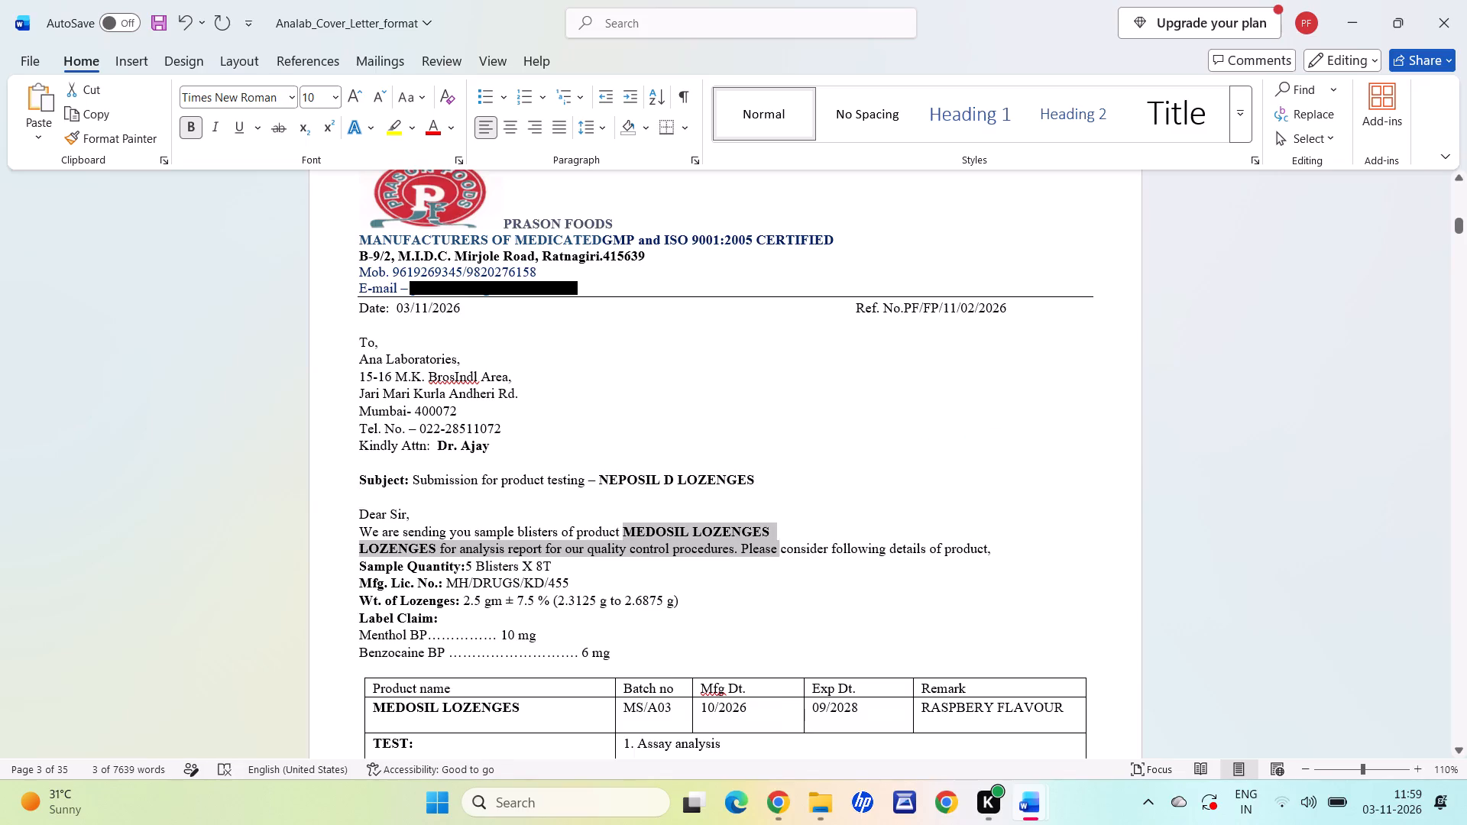
pyautogui.moveTo(759, 547); pyautogui.dragTo(765, 529)
pyautogui.hotkey('ctrl', 'v')
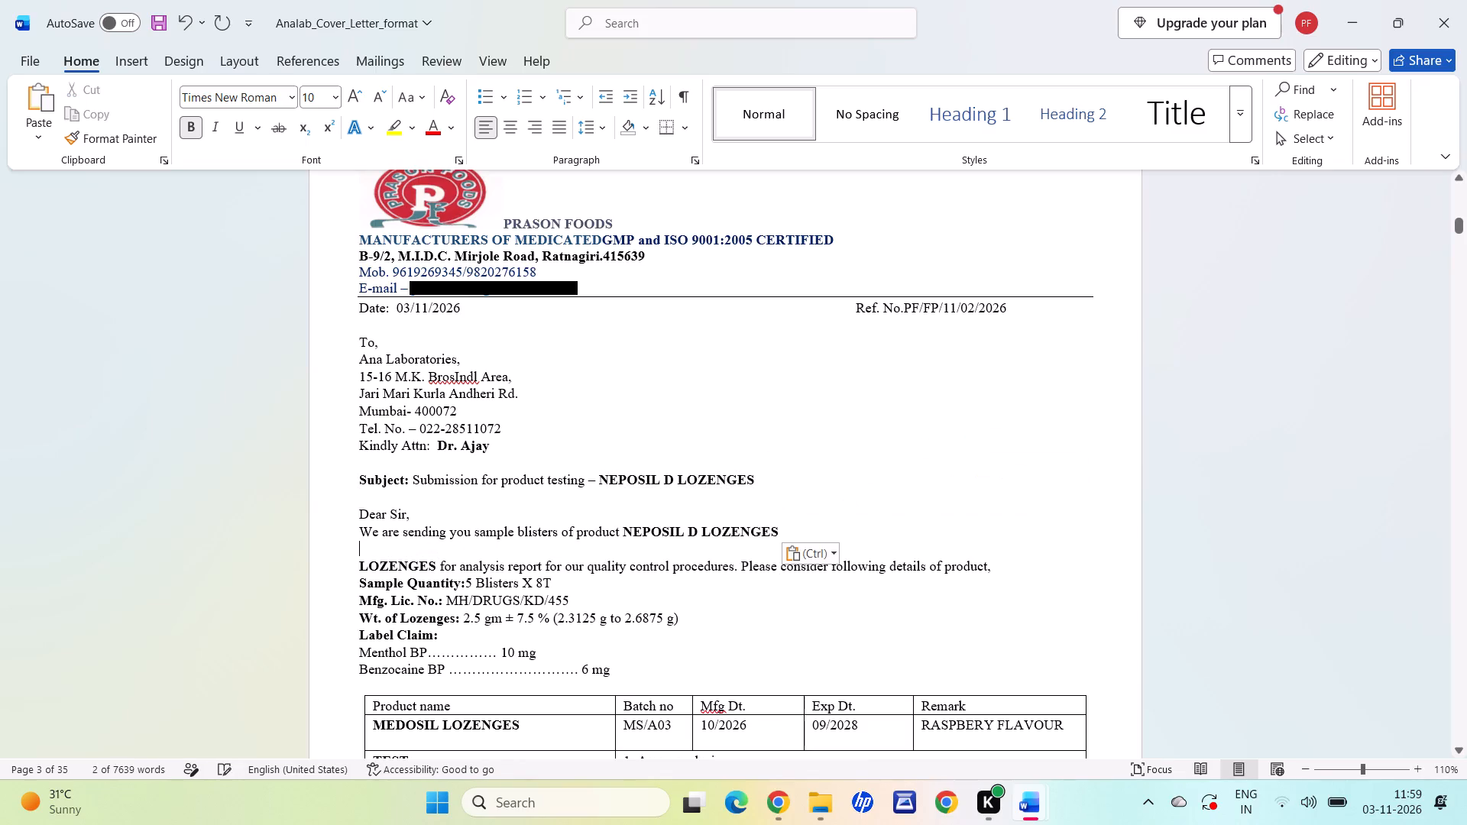
# Examine the letter copy's sample details, label claim and product table.
pyautogui.scroll(-1, 765, 529)
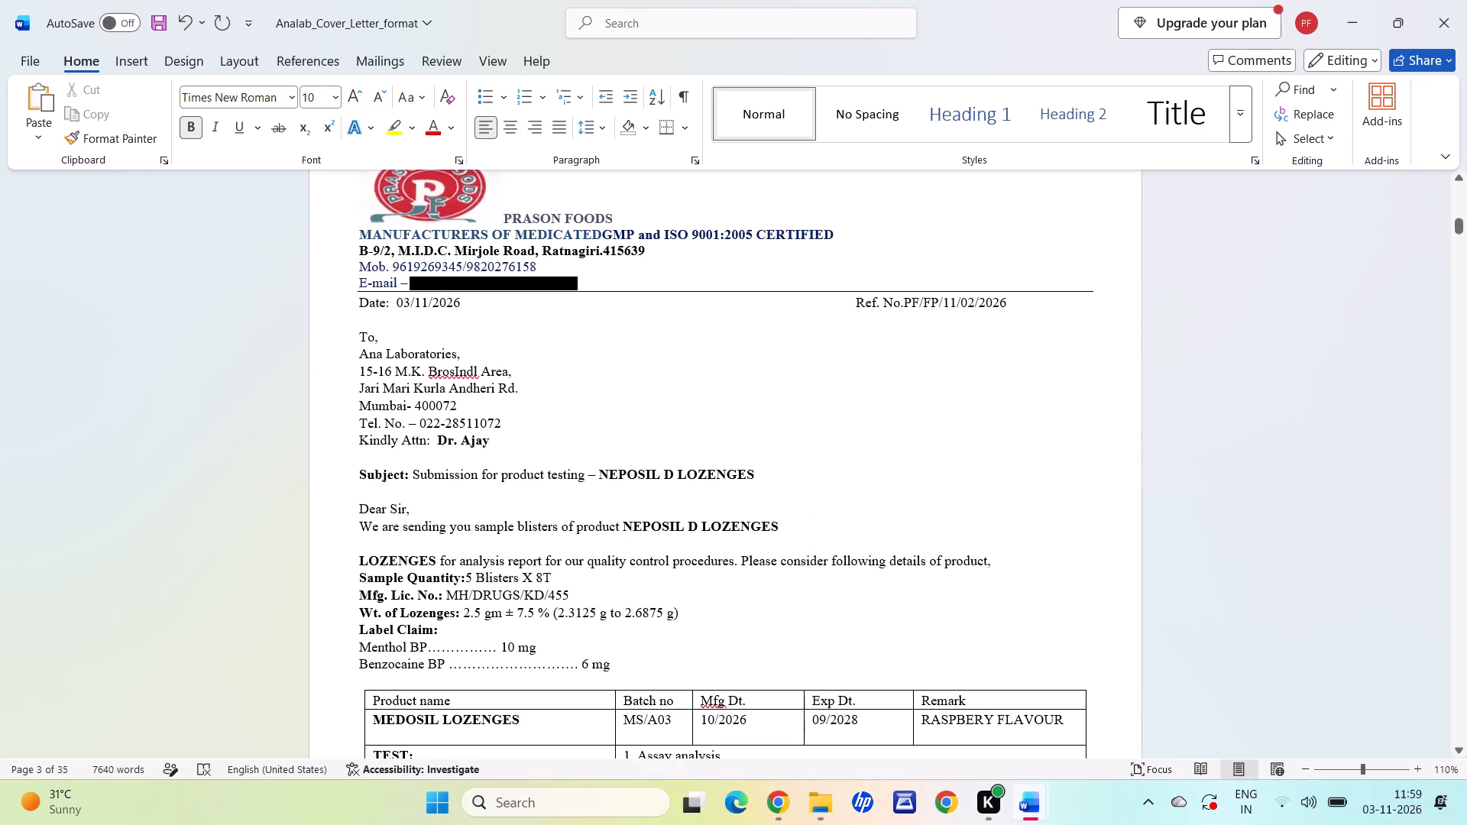
pyautogui.scroll(-3, 765, 529)
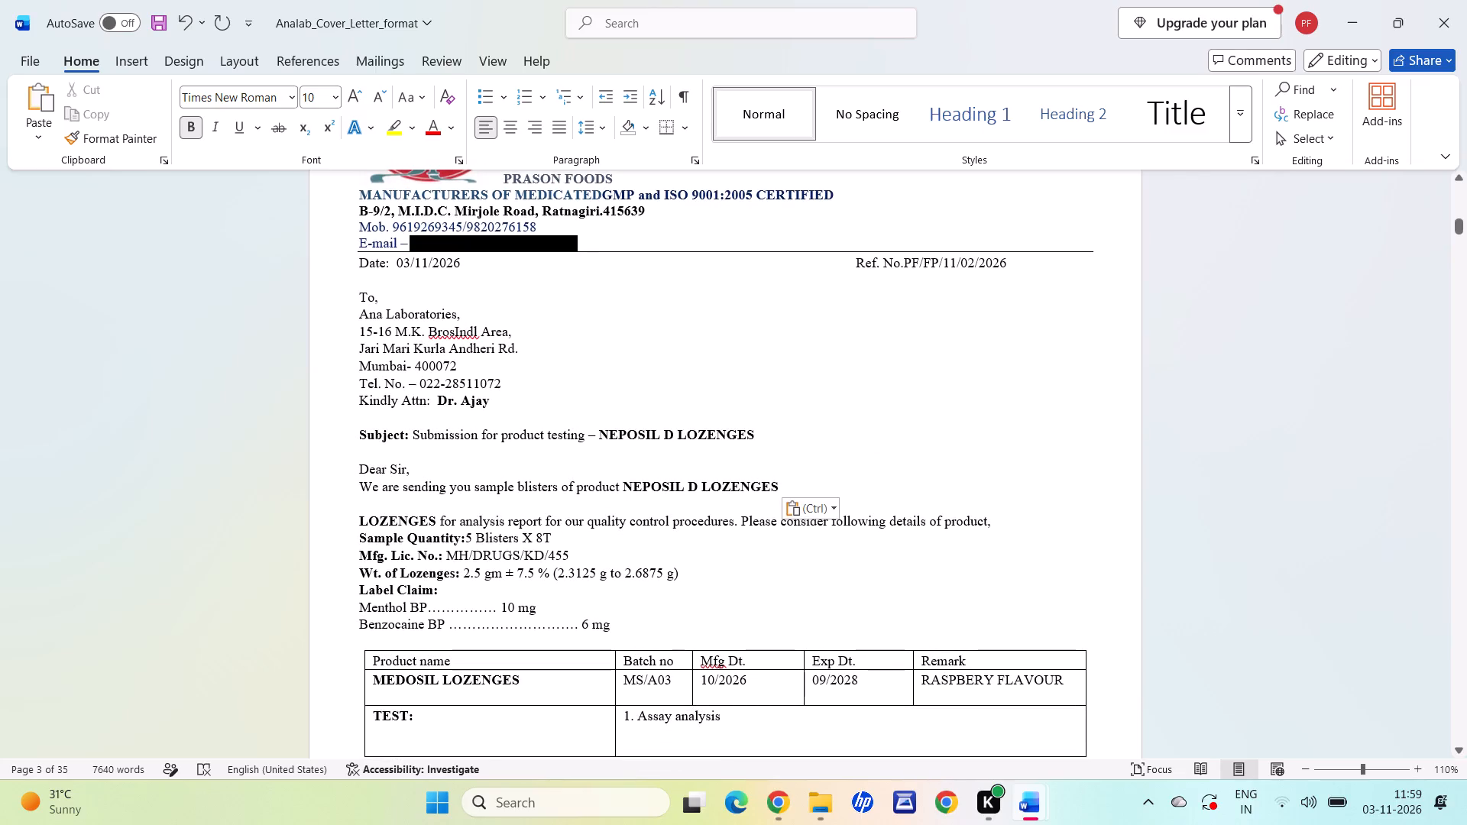
pyautogui.scroll(-3, 765, 529)
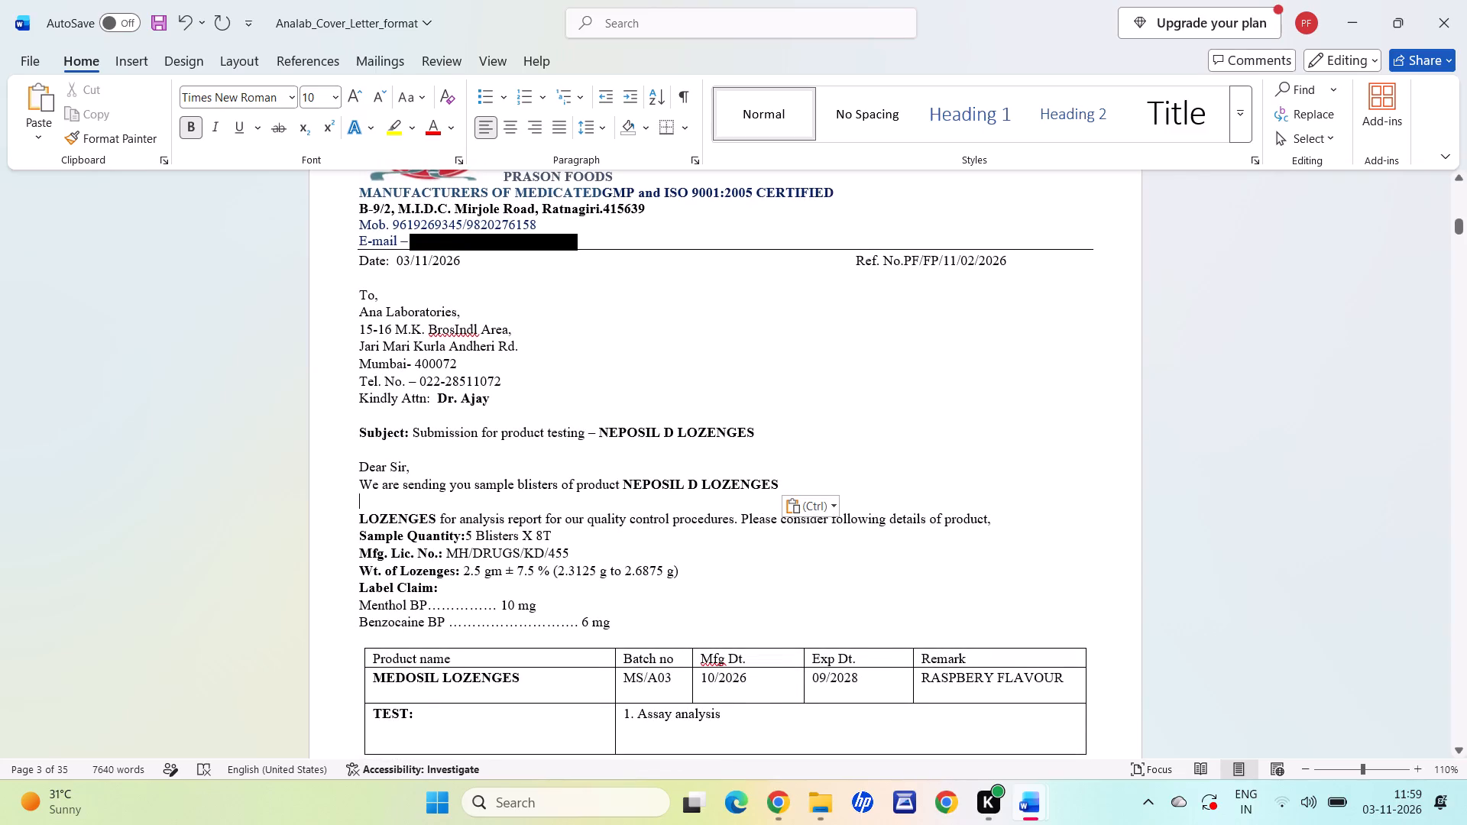
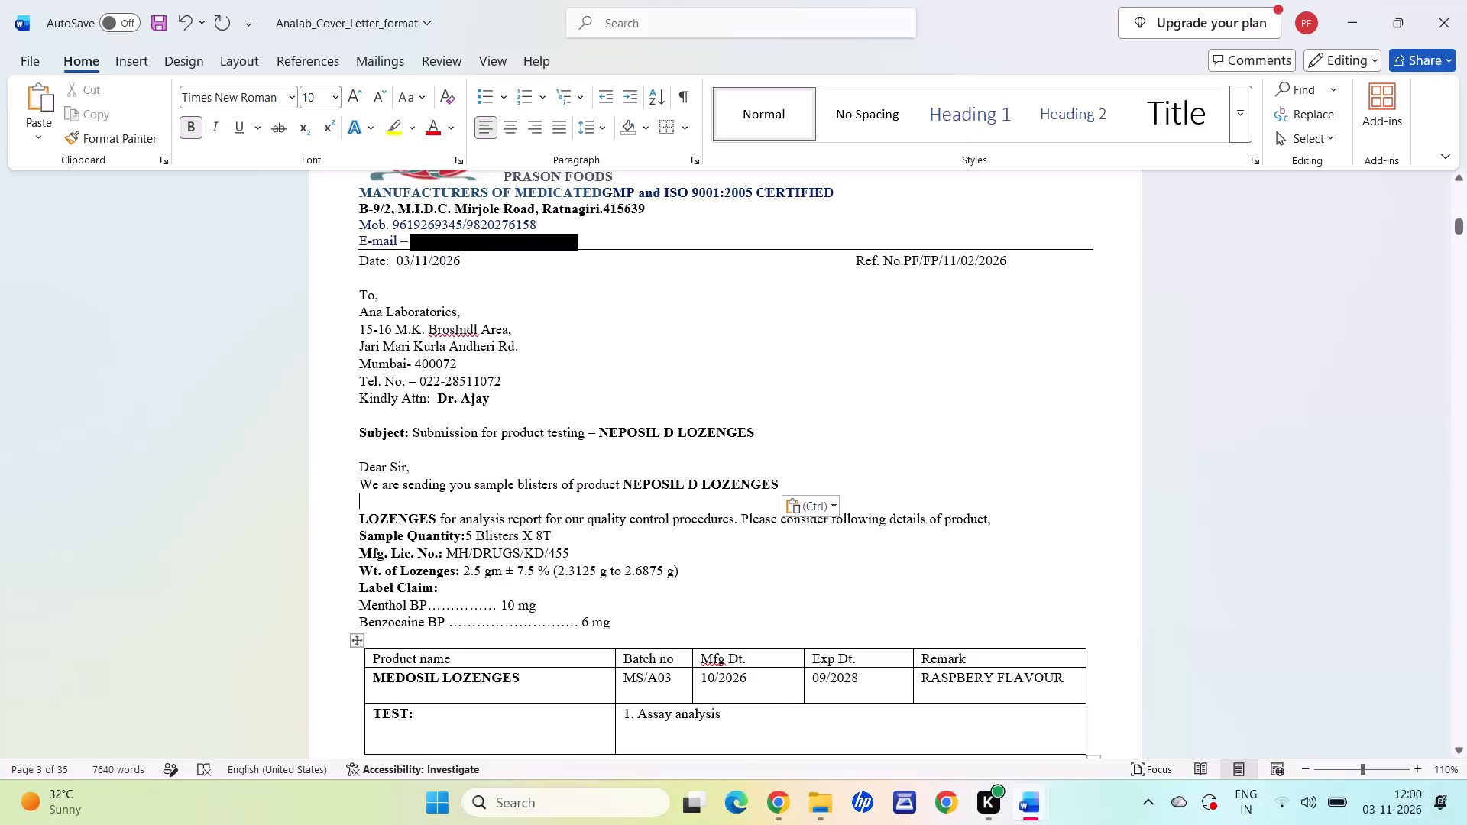
# Copy the 2,4-Dichlorobenzyl alcohol 1.2 mg and Amylmetacresol 0.6 mg label claim lines from the older STRIPTIME LOZENGES letter.
pyautogui.scroll(-5, 923, 520)
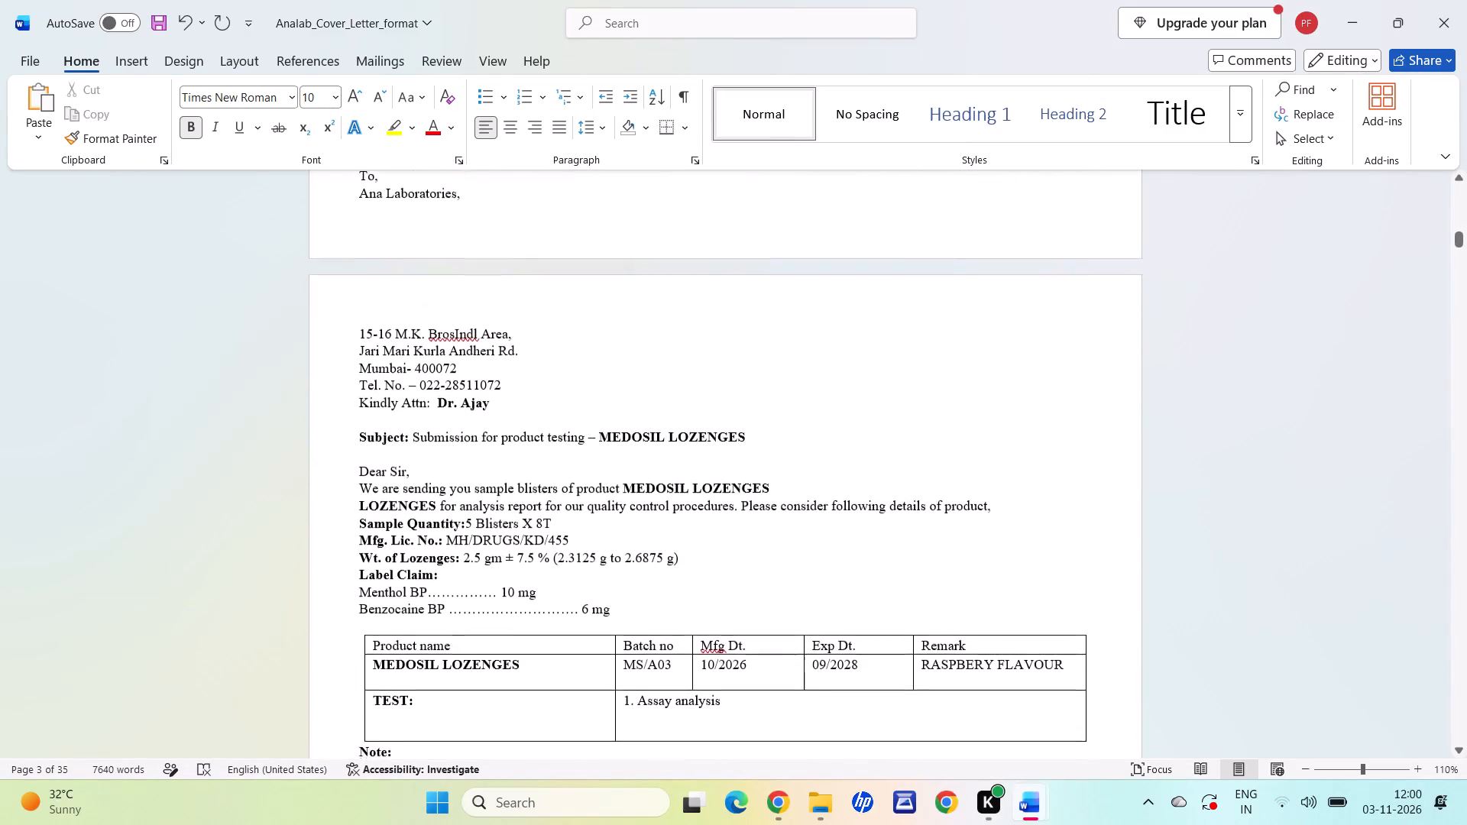
pyautogui.scroll(-4, 923, 520)
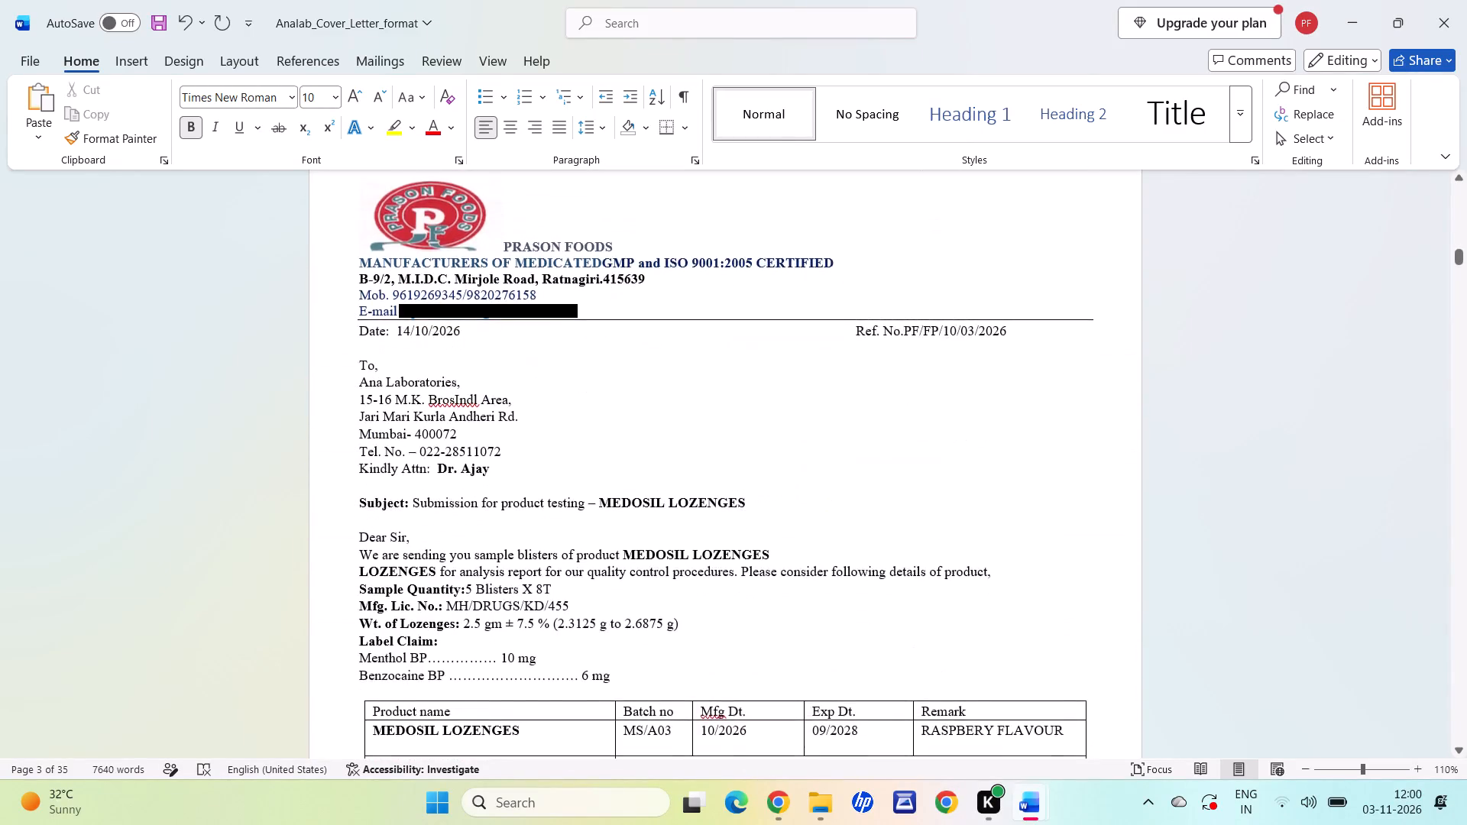
pyautogui.scroll(-6, 923, 520)
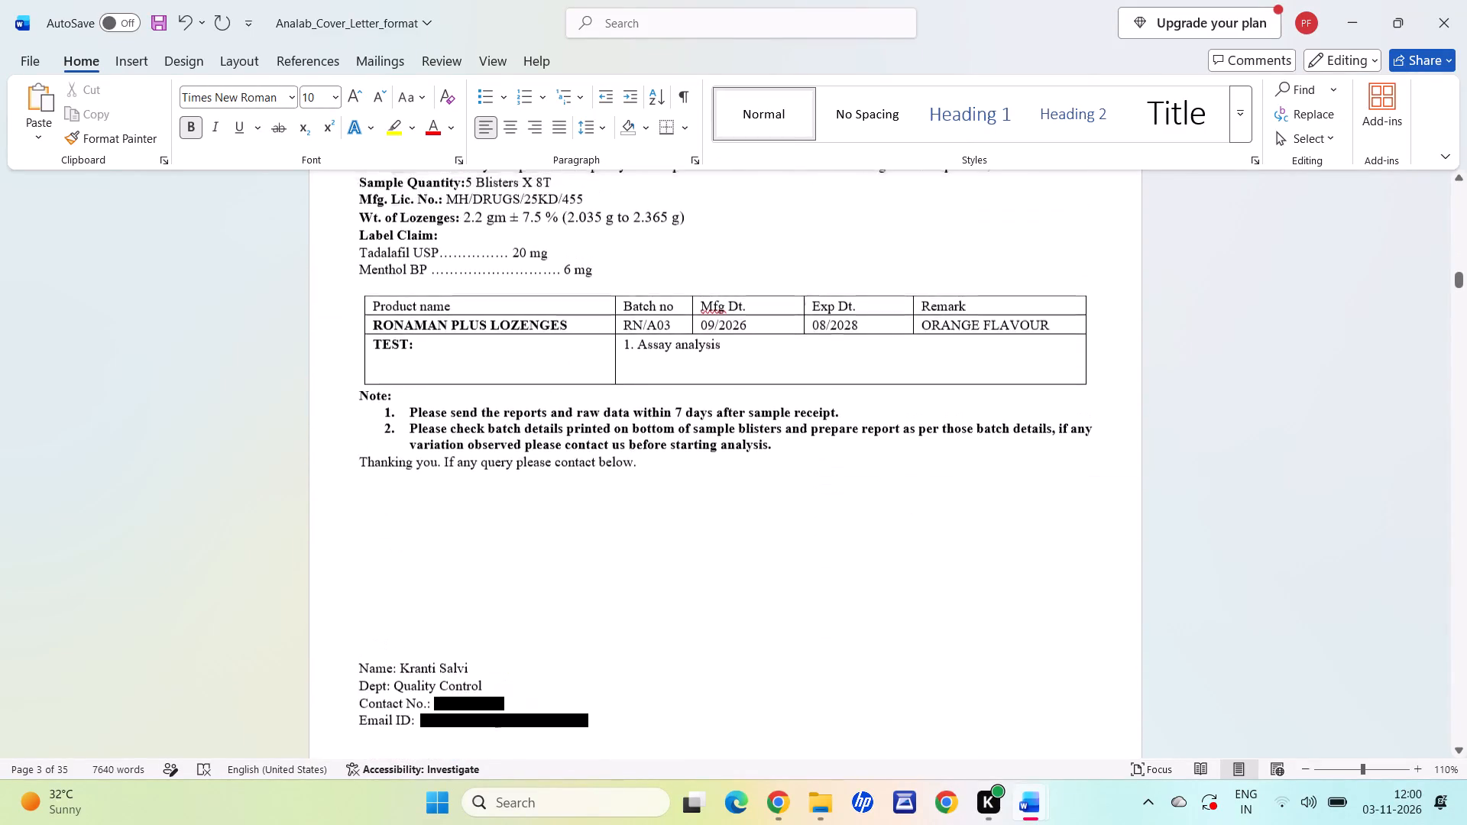
pyautogui.scroll(-1, 923, 520)
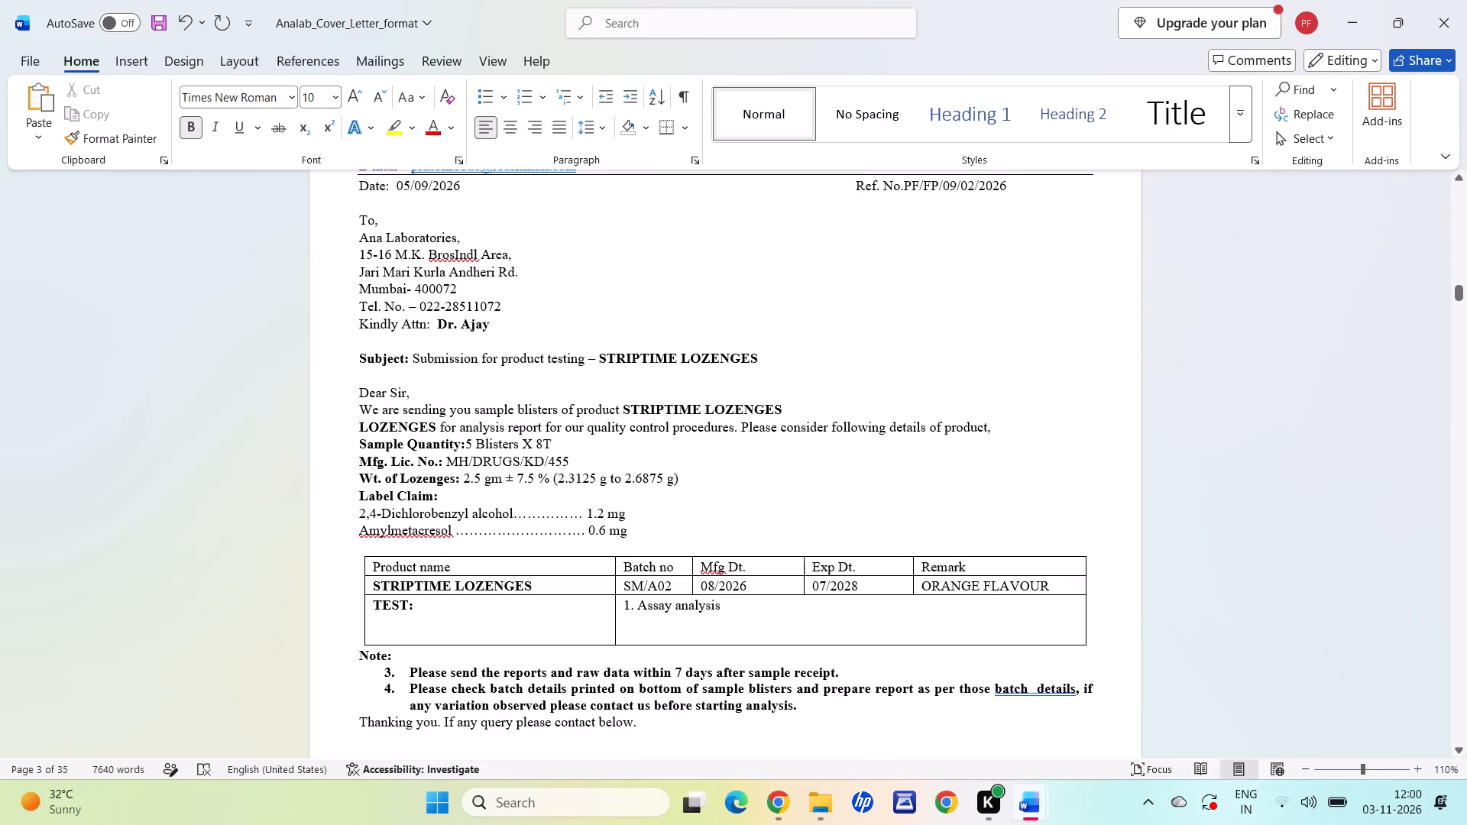
pyautogui.moveTo(361, 516); pyautogui.dragTo(604, 530)
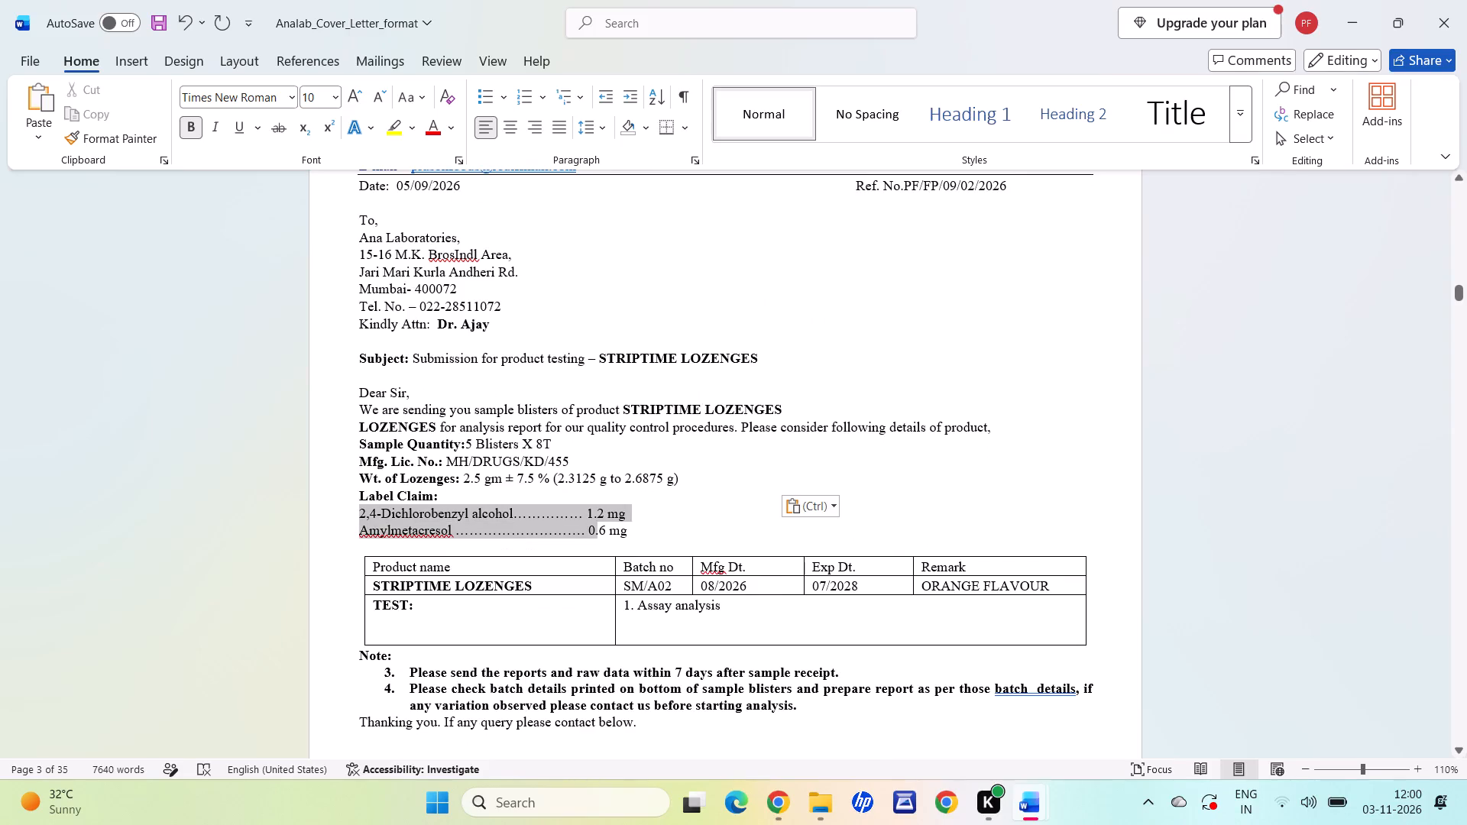
pyautogui.moveTo(604, 530); pyautogui.dragTo(643, 530)
pyautogui.hotkey('ctrl', 'c')
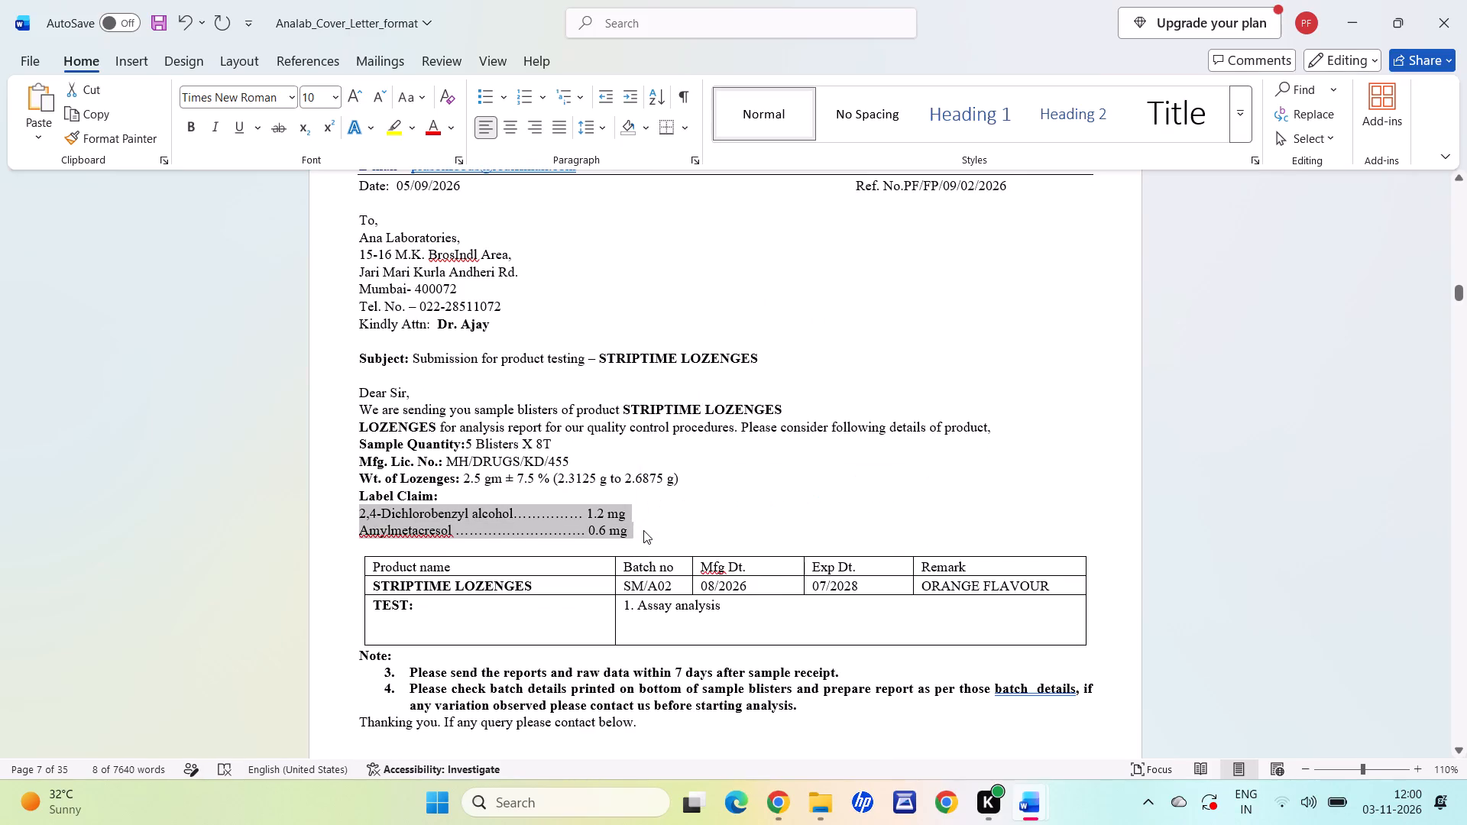
# Replace the Menthol BP and Benzocaine BP label claim lines in the NEPOSIL D LOZENGES letter with the two copied lines.
pyautogui.scroll(12, 643, 530)
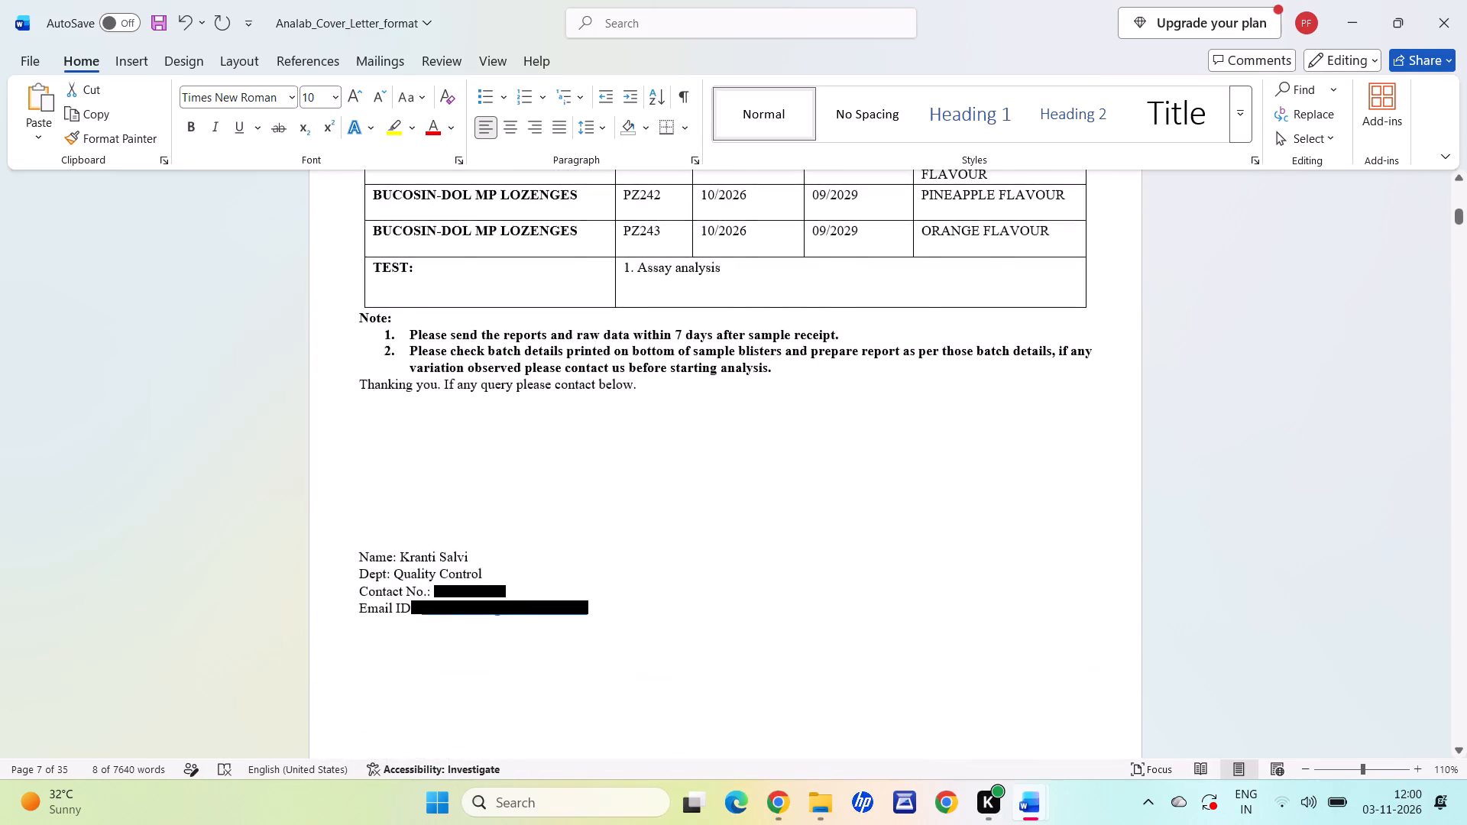
pyautogui.scroll(7, 643, 530)
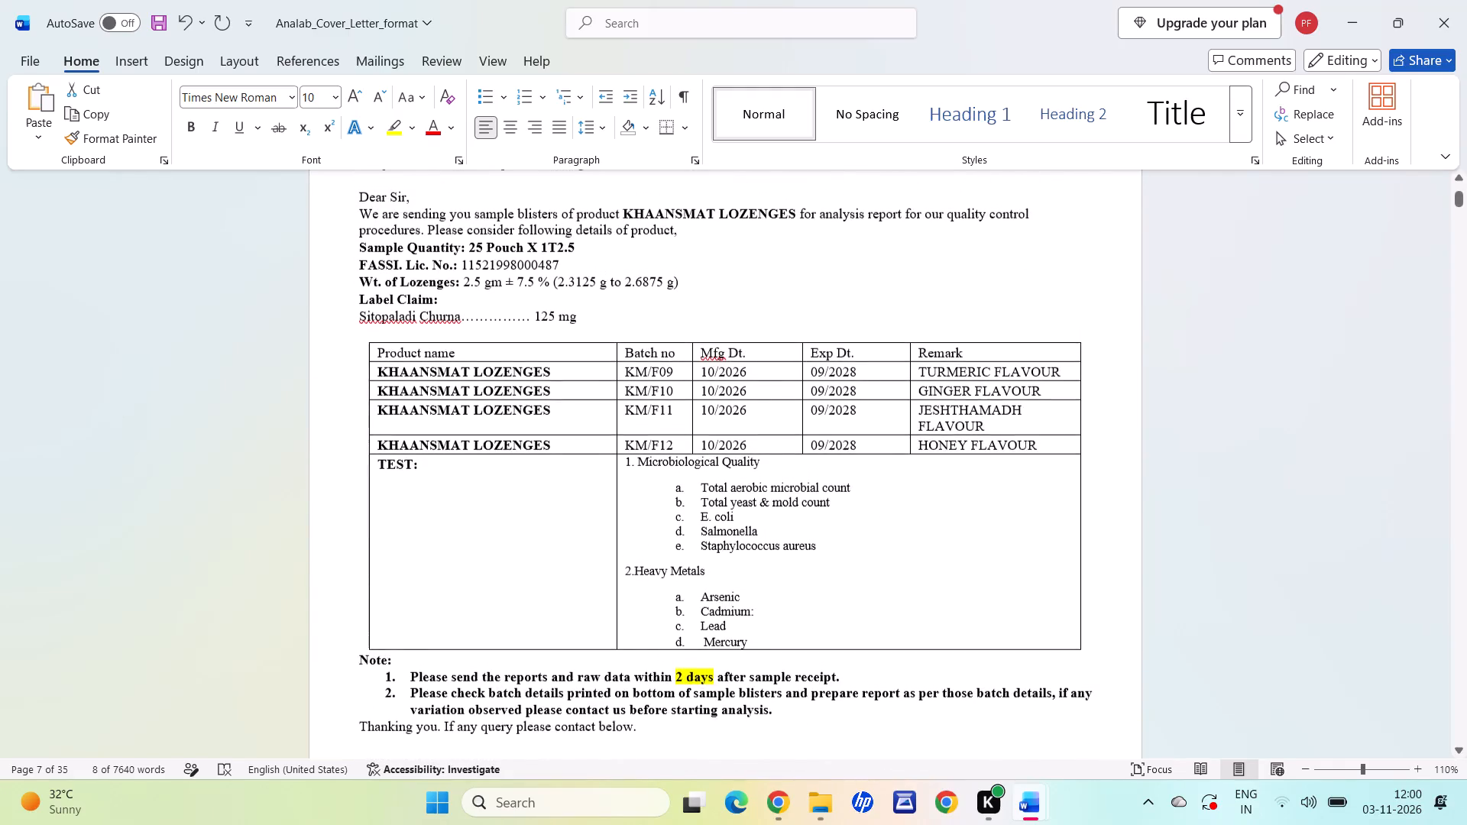
pyautogui.scroll(1, 643, 530)
pyautogui.scroll(-5, 643, 530)
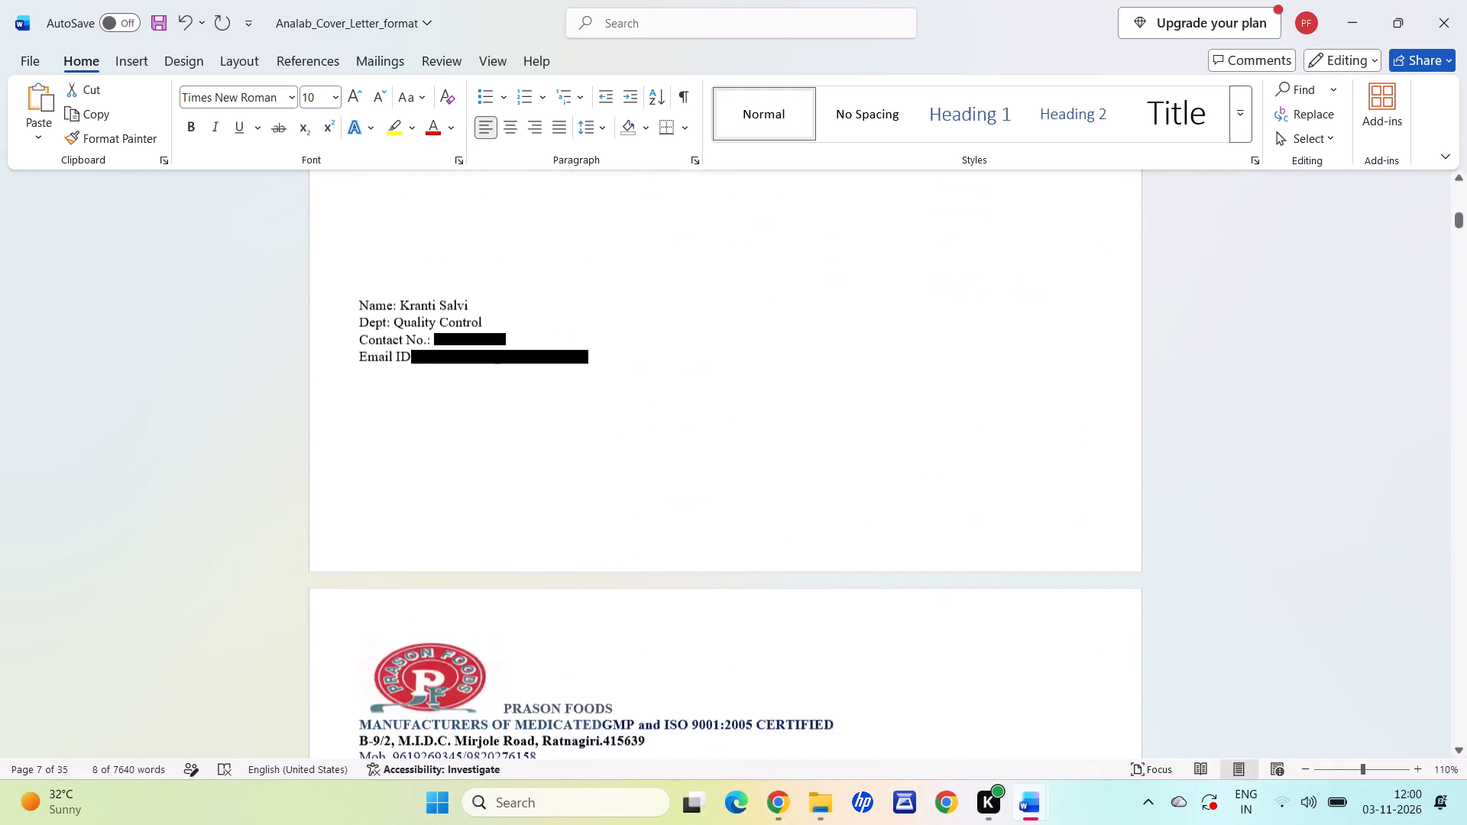
pyautogui.scroll(-6, 643, 530)
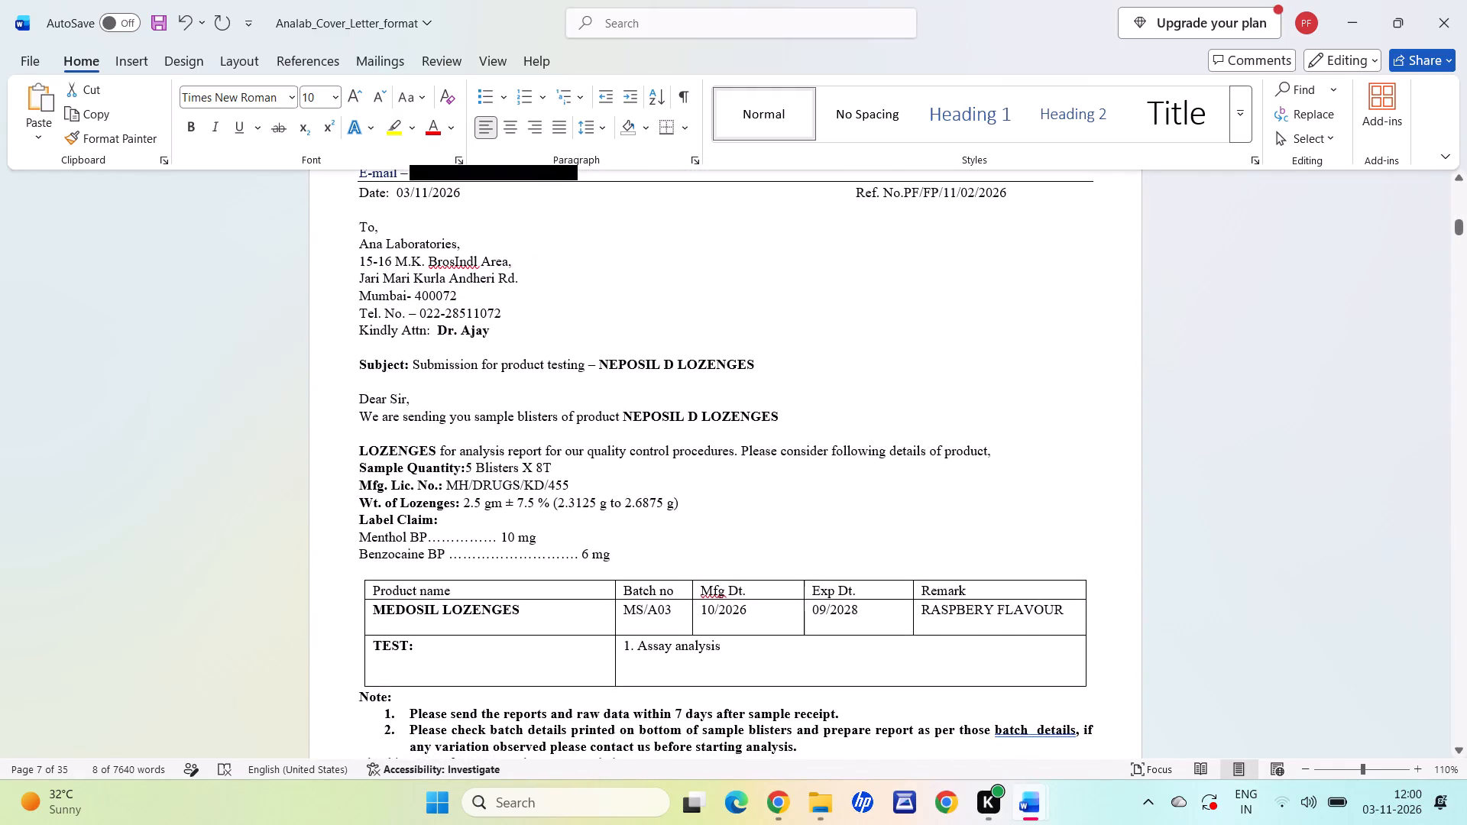
pyautogui.click(430, 504)
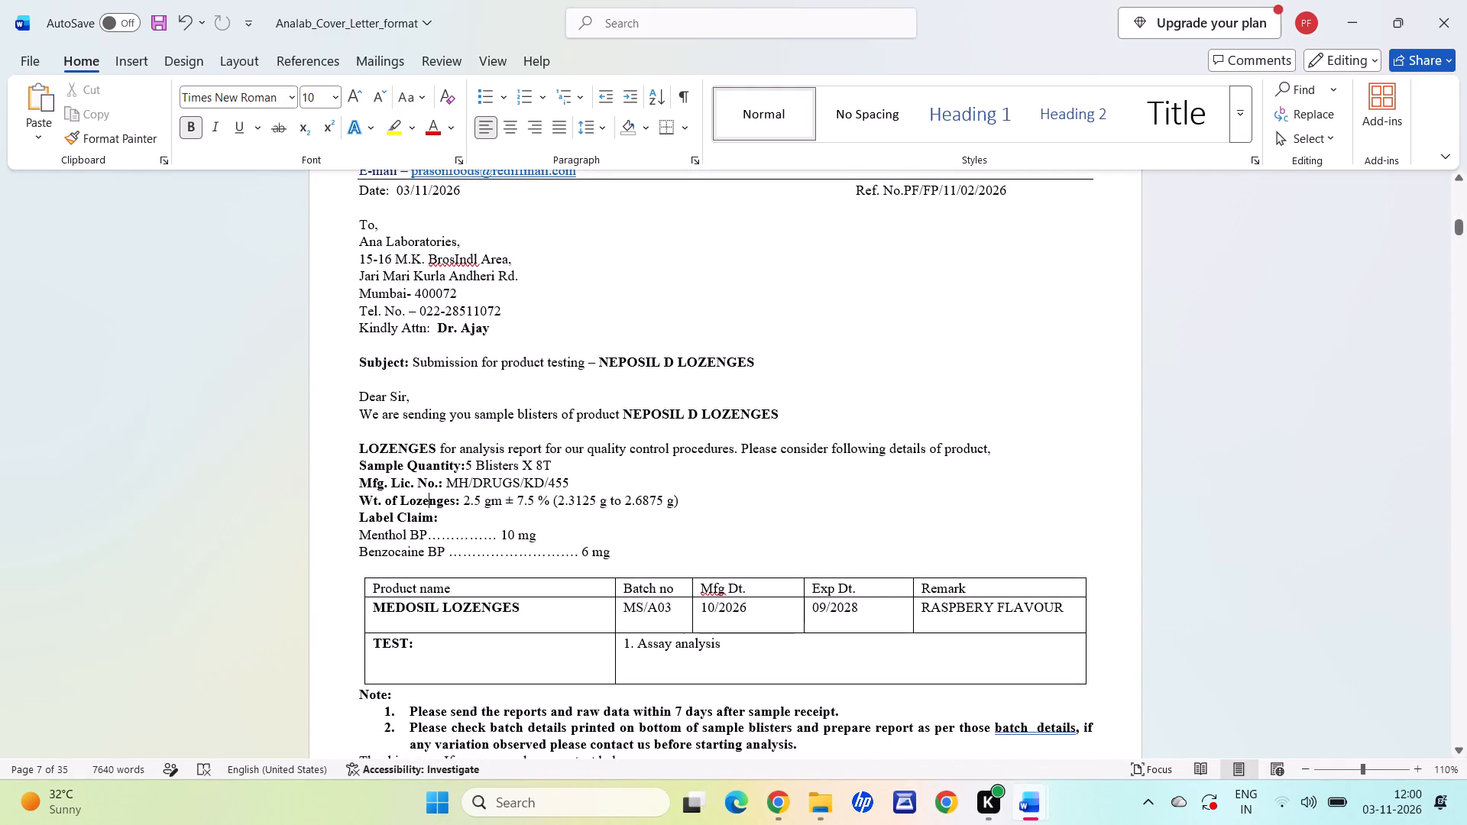
pyautogui.moveTo(355, 536); pyautogui.dragTo(624, 561)
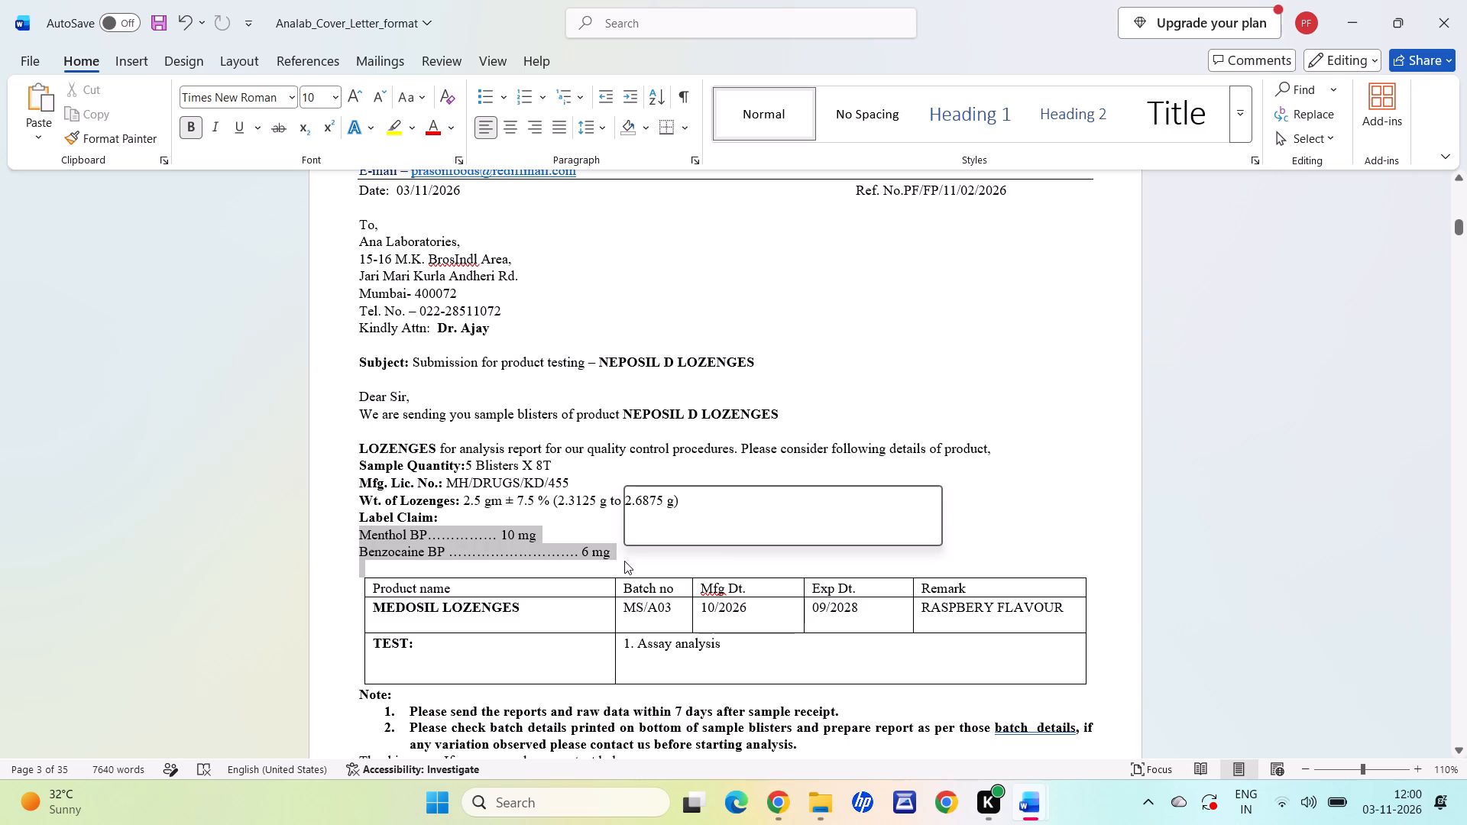
pyautogui.hotkey('ctrl', 'v')
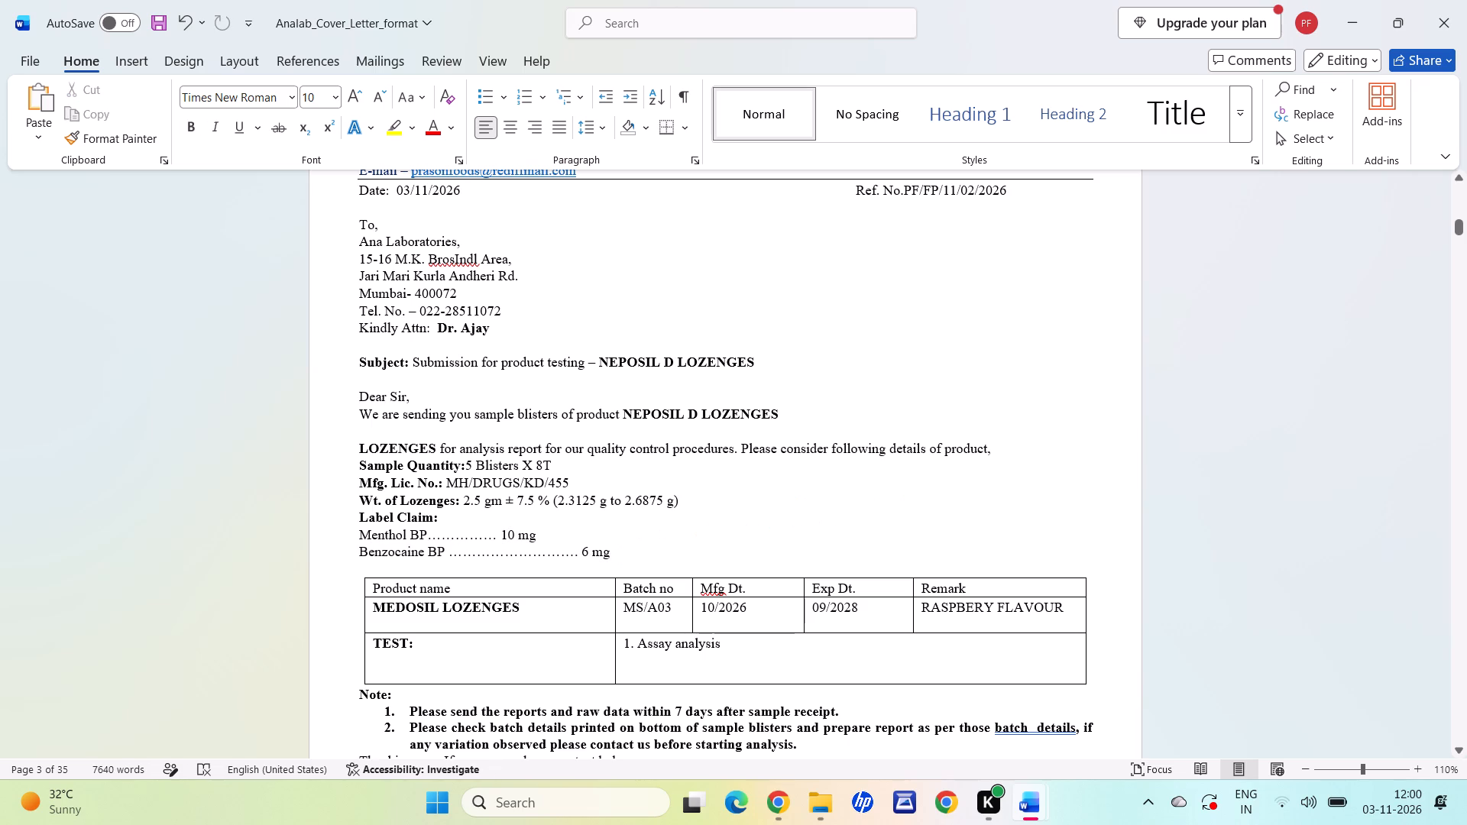
pyautogui.hotkey('ctrl', 'v')
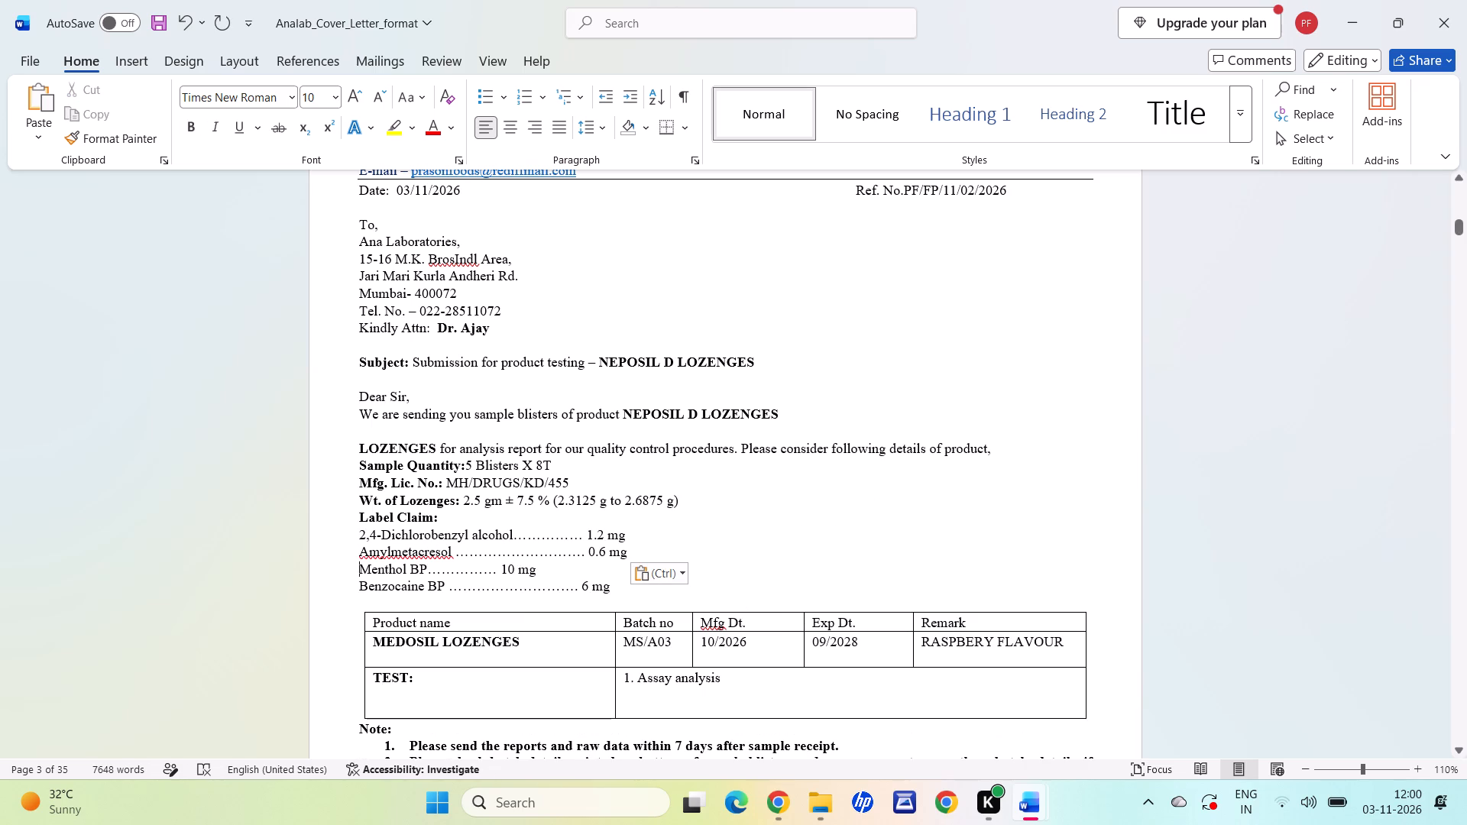
pyautogui.moveTo(358, 568); pyautogui.dragTo(622, 587)
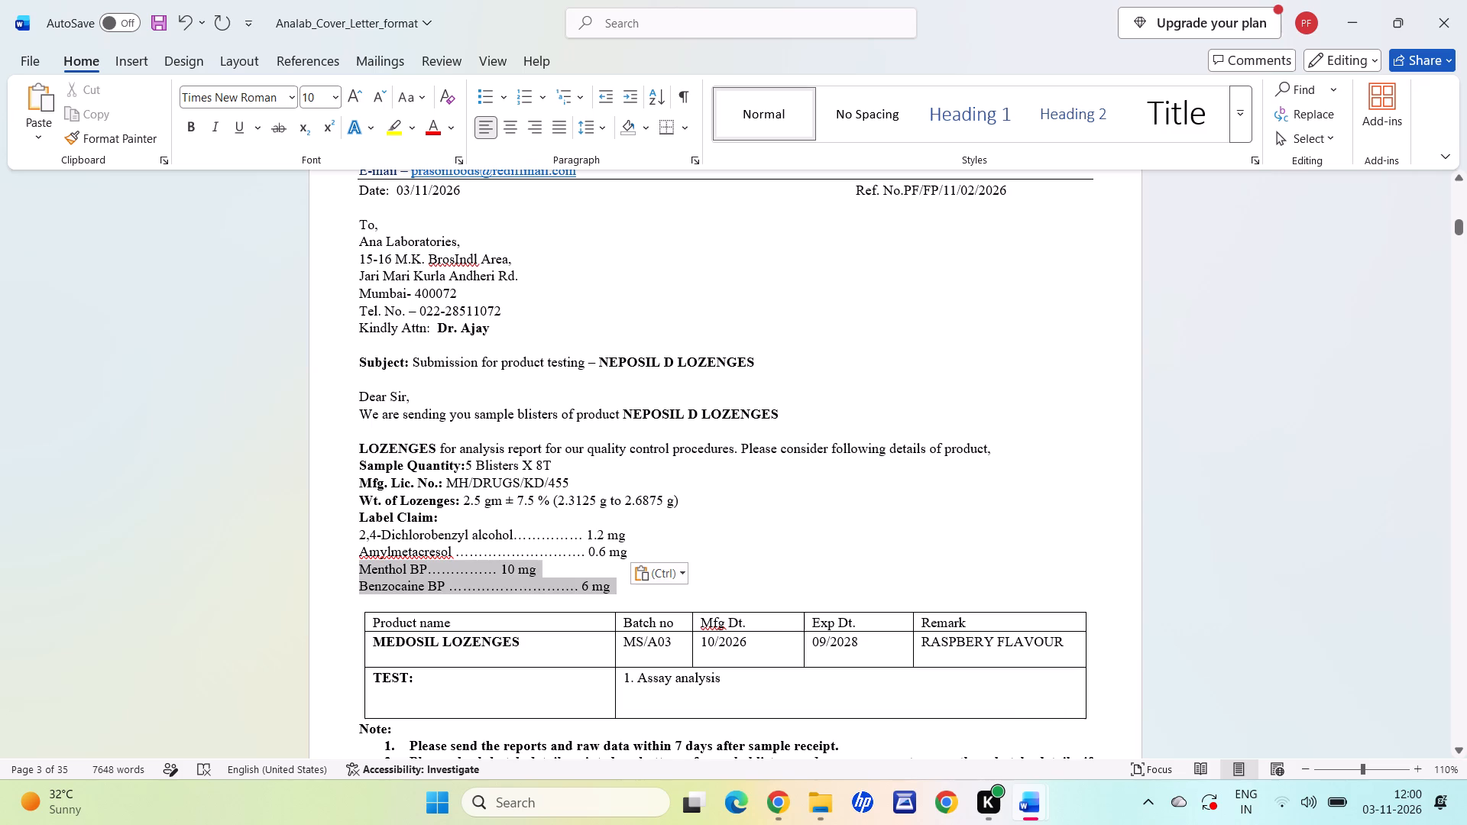
pyautogui.moveTo(622, 587); pyautogui.dragTo(626, 590)
pyautogui.press('BackSpace')
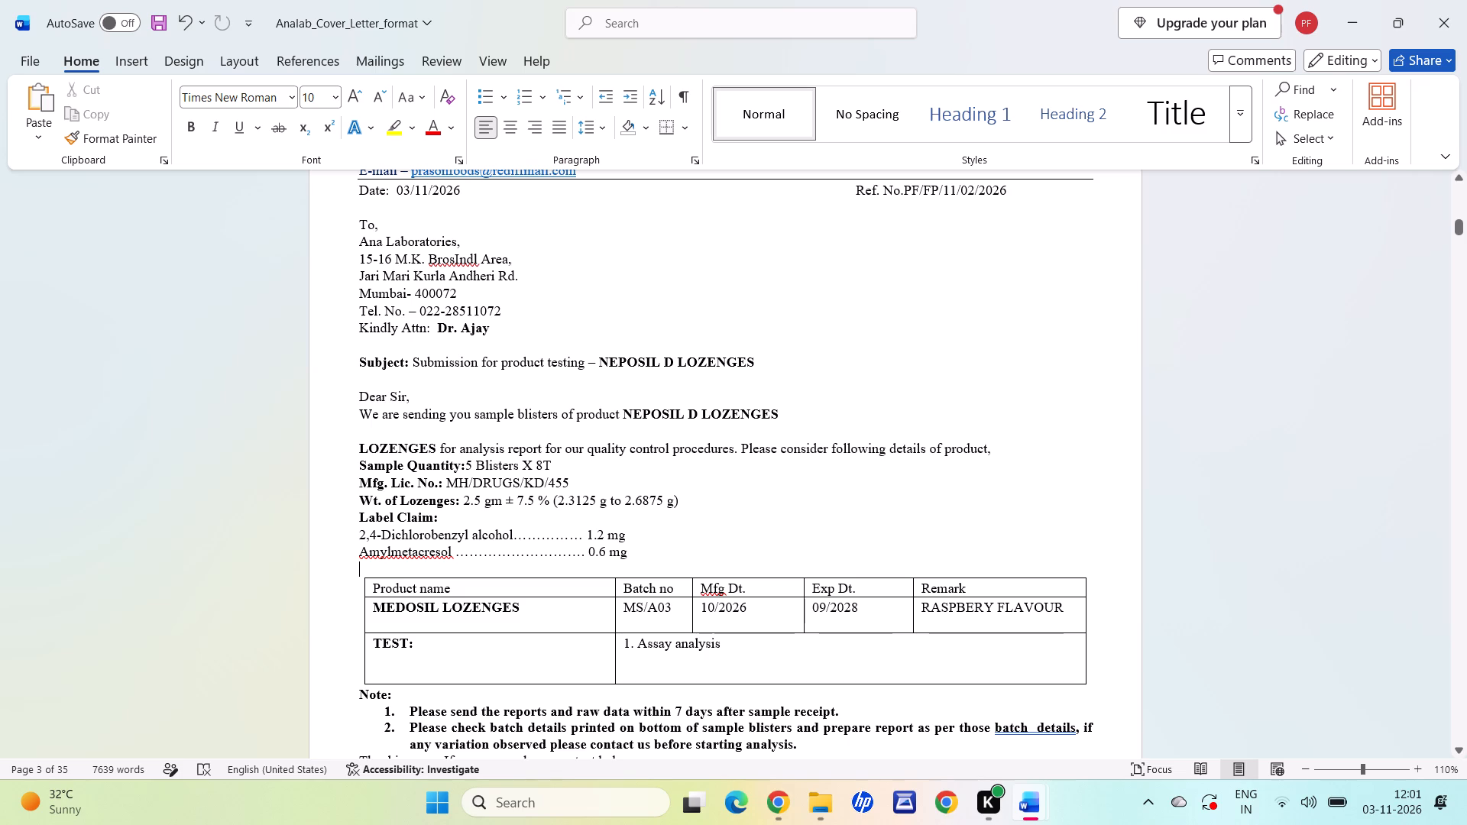
# Copy NEPOSIL D LOZENGES from the subject line over the product name in the product table.
pyautogui.moveTo(600, 365); pyautogui.dragTo(803, 369)
pyautogui.hotkey('ctrl', 'c')
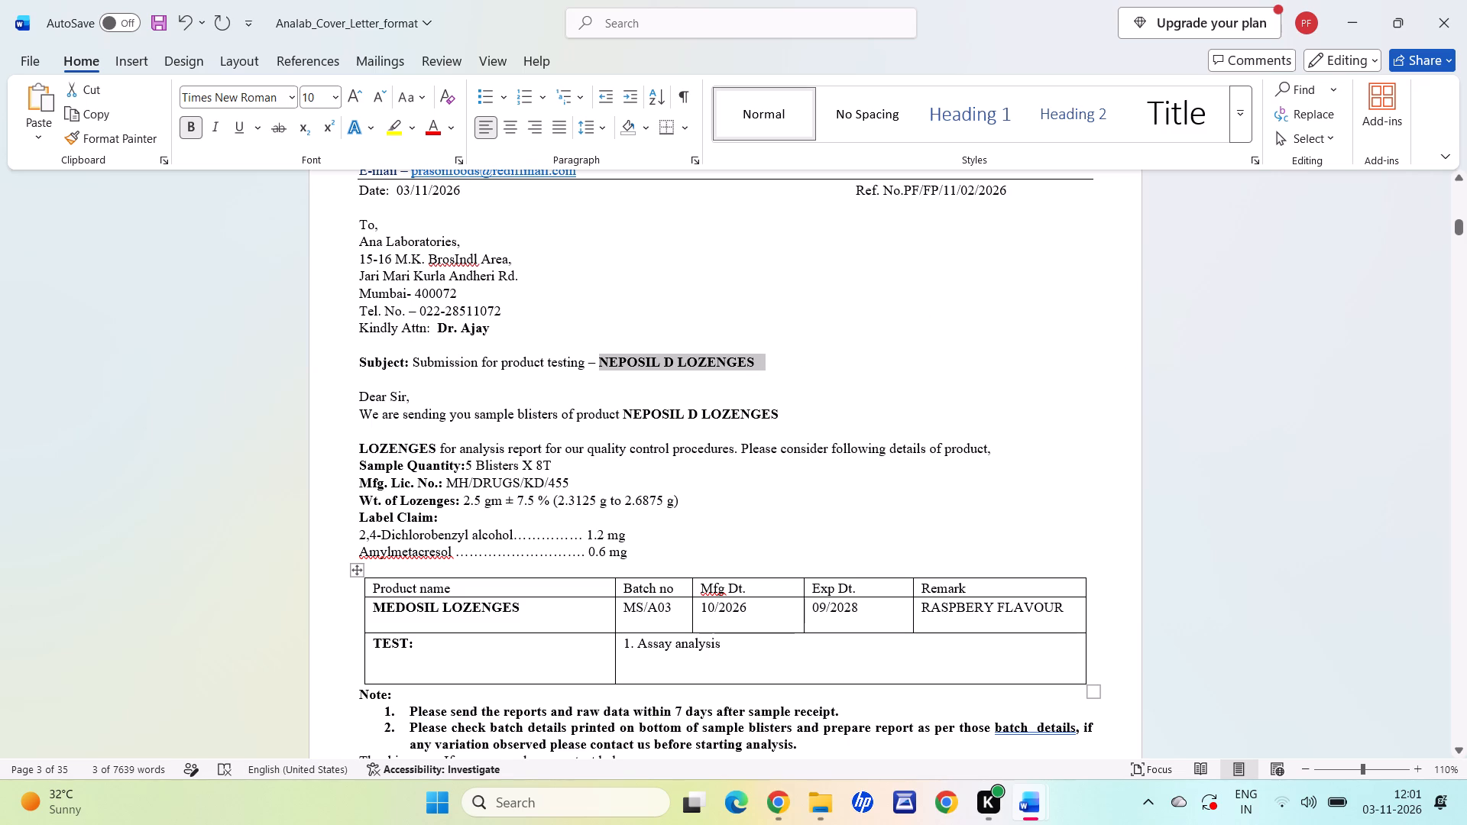
pyautogui.moveTo(375, 606); pyautogui.dragTo(573, 609)
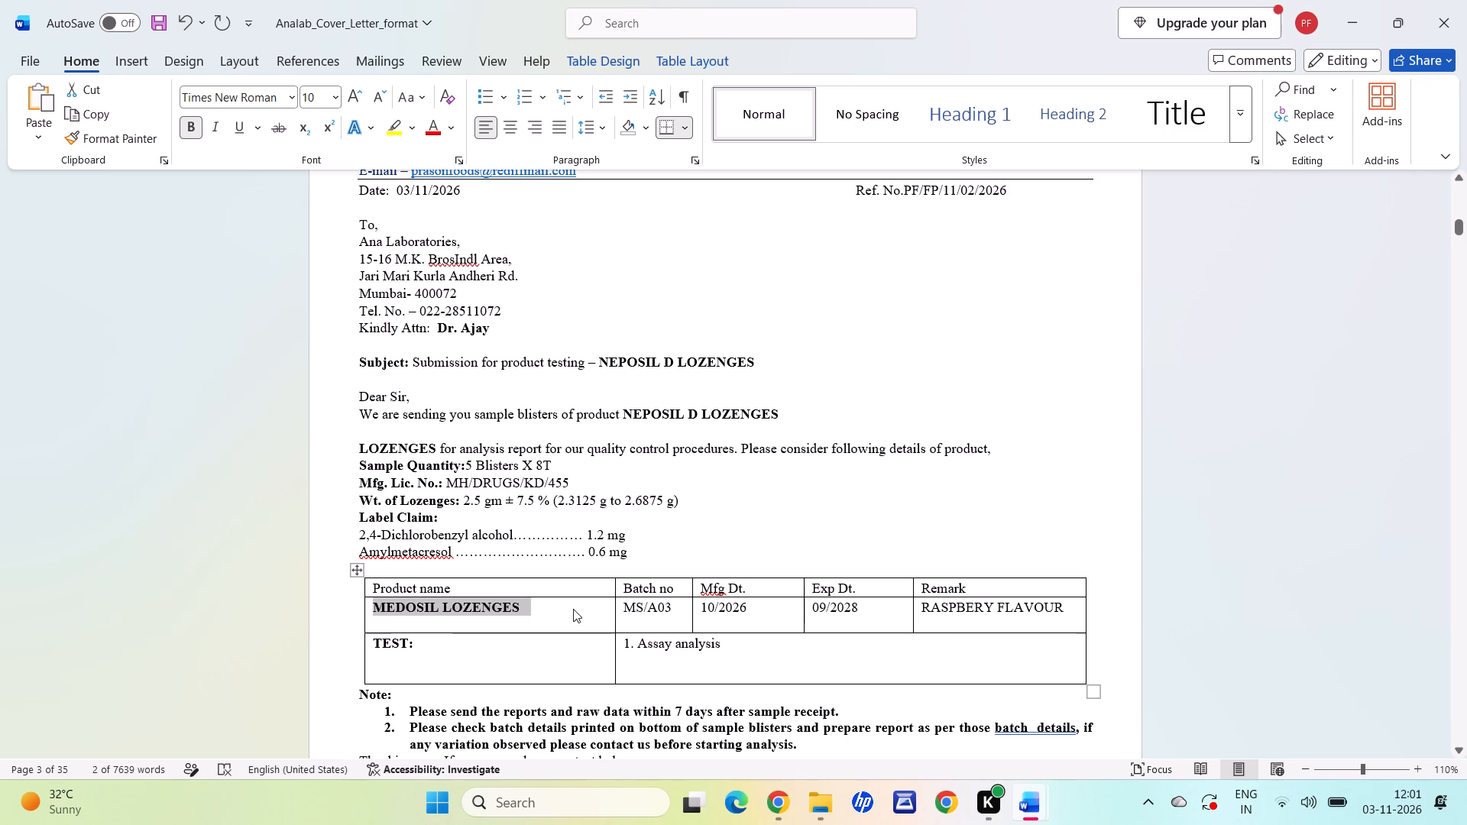
pyautogui.hotkey('ctrl', 'v')
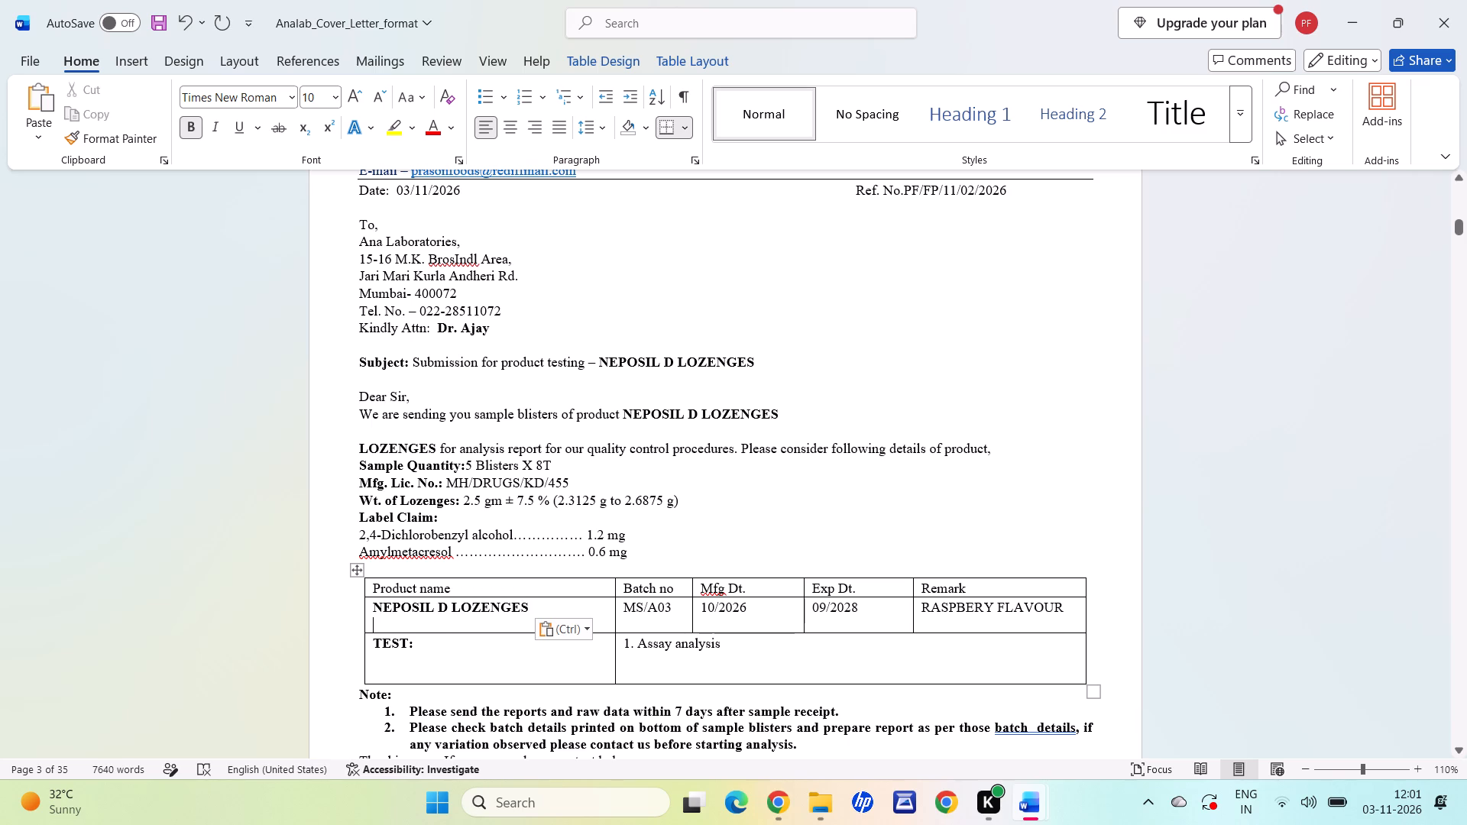
# Set the batch number in the NEPOSIL D LOZENGES table row to ND/A01.
pyautogui.click(643, 607)
pyautogui.press('BackSpace')
pyautogui.press('BackSpace')
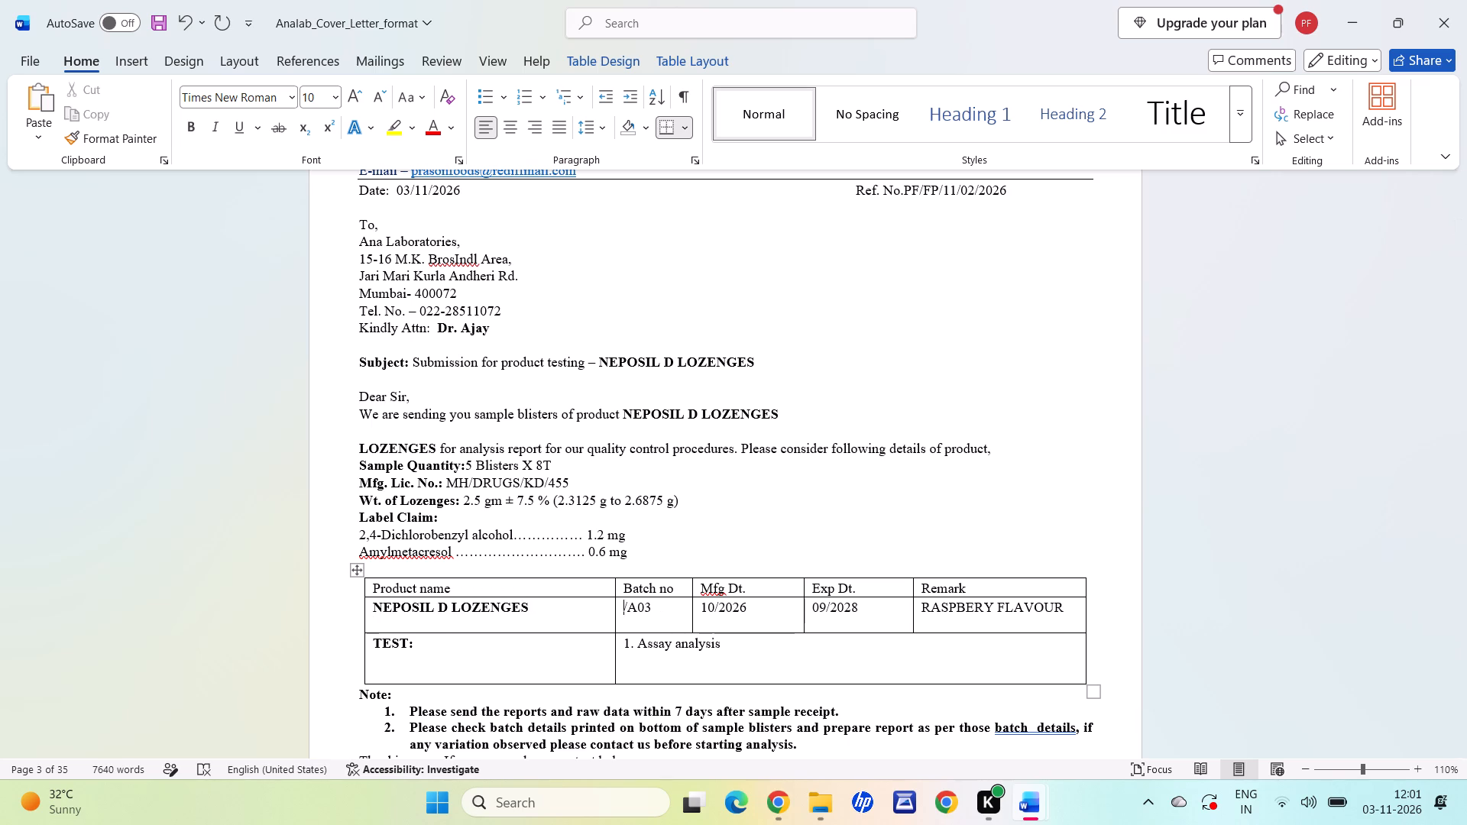
pyautogui.write('ND')
pyautogui.click(682, 604)
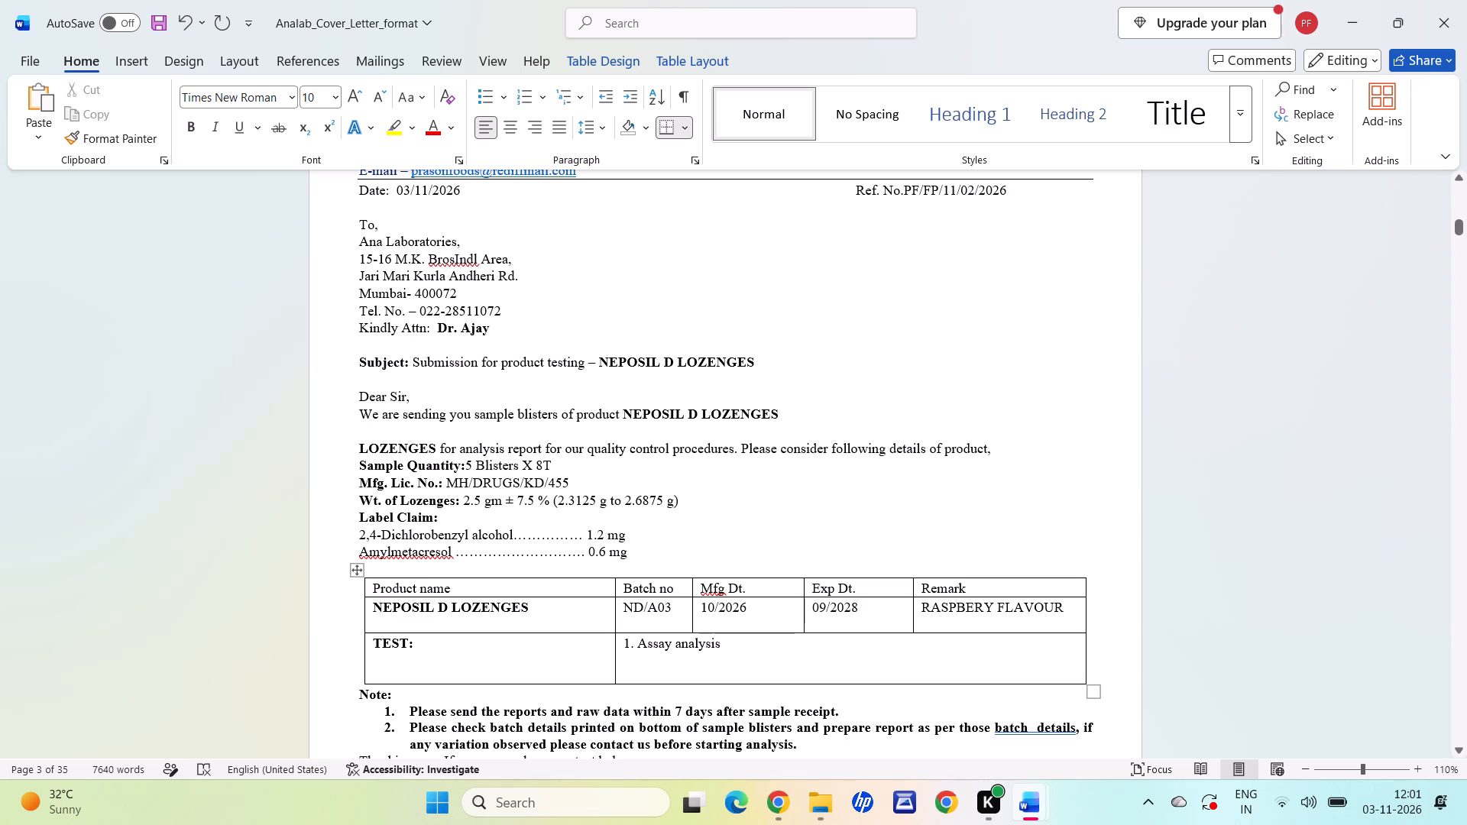
pyautogui.press('BackSpace')
pyautogui.press('1')
# Set the NEPOSIL D LOZENGES row's manufacturing date to 11/2026 and expiry date to 10/2028.
pyautogui.click(713, 606)
pyautogui.press('BackSpace')
pyautogui.press('1')
pyautogui.click(824, 607)
pyautogui.press('BackSpace')
pyautogui.press('BackSpace')
pyautogui.write('10')
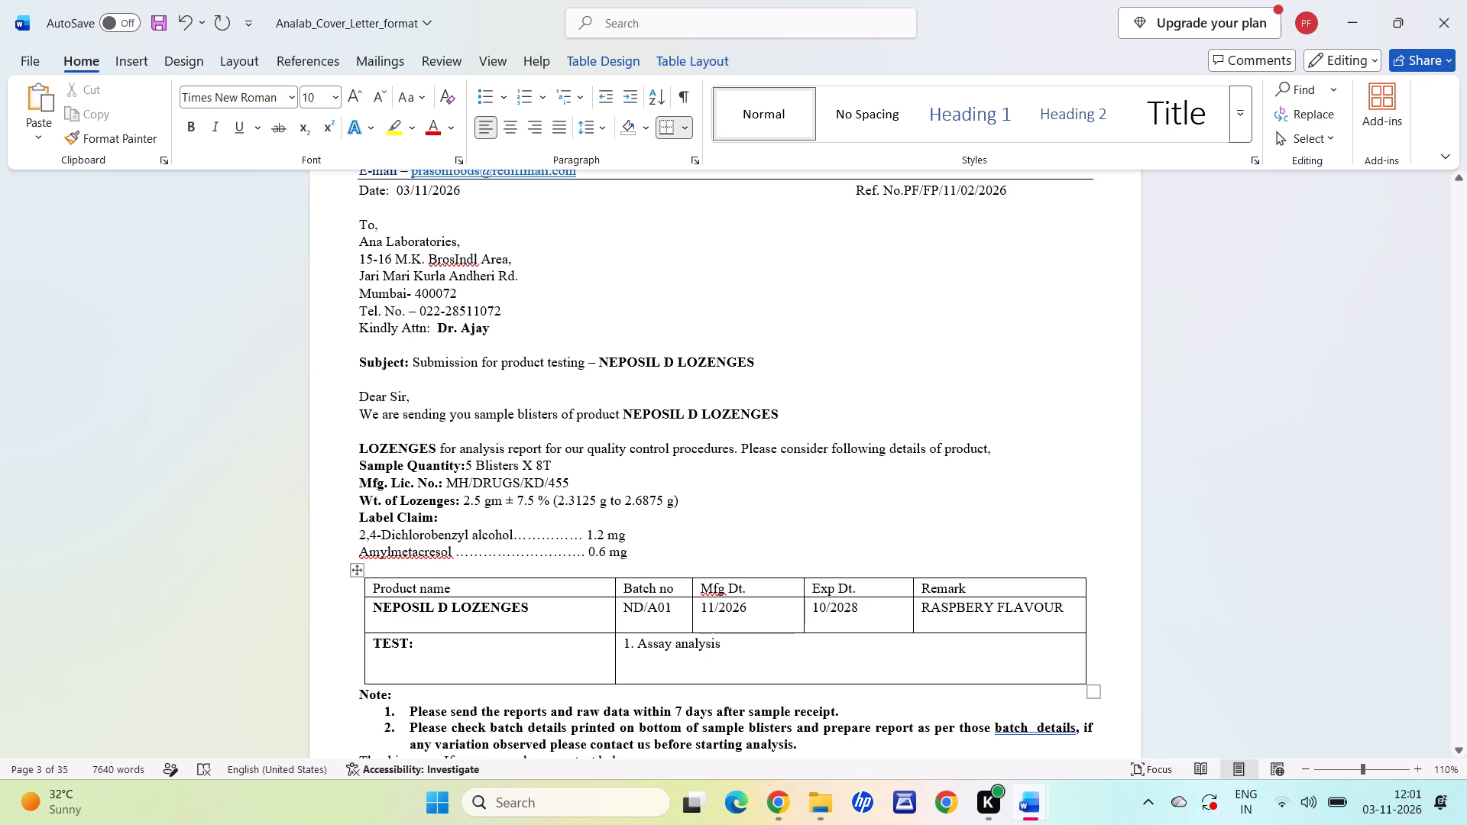
# Change the flavour in the NEPOSIL D LOZENGES row's Remark cell to GINGER LEMON FLAVOUR.
pyautogui.click(994, 611)
pyautogui.press('BackSpace')
pyautogui.press('BackSpace')
pyautogui.press('BackSpace')
pyautogui.press('BackSpace')
pyautogui.press('BackSpace')
pyautogui.press('BackSpace')
pyautogui.press('BackSpace')
pyautogui.press('BackSpace')
pyautogui.press('BackSpace')
pyautogui.press('BackSpace')
pyautogui.press('BackSpace')
pyautogui.press('BackSpace')
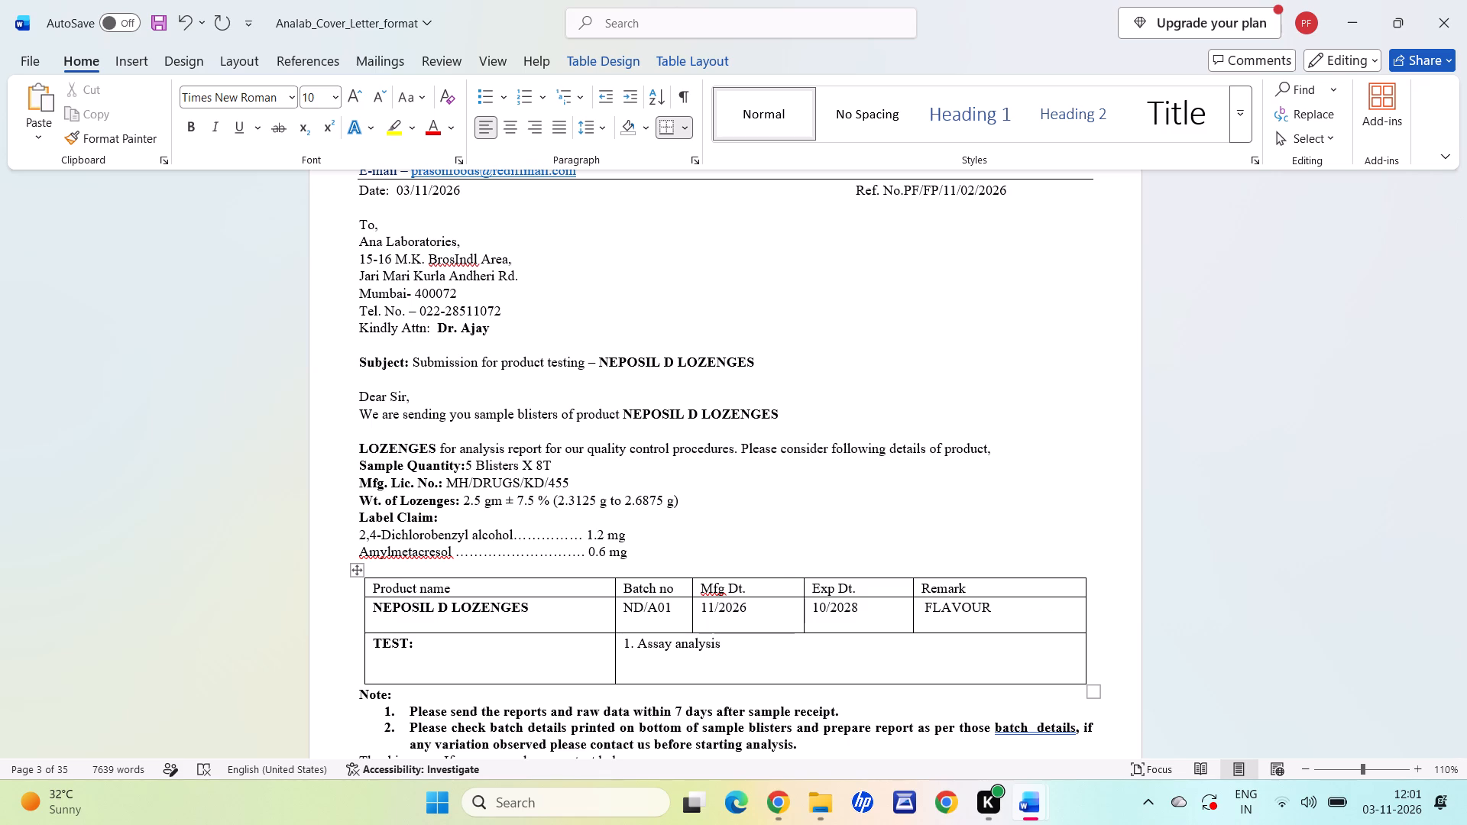
pyautogui.write('GINGER')
pyautogui.press('space')
pyautogui.write('LEMON')
pyautogui.press('space')
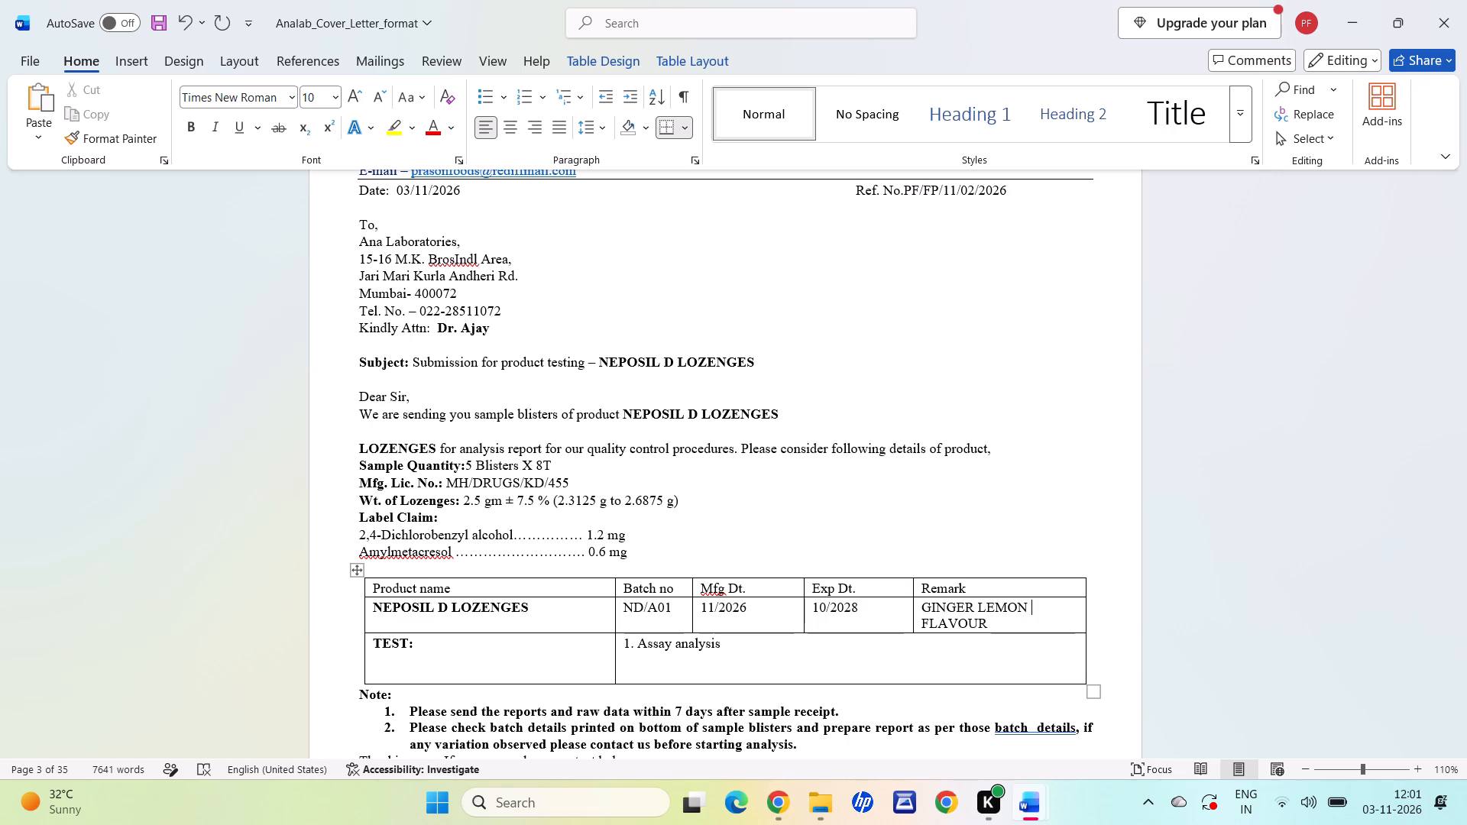
# Examine the edited NEPOSIL D LOZENGES letter from its product table down to the notes and closing lines.
pyautogui.scroll(-1, 994, 611)
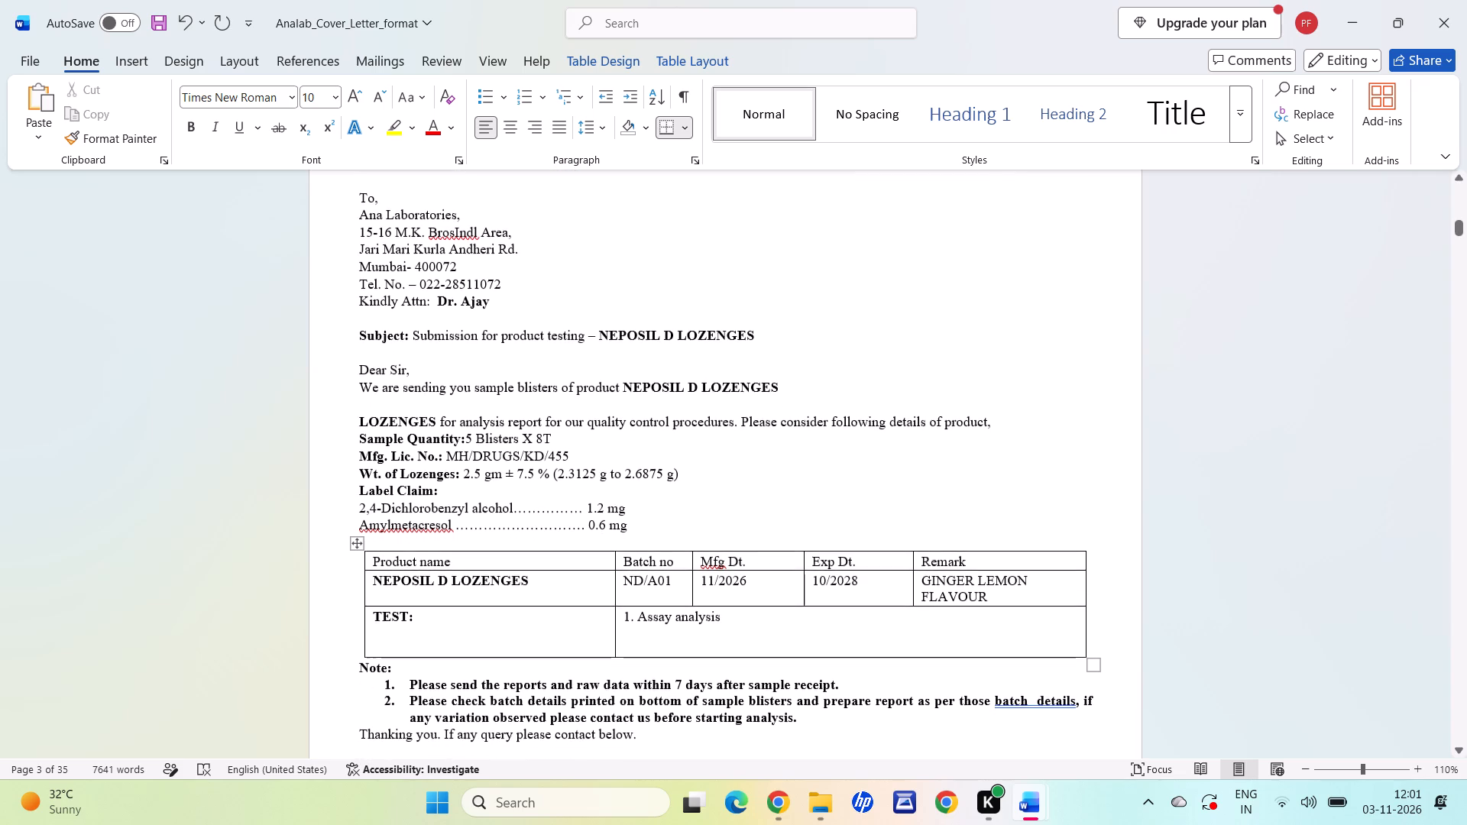
pyautogui.scroll(-3, 994, 611)
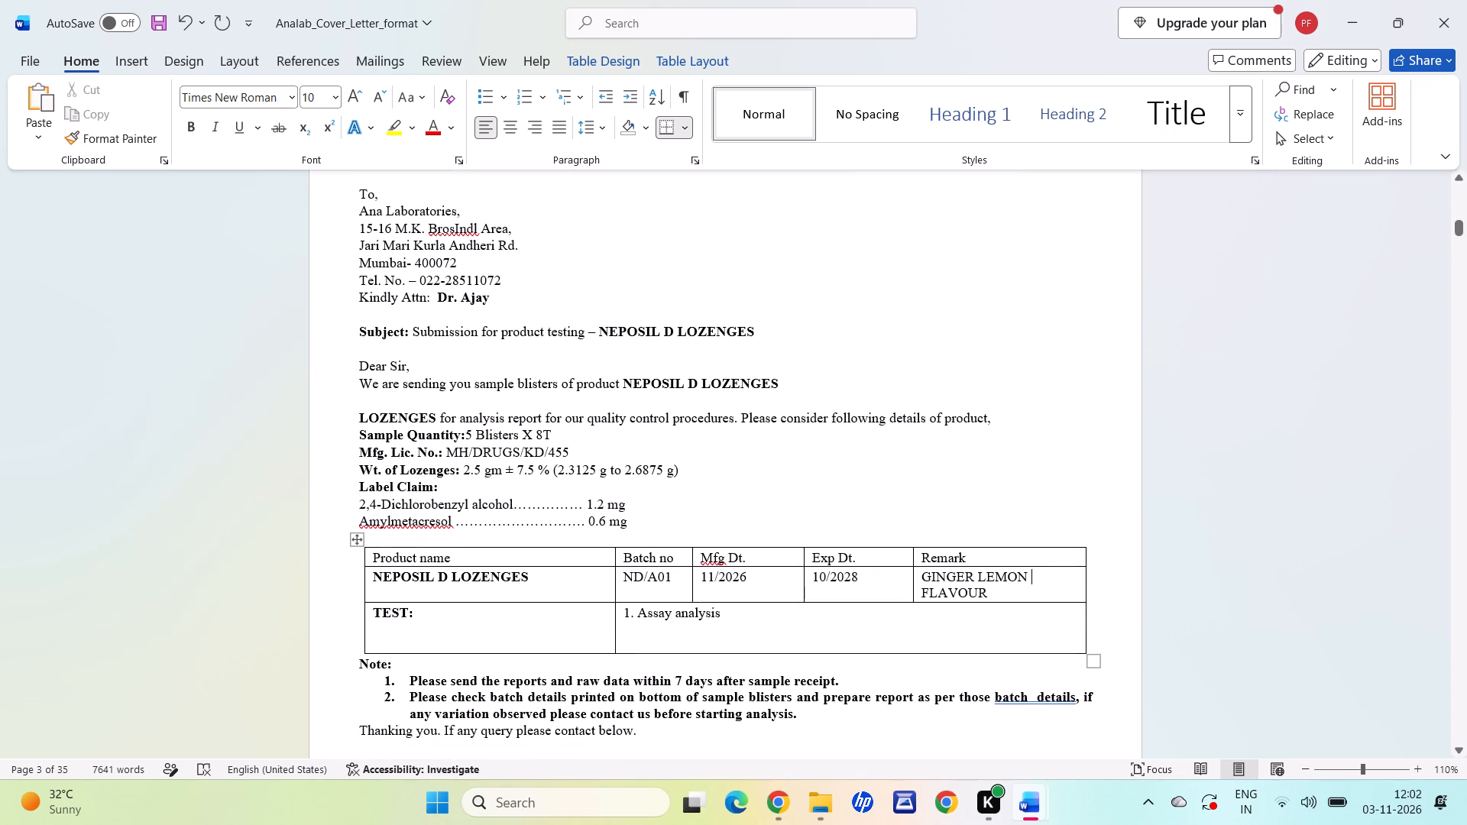
pyautogui.scroll(-3, 994, 611)
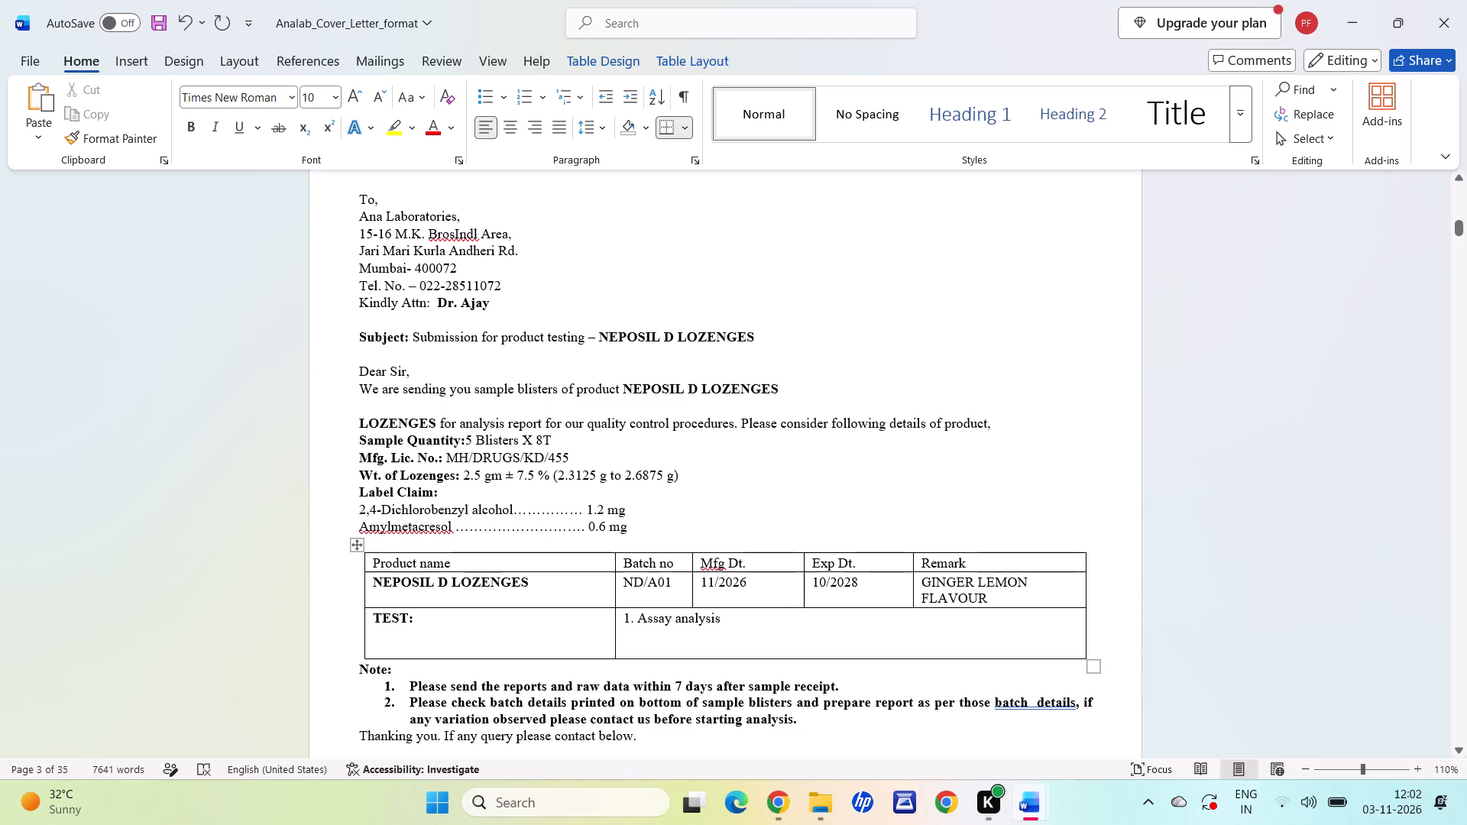
pyautogui.scroll(-1, 811, 310)
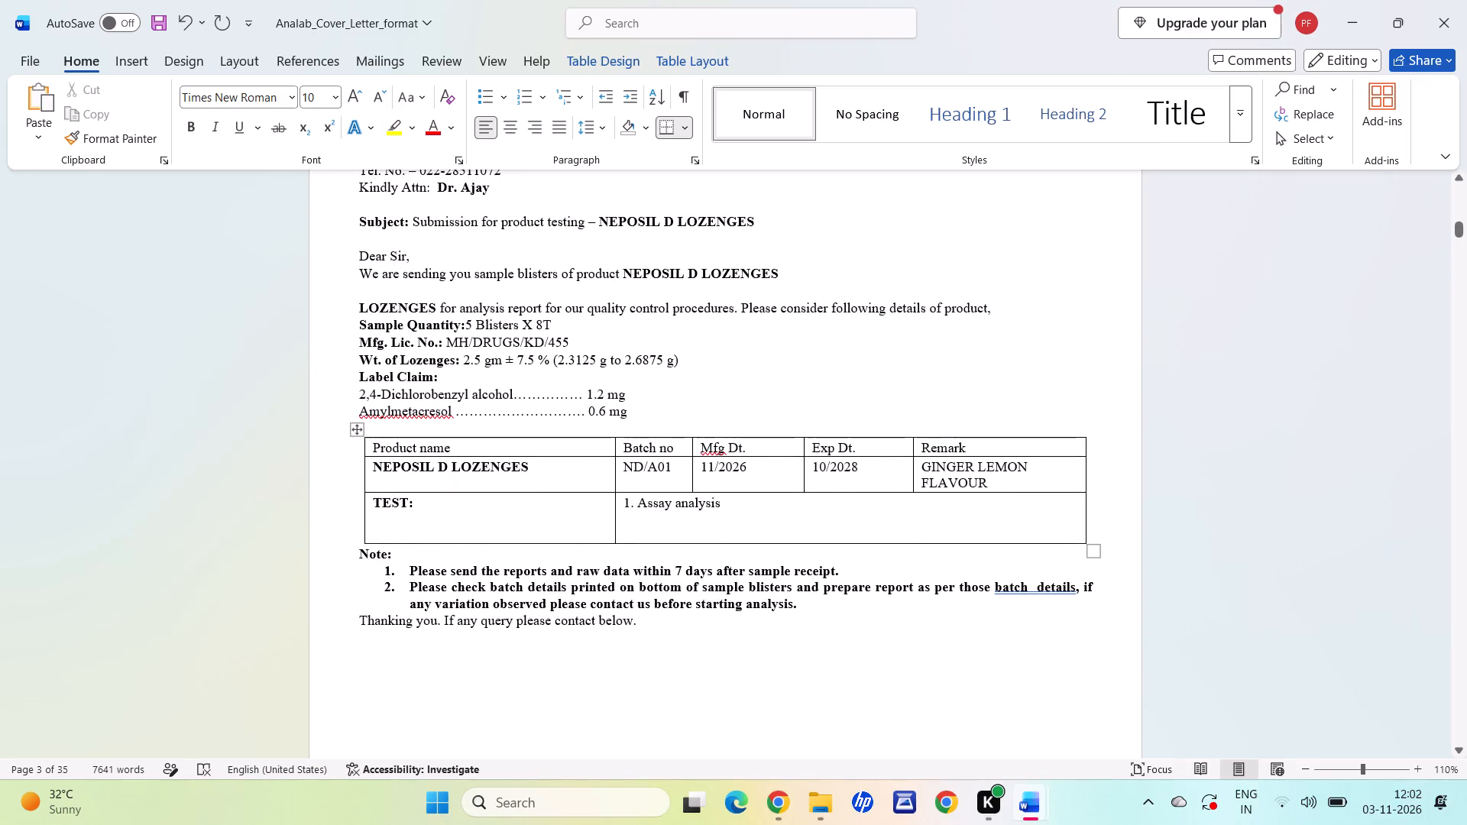
# Insert four blank lines after the Email ID line of the NEPOSIL D LOZENGES letter to push the MEDOSIL letter onto the next page.
pyautogui.scroll(-1, 811, 310)
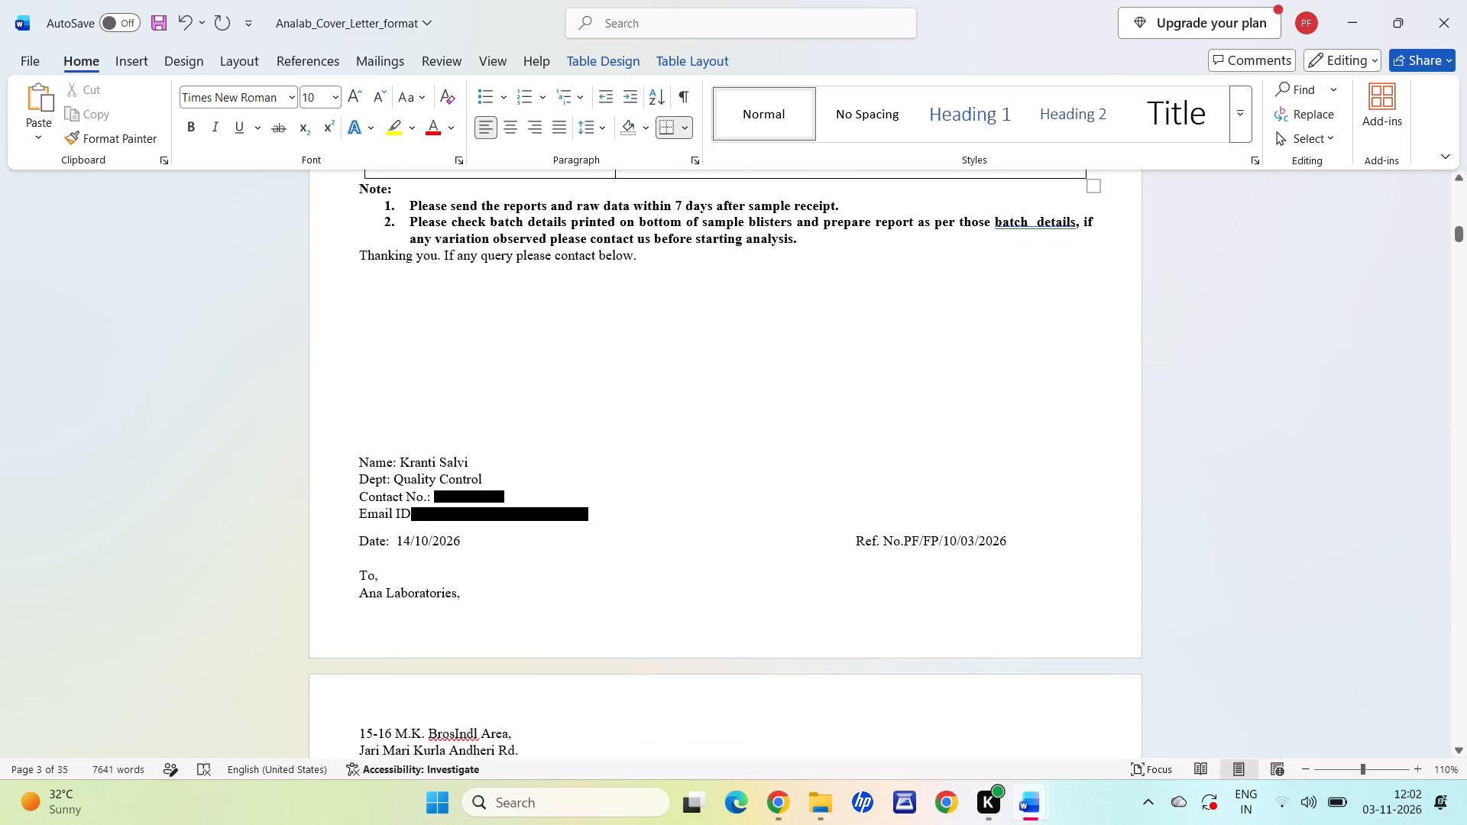
pyautogui.click(607, 522)
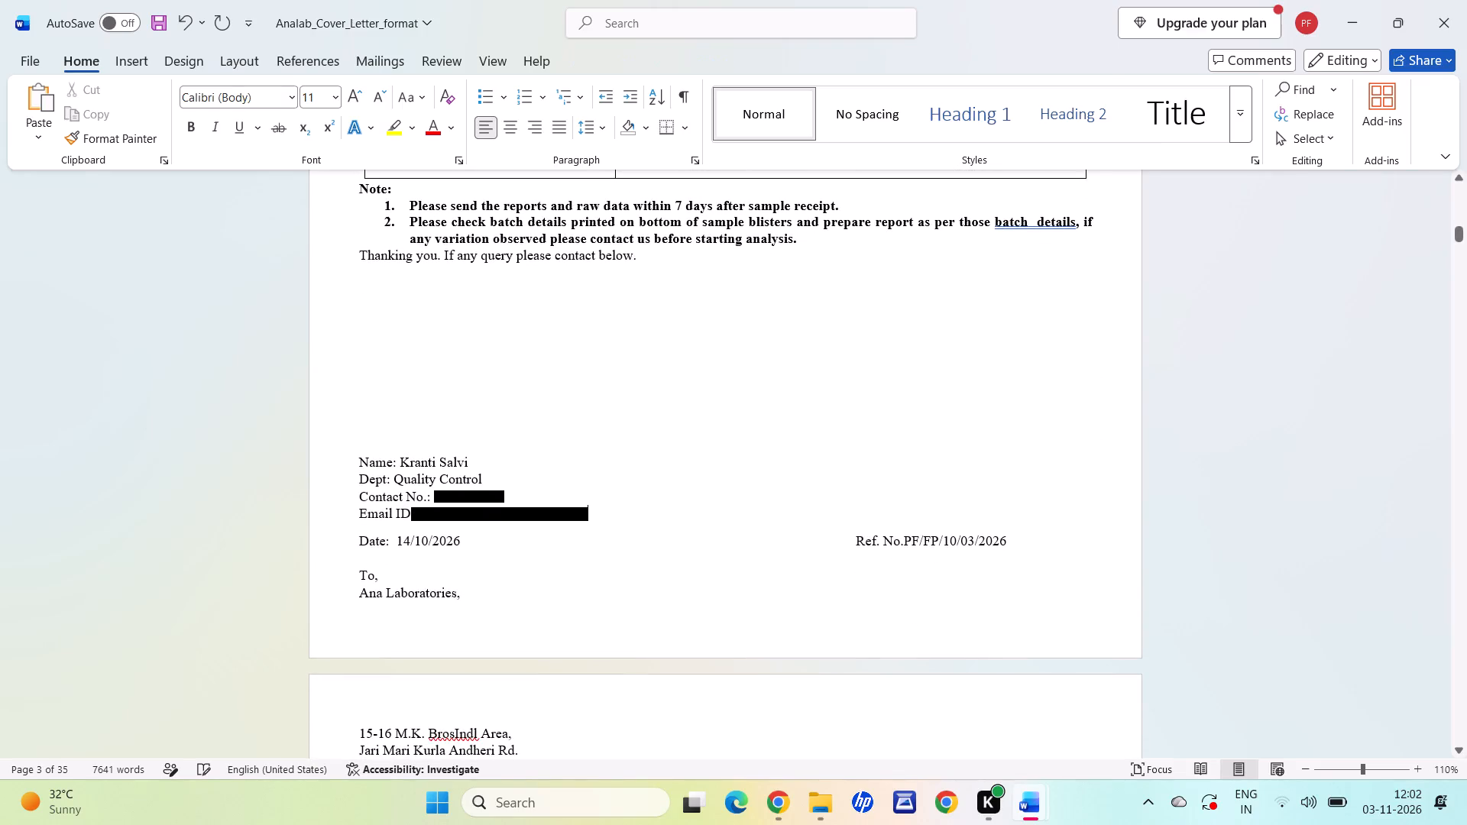
pyautogui.press('Return')
pyautogui.press('Return')
pyautogui.press('Return')
pyautogui.press('Return')
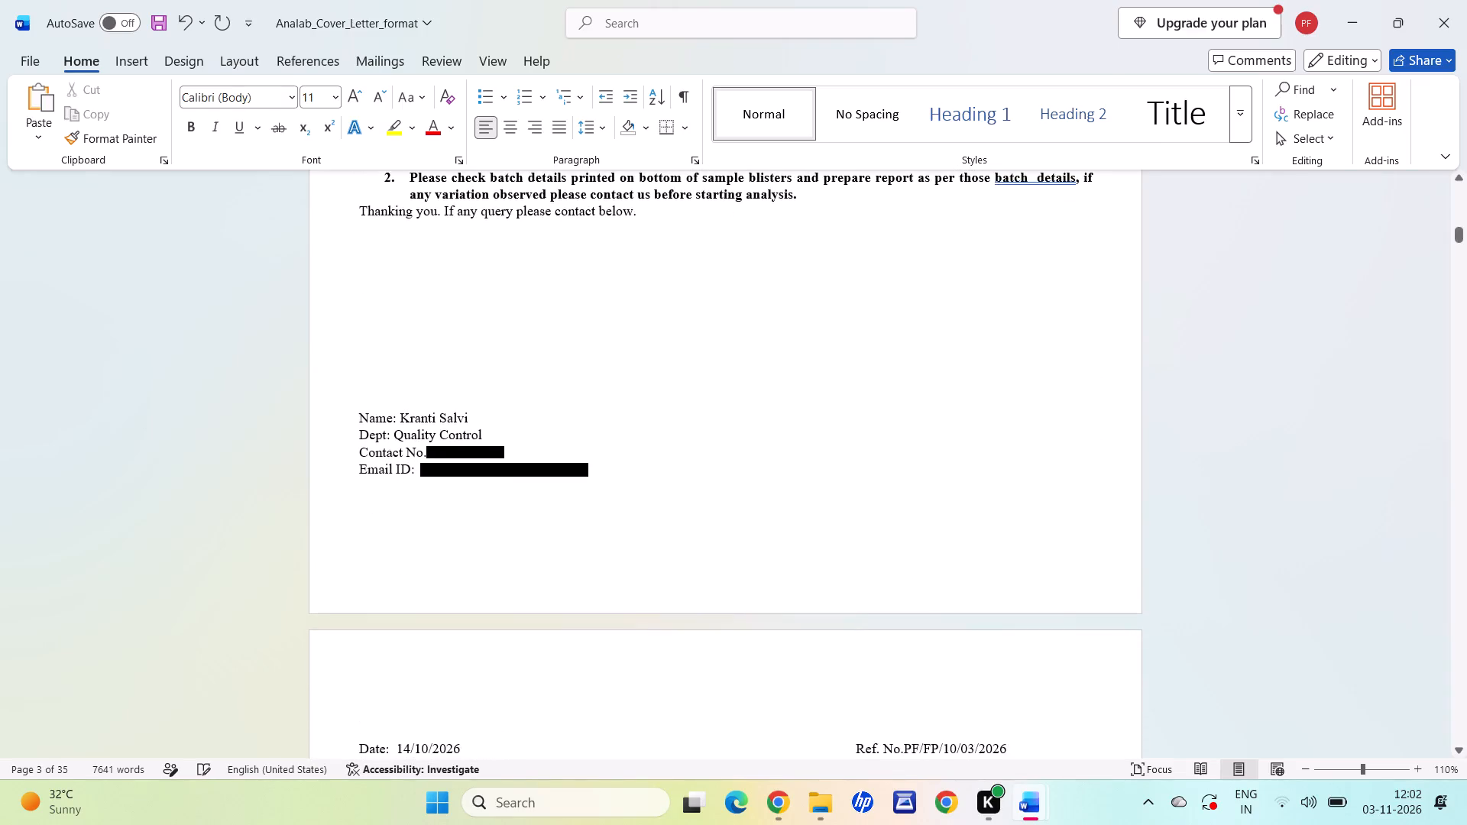
# Examine the details and page separation of the NEPOSIL D LOZENGES letter and its neighbouring MEDOSIL and KHAANSMAT letters.
pyautogui.scroll(2, 607, 522)
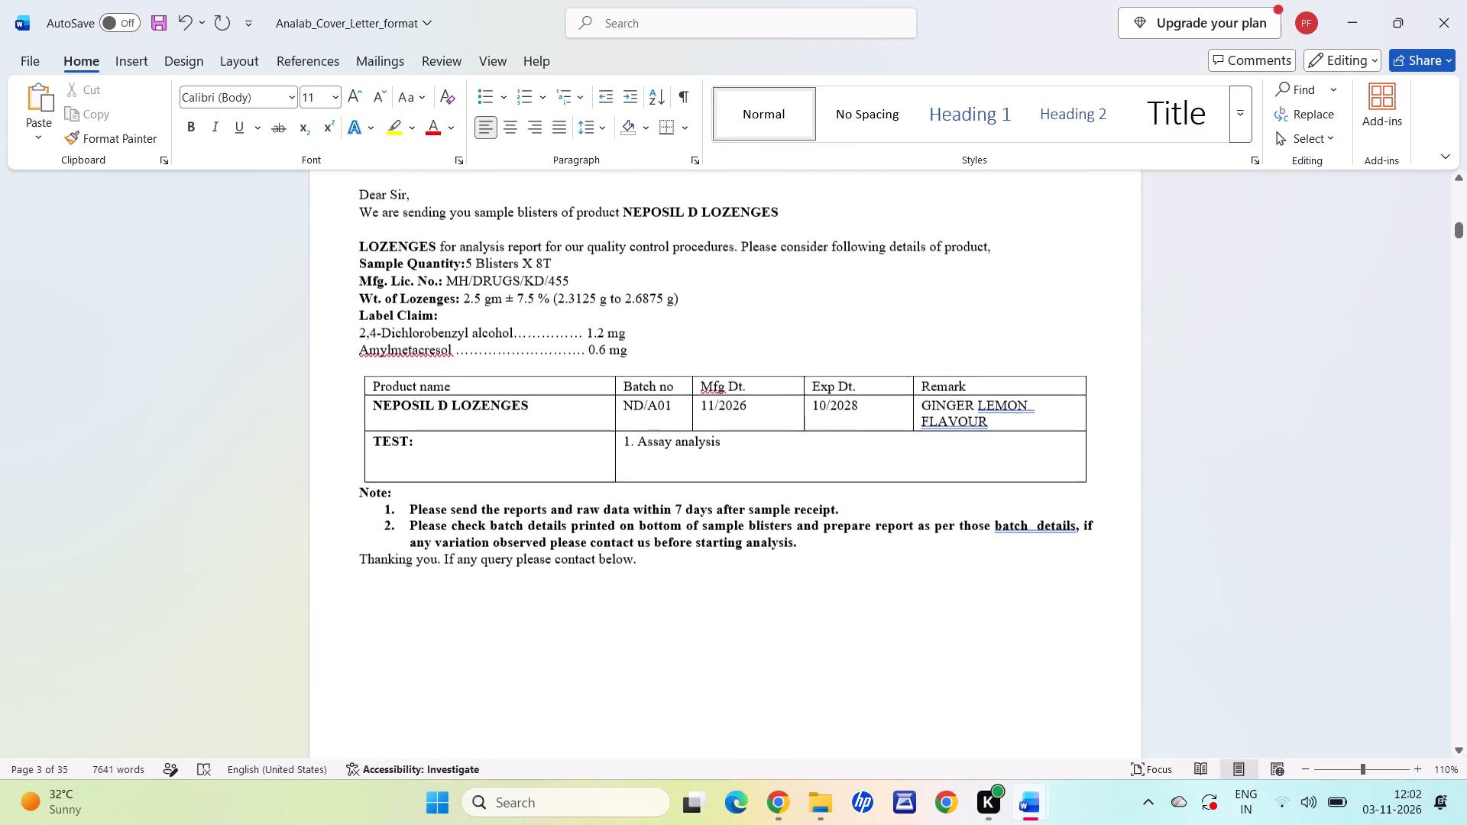
pyautogui.scroll(1, 607, 522)
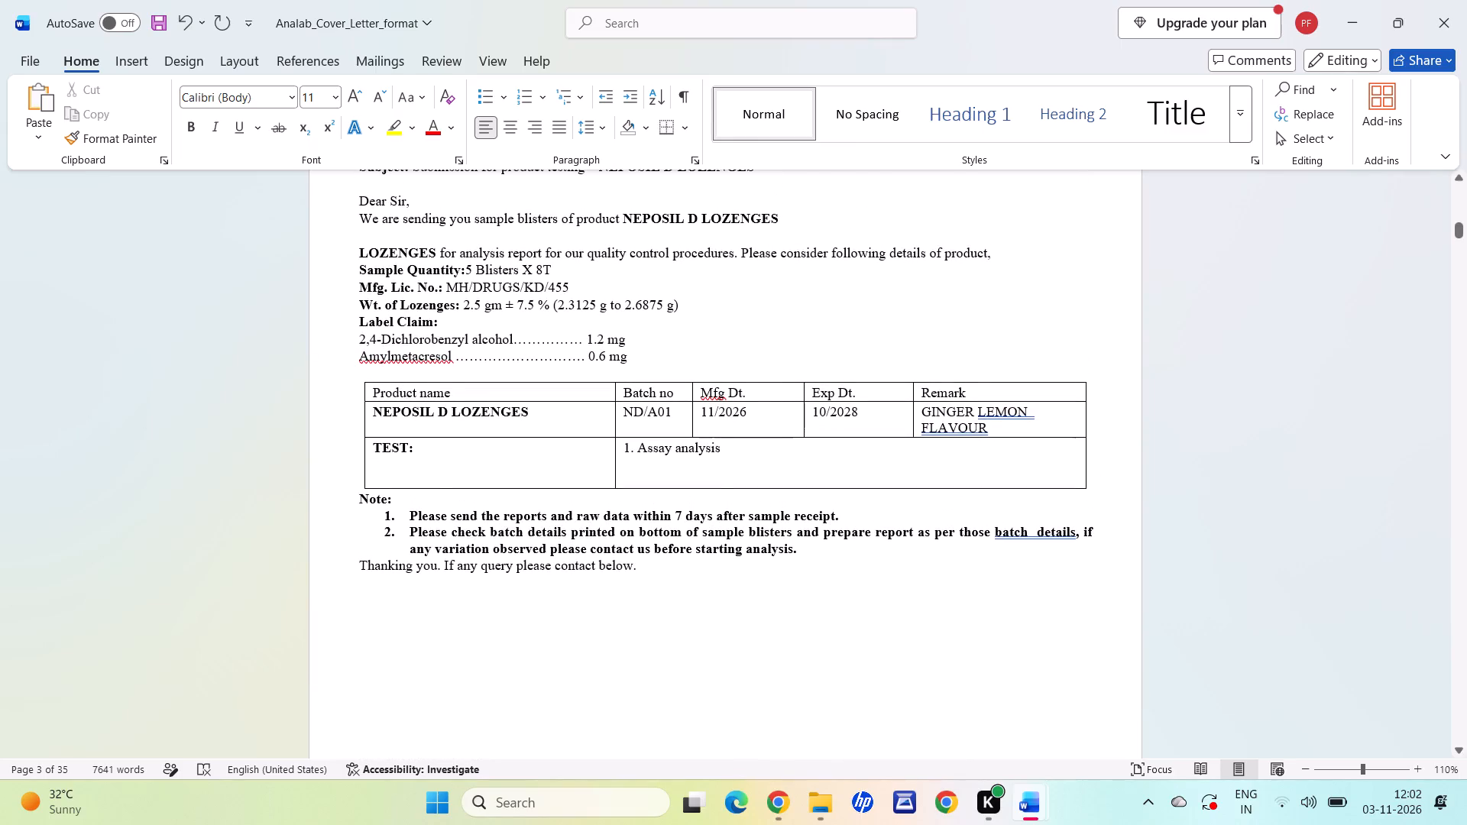
pyautogui.scroll(1, 607, 522)
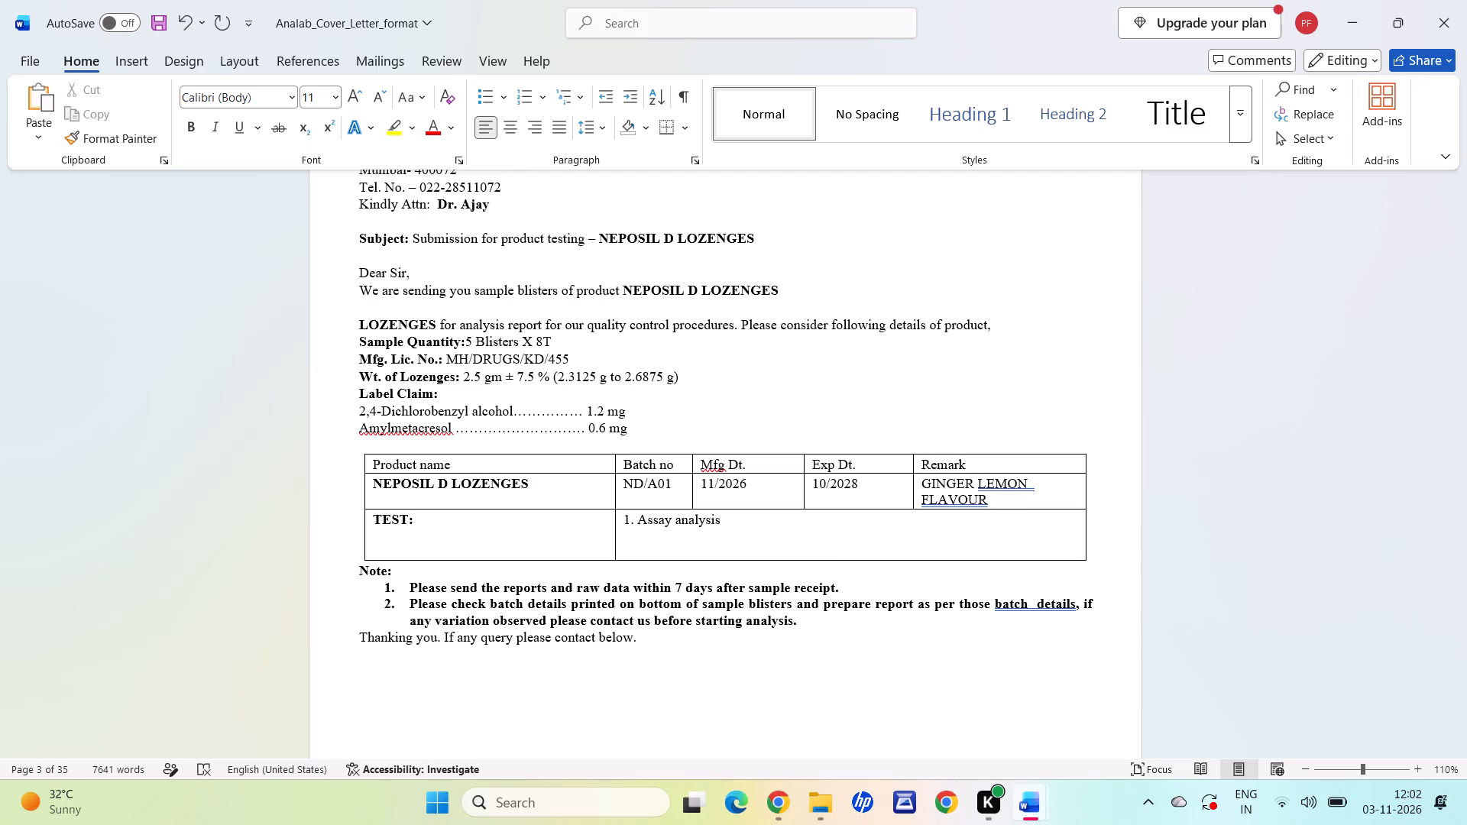
pyautogui.scroll(-4, 444, 363)
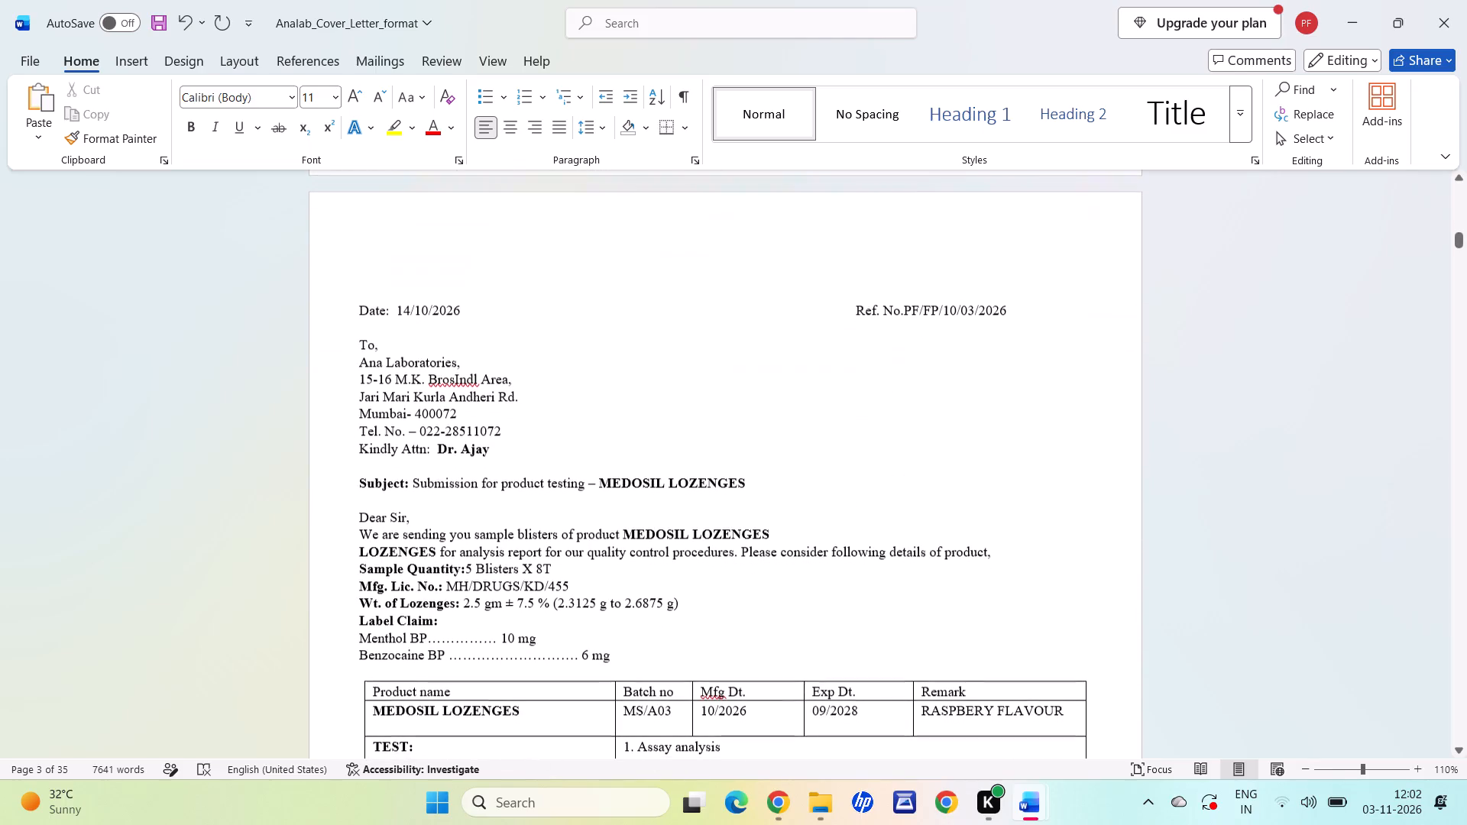
pyautogui.scroll(-5, 444, 363)
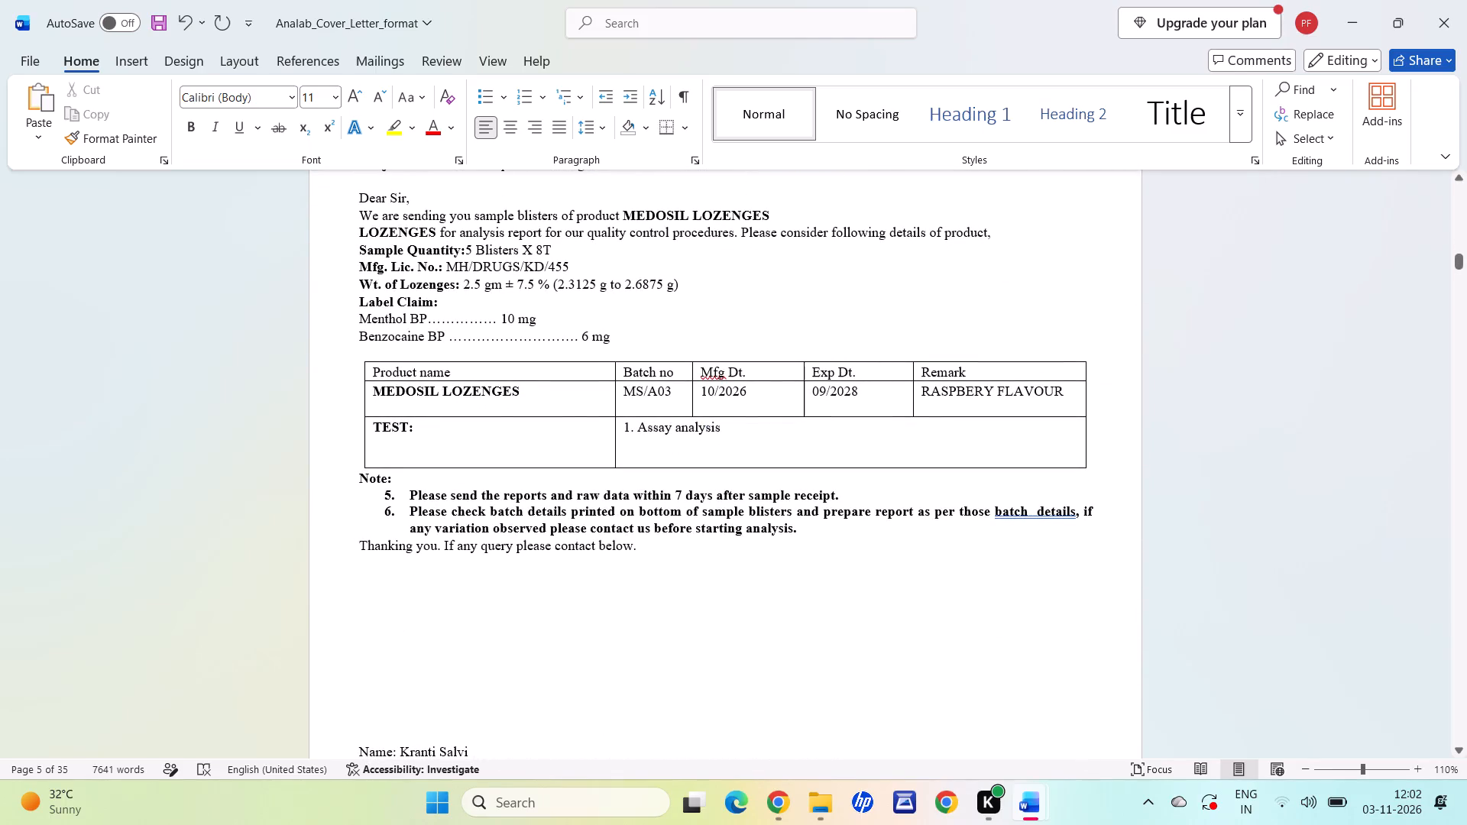
pyautogui.scroll(9, 444, 363)
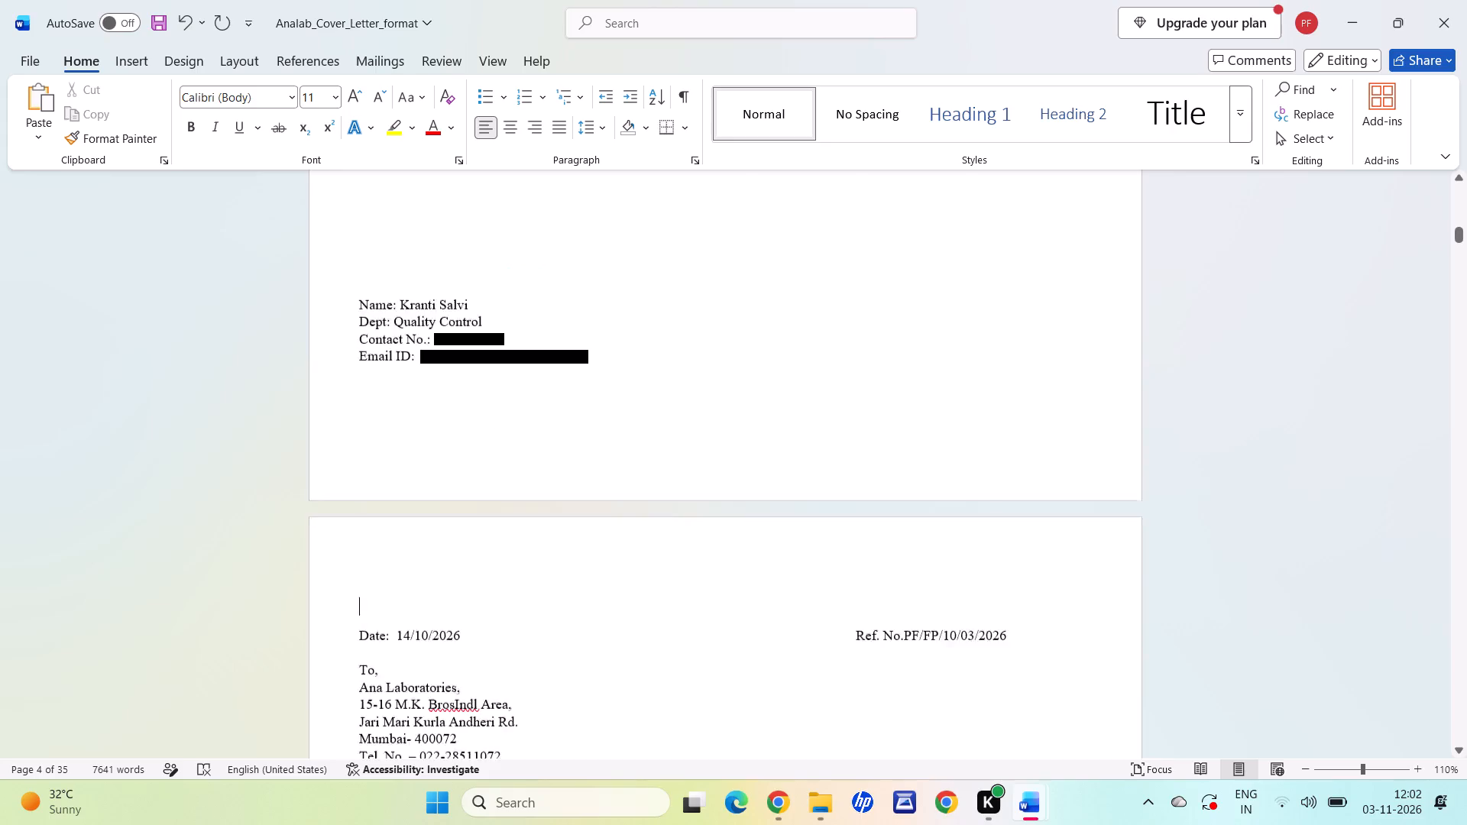
pyautogui.scroll(2, 444, 363)
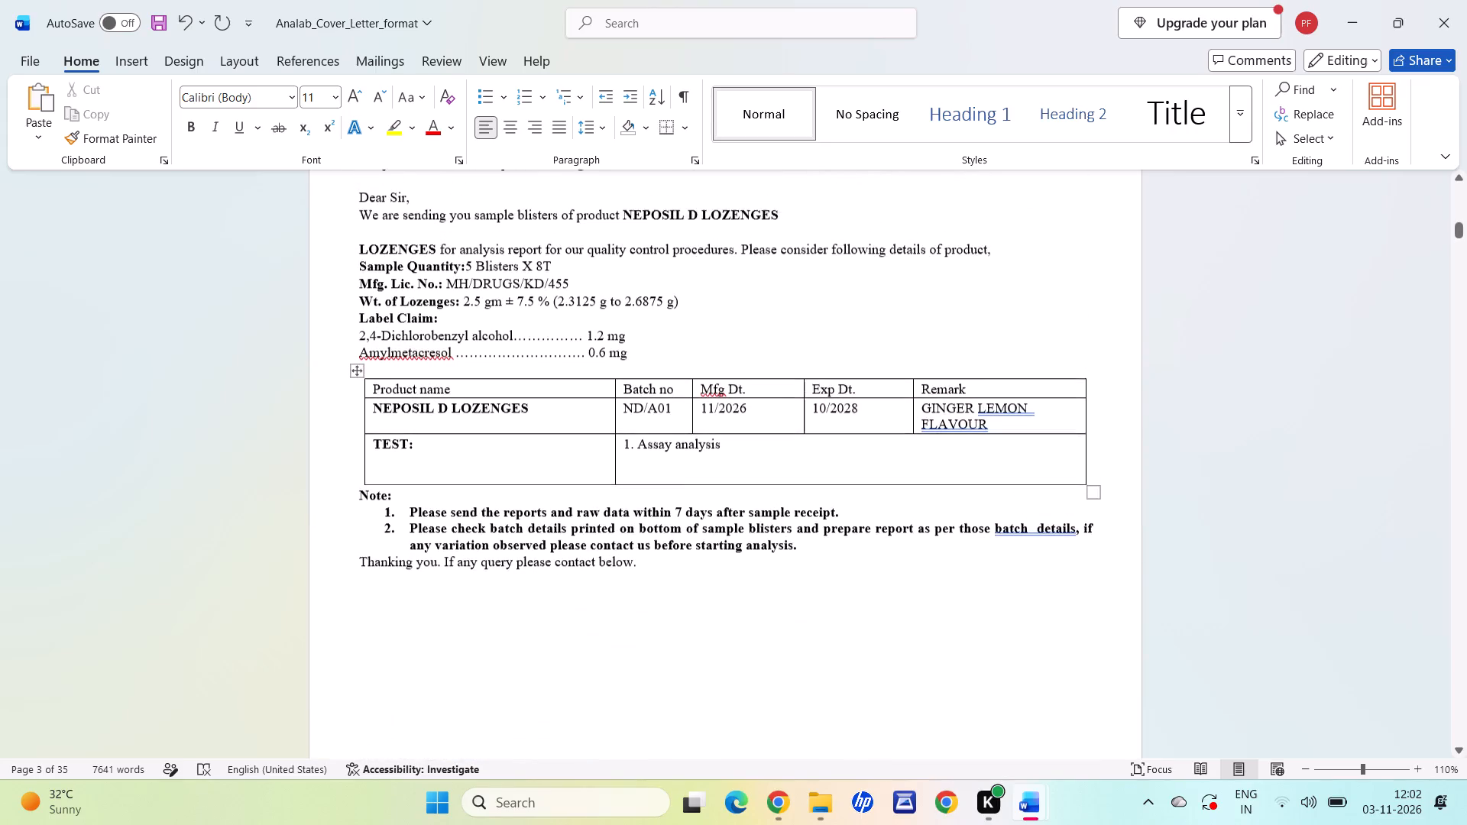
pyautogui.scroll(1, 444, 363)
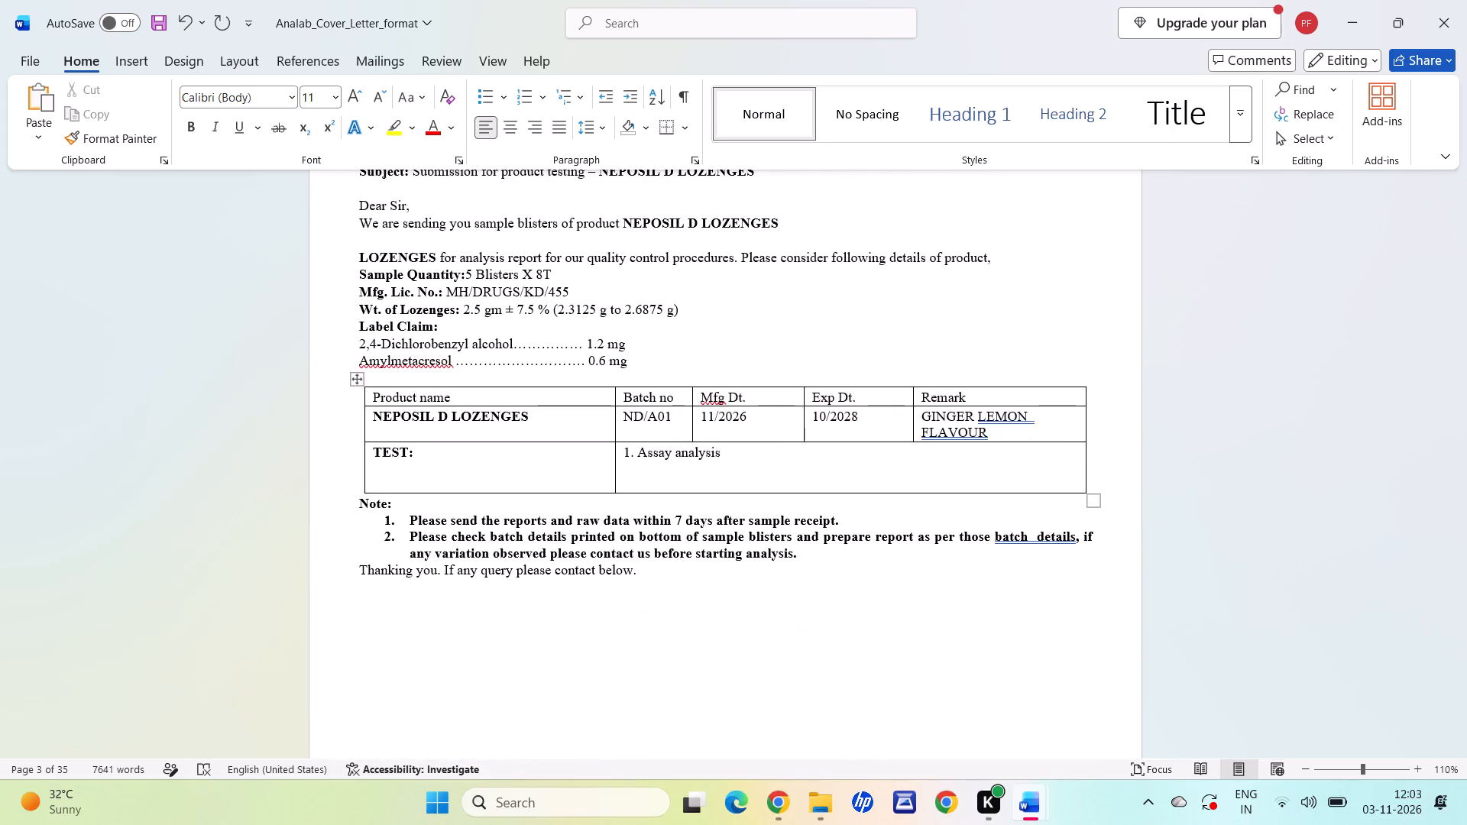
pyautogui.scroll(3, 444, 363)
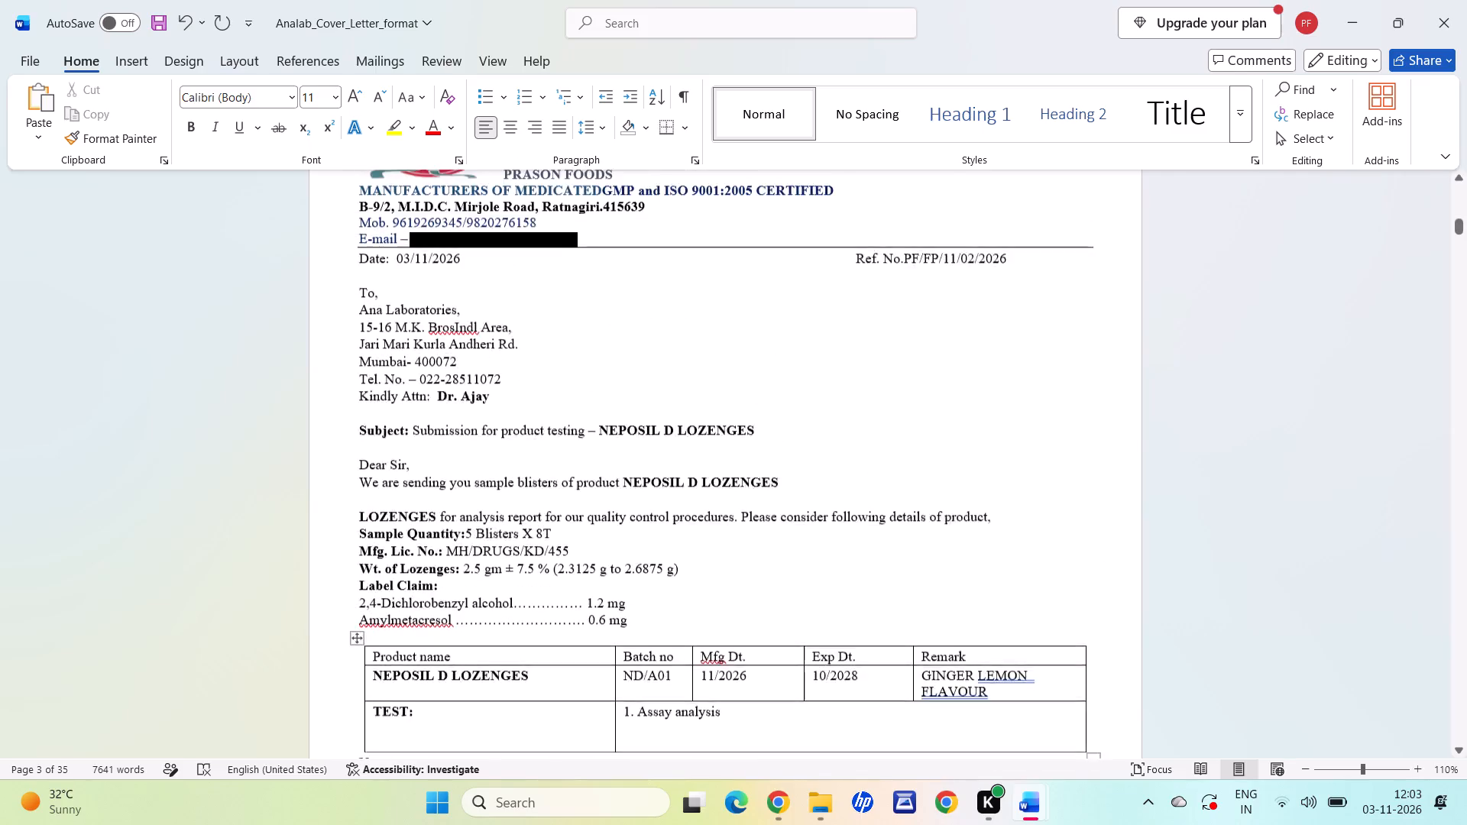
pyautogui.scroll(13, 444, 363)
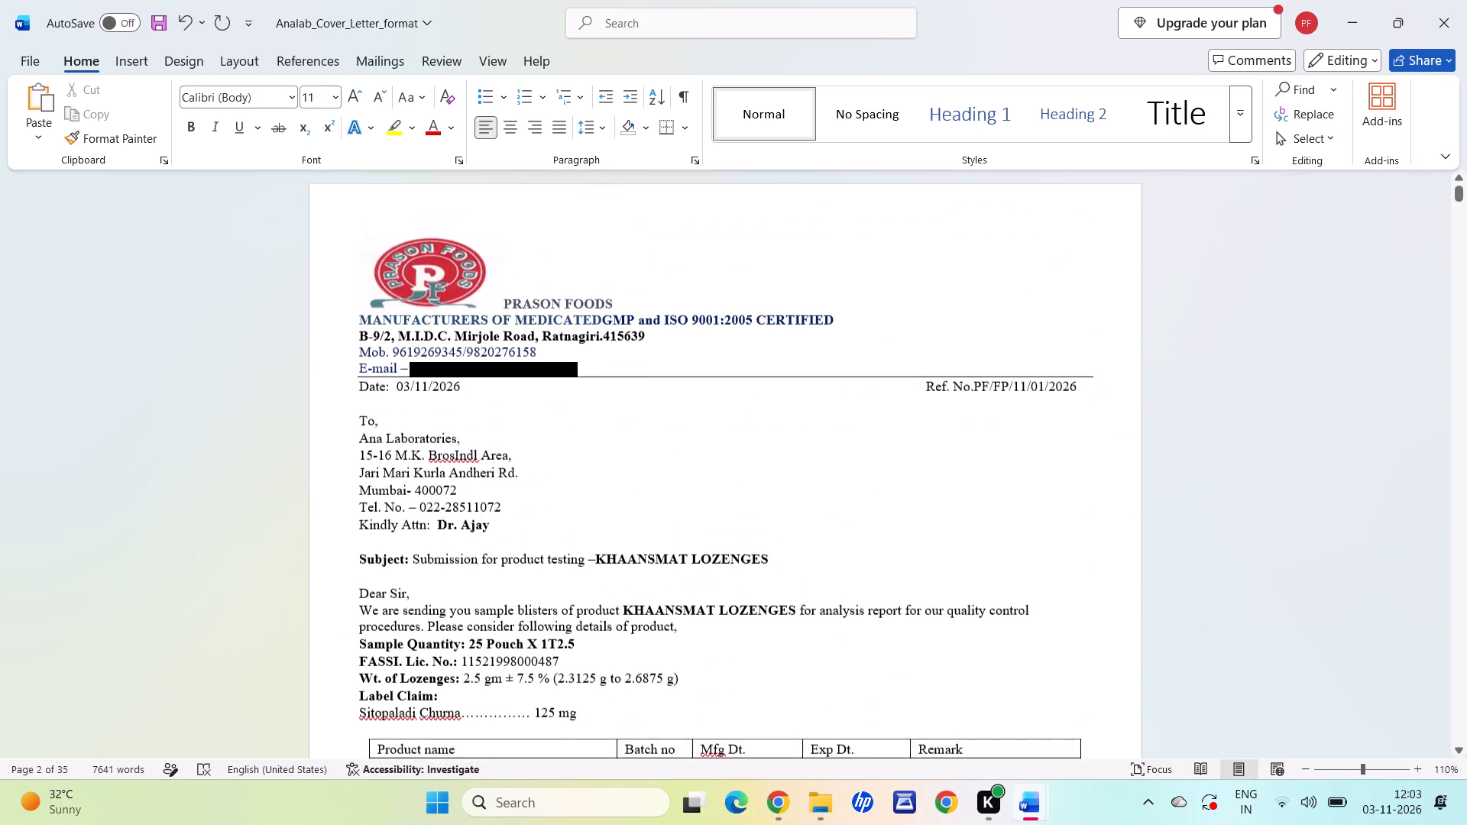
# Open the print settings for the KHAANSMAT LOZENGES letter and limit printing to the current page.
pyautogui.click(30, 56)
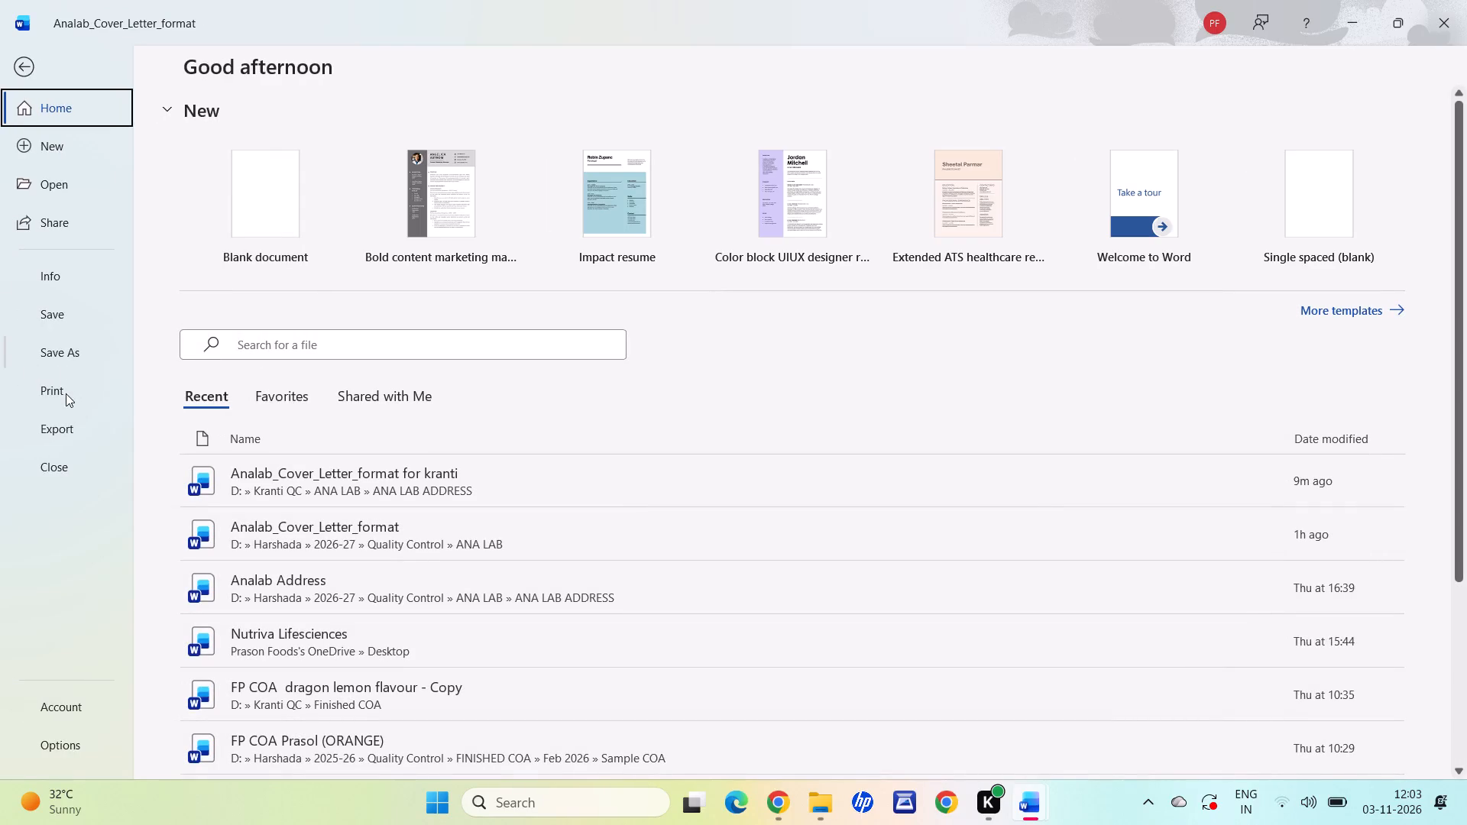
pyautogui.click(66, 393)
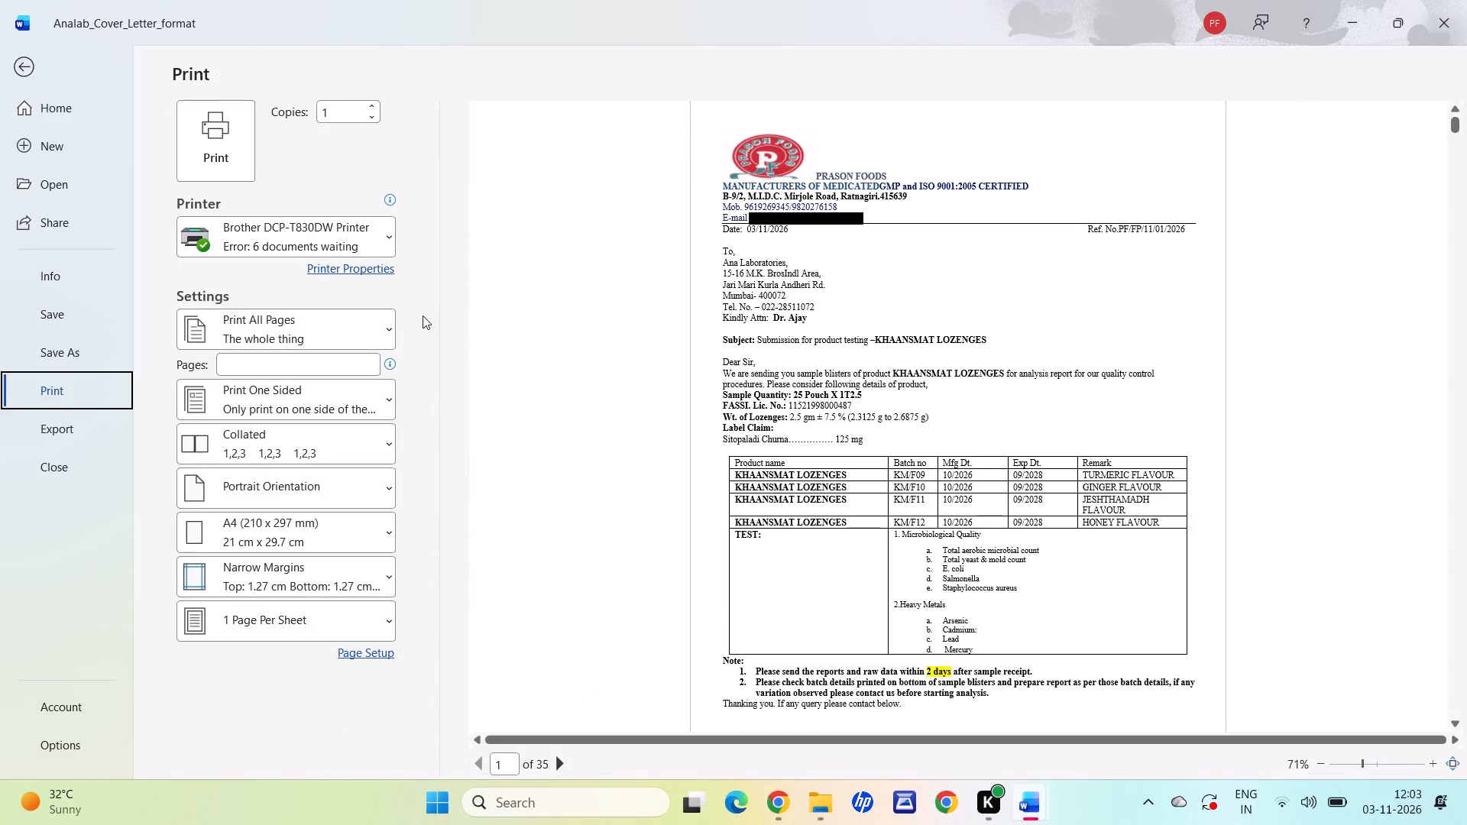
pyautogui.click(388, 328)
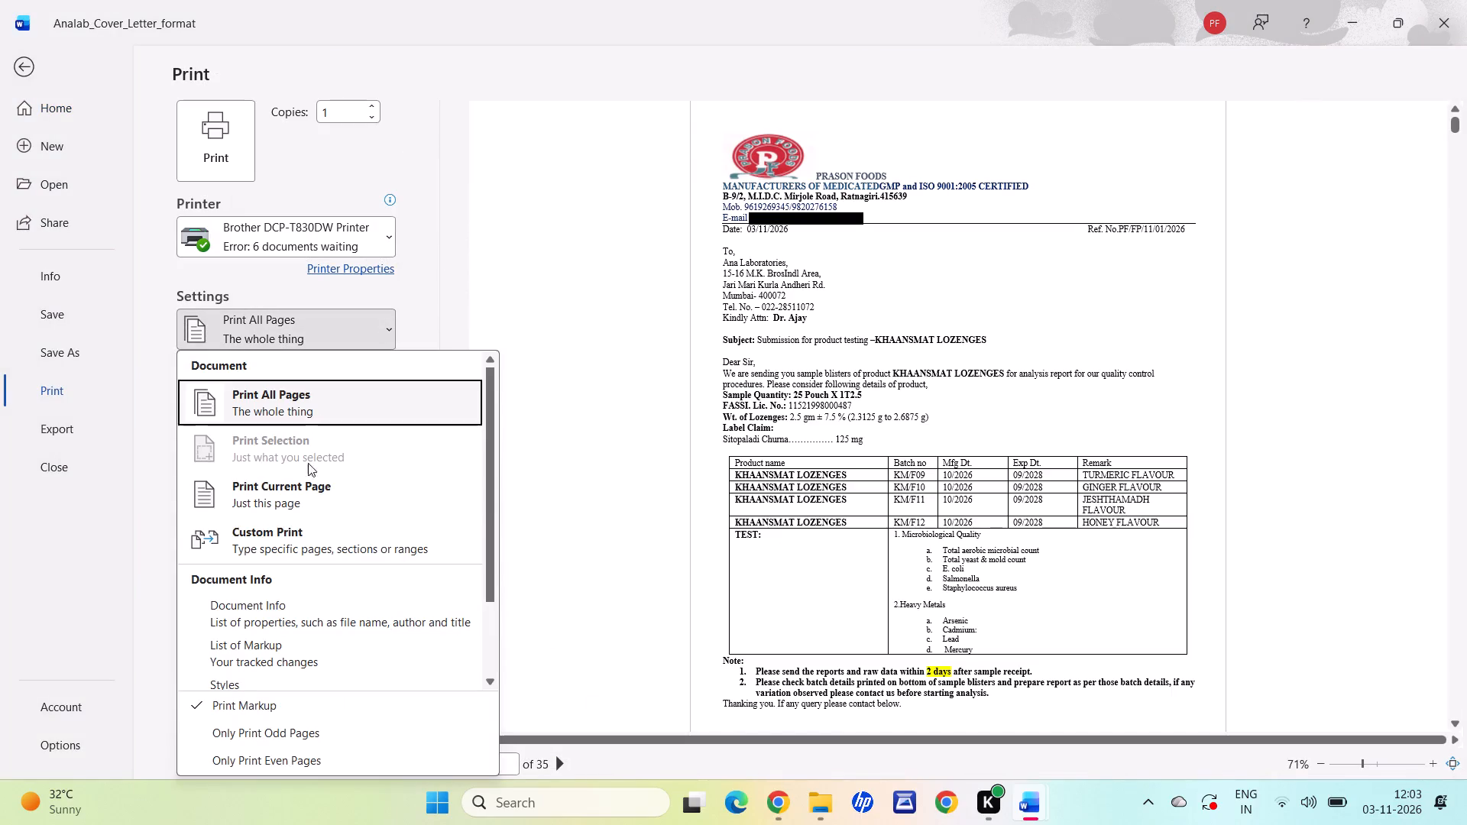
pyautogui.click(303, 484)
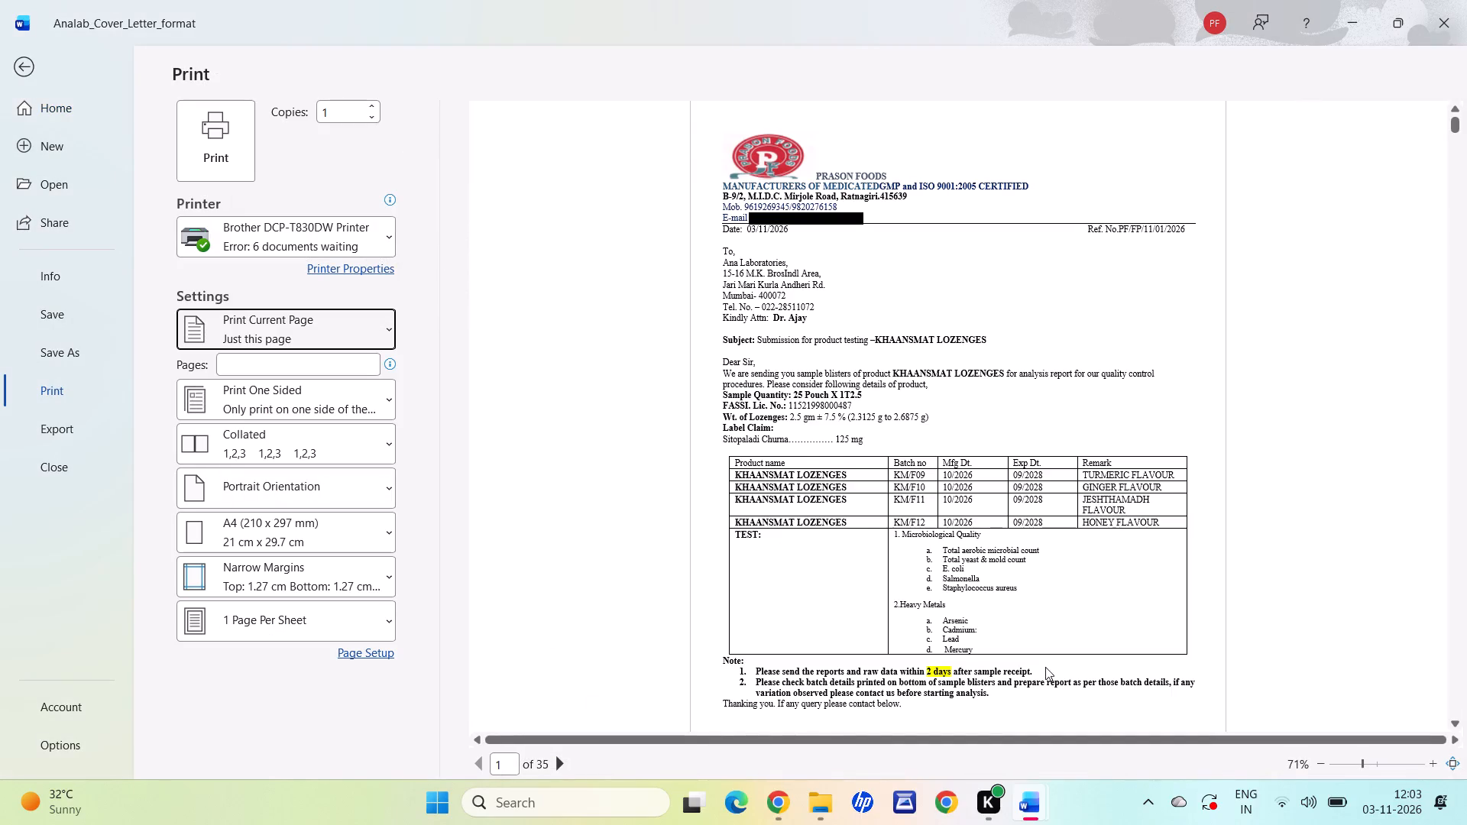
# Examine the KHAANSMAT LOZENGES letter in the print preview, from its letterhead to the signature lines.
pyautogui.scroll(-2, 1065, 663)
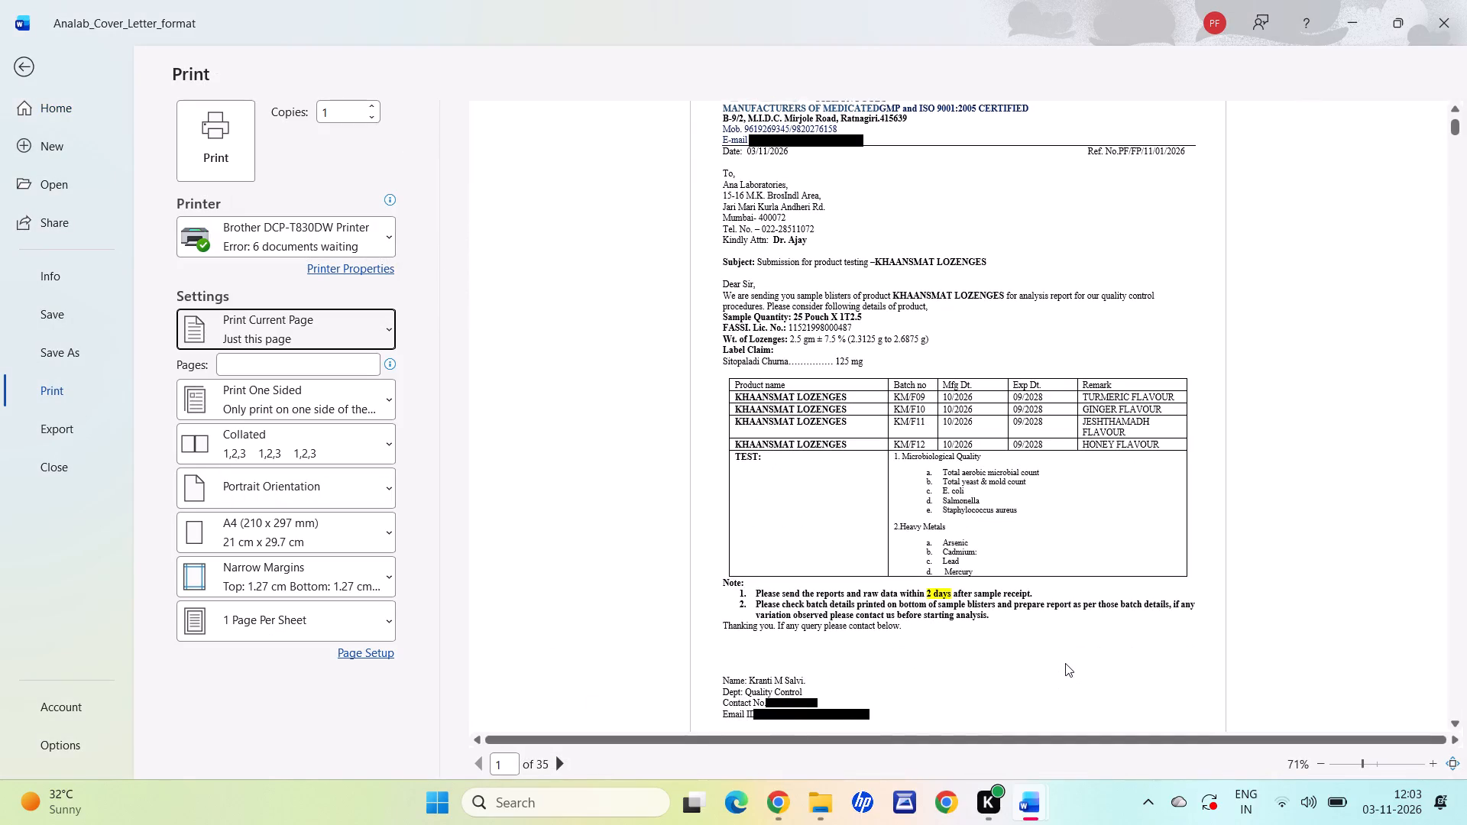
pyautogui.scroll(-7, 1065, 663)
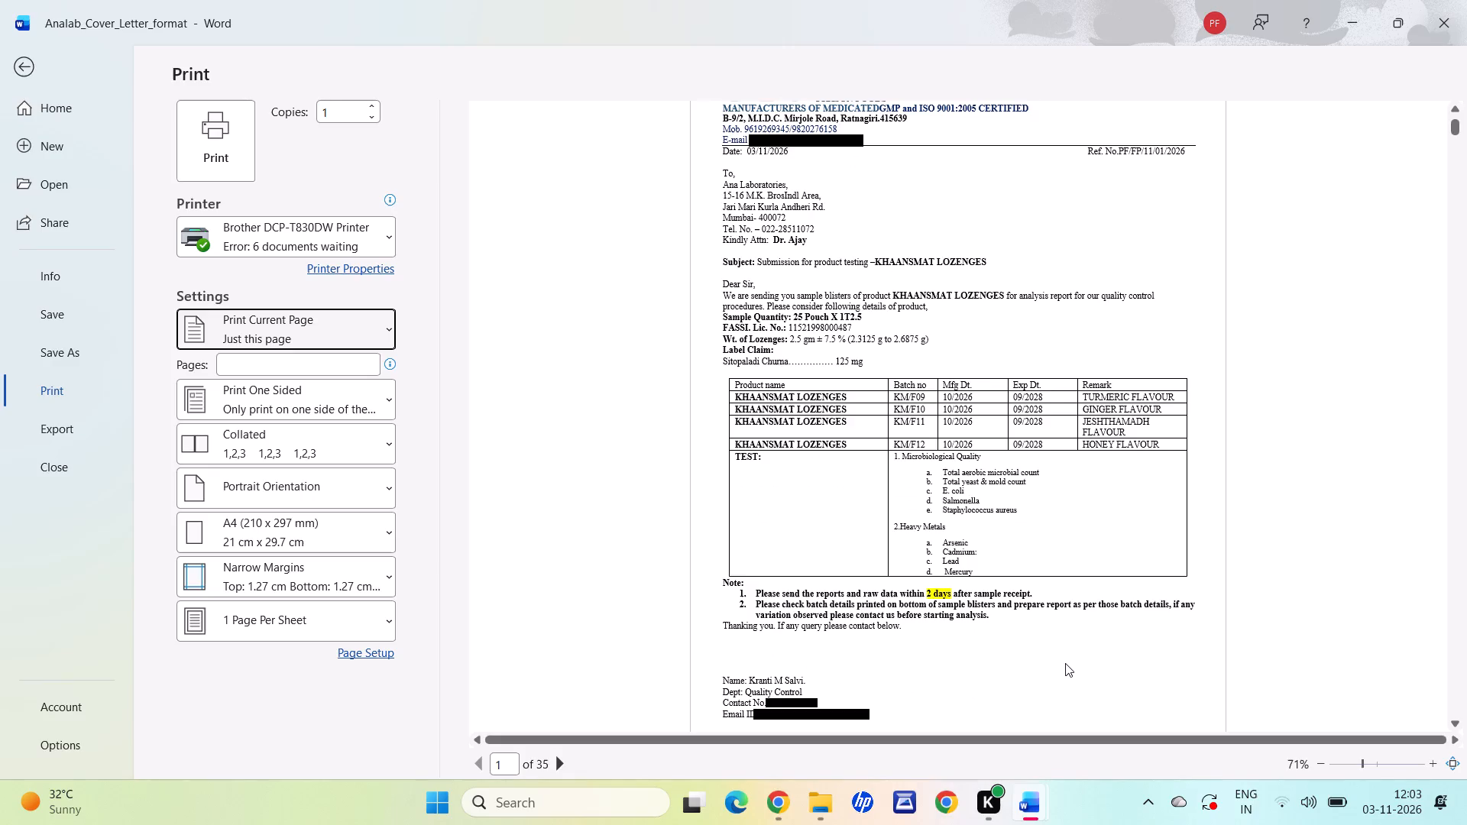
pyautogui.scroll(-4, 1065, 663)
pyautogui.scroll(-2, 974, 617)
pyautogui.scroll(7, 974, 617)
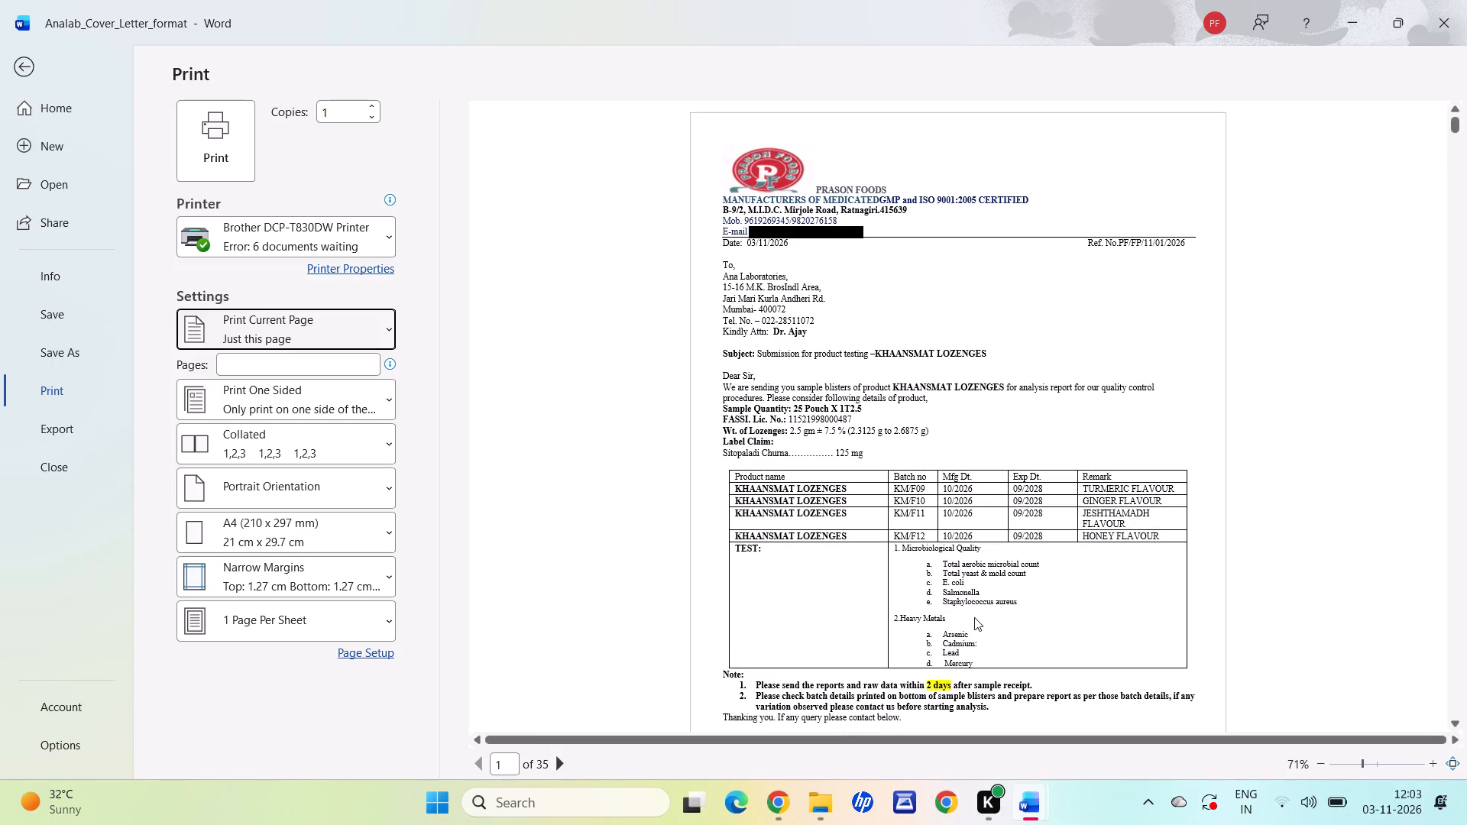
# Print 2 copies of the current KHAANSMAT LOZENGES page on the EPSON L6460 Series printer.
pyautogui.click(383, 332)
pyautogui.click(372, 509)
pyautogui.click(368, 104)
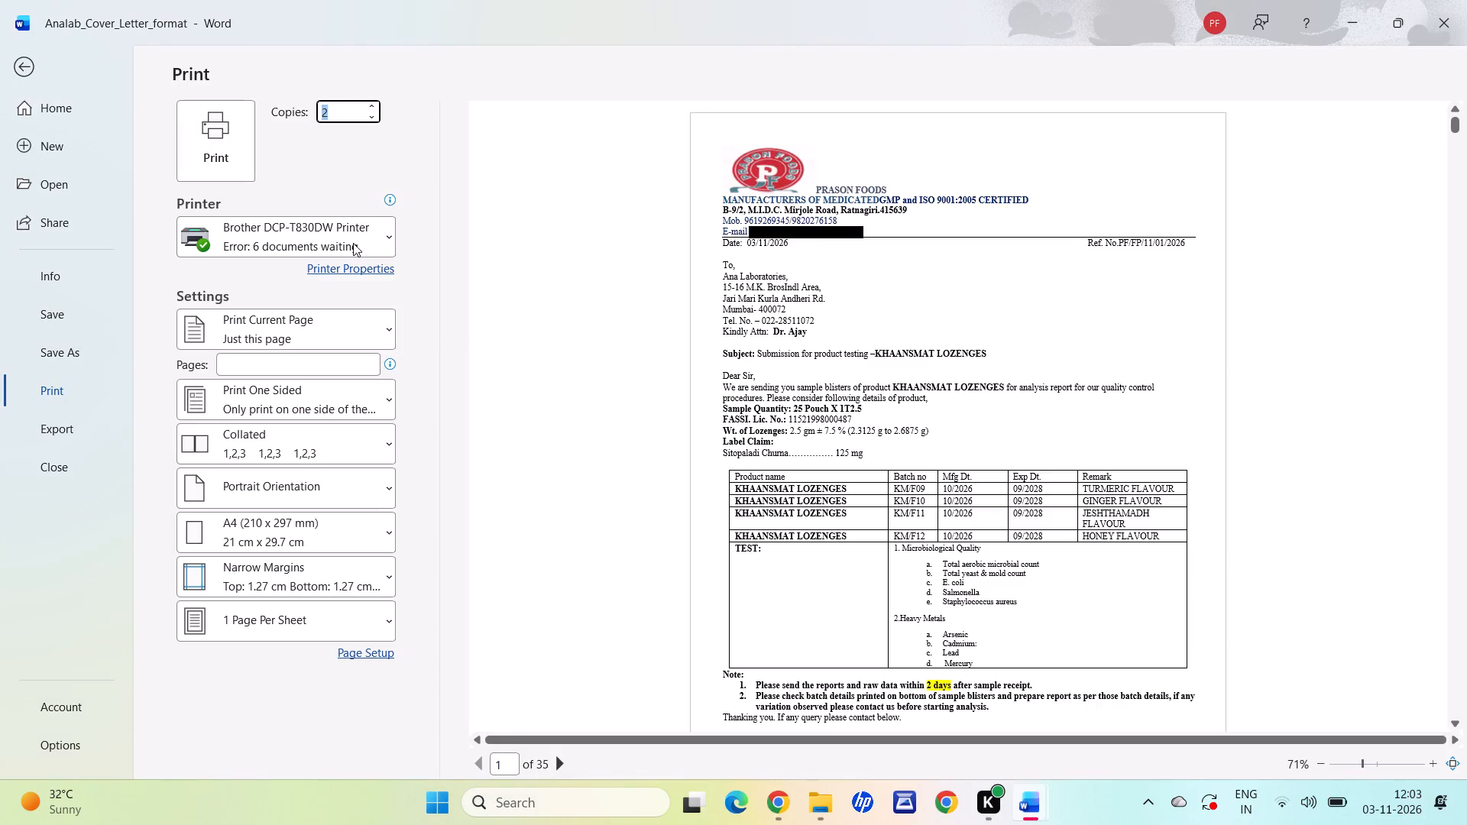
pyautogui.click(381, 241)
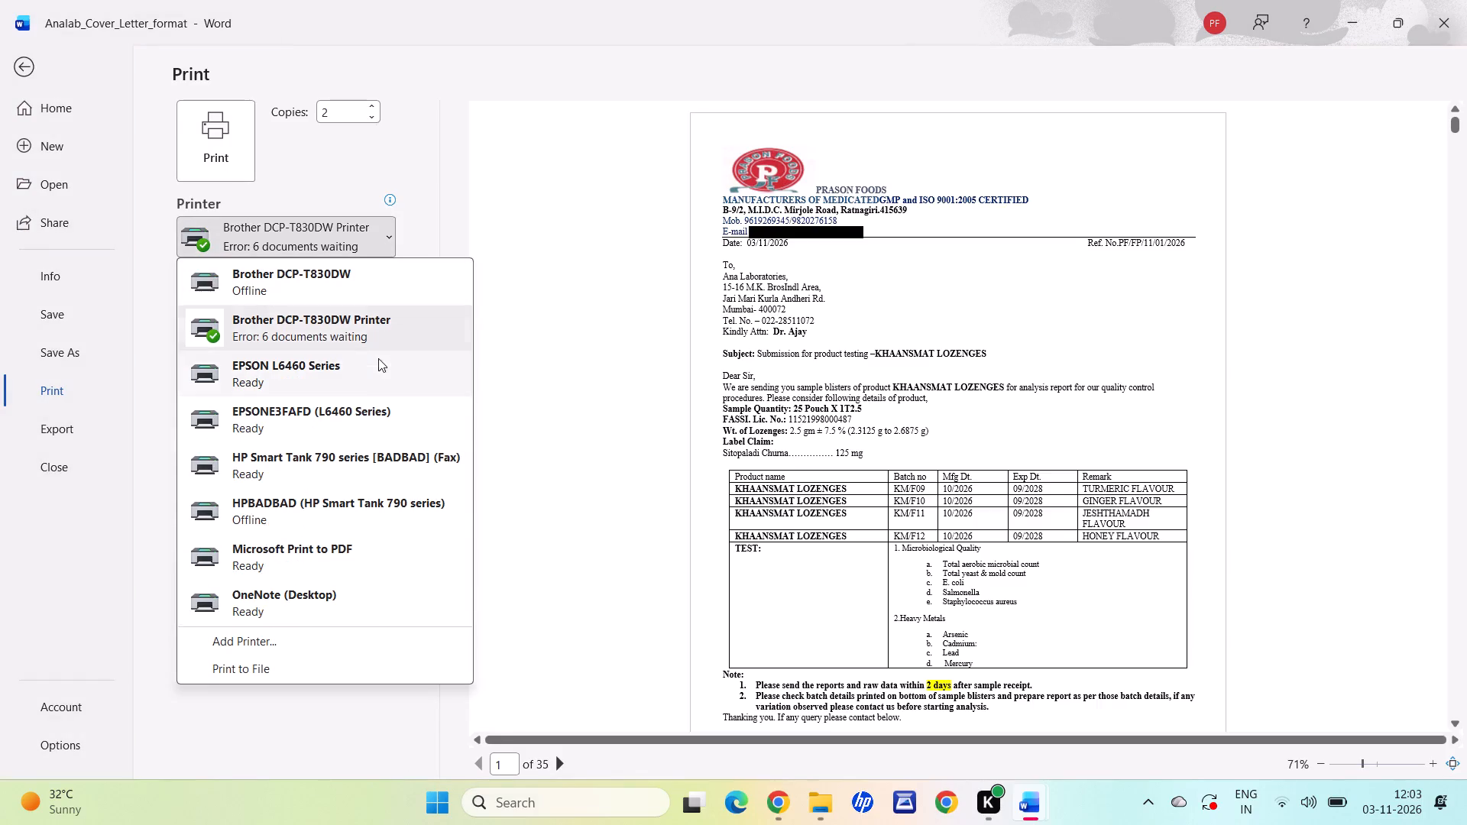
pyautogui.click(376, 373)
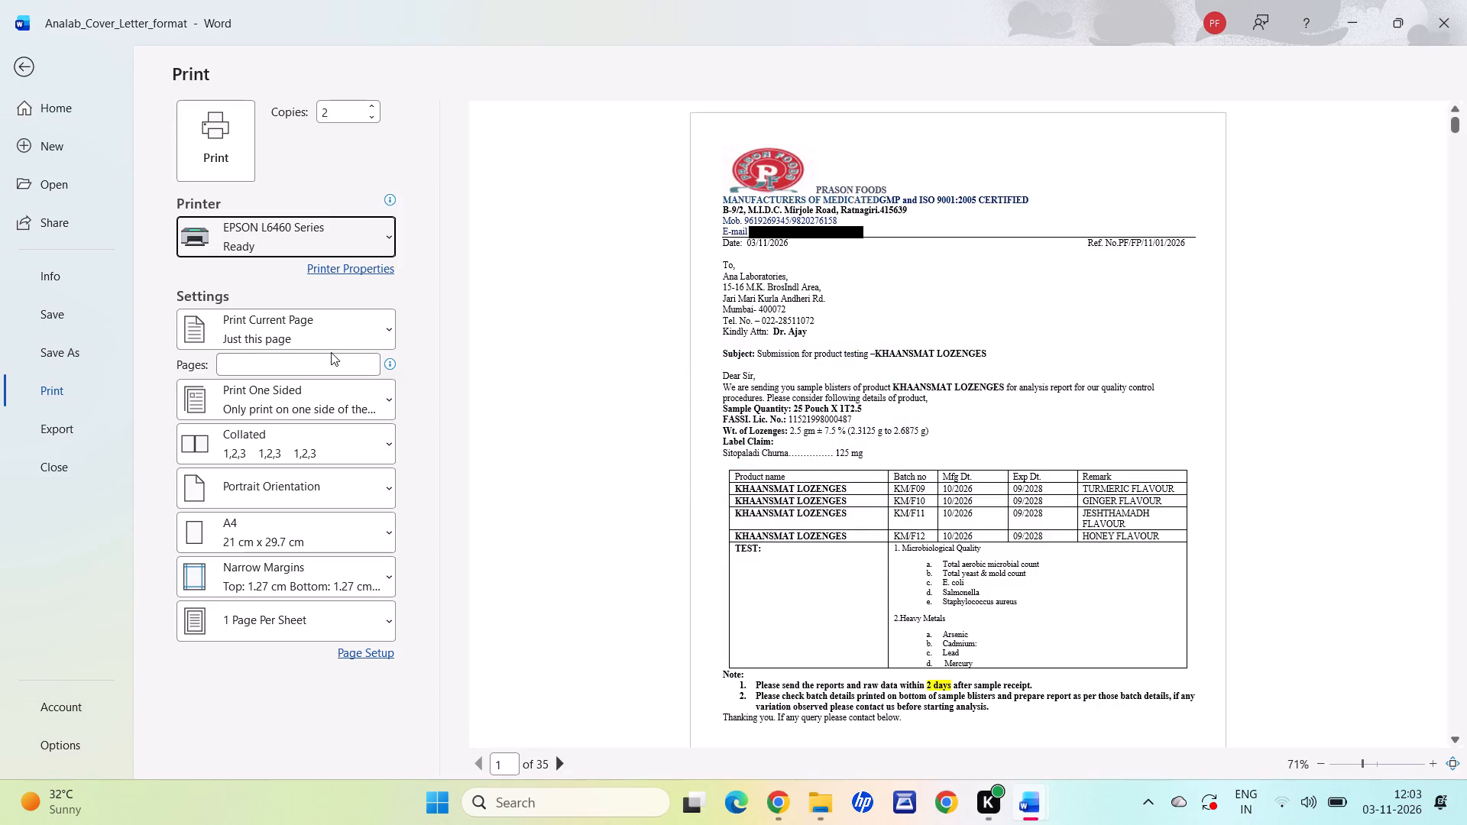
pyautogui.click(228, 160)
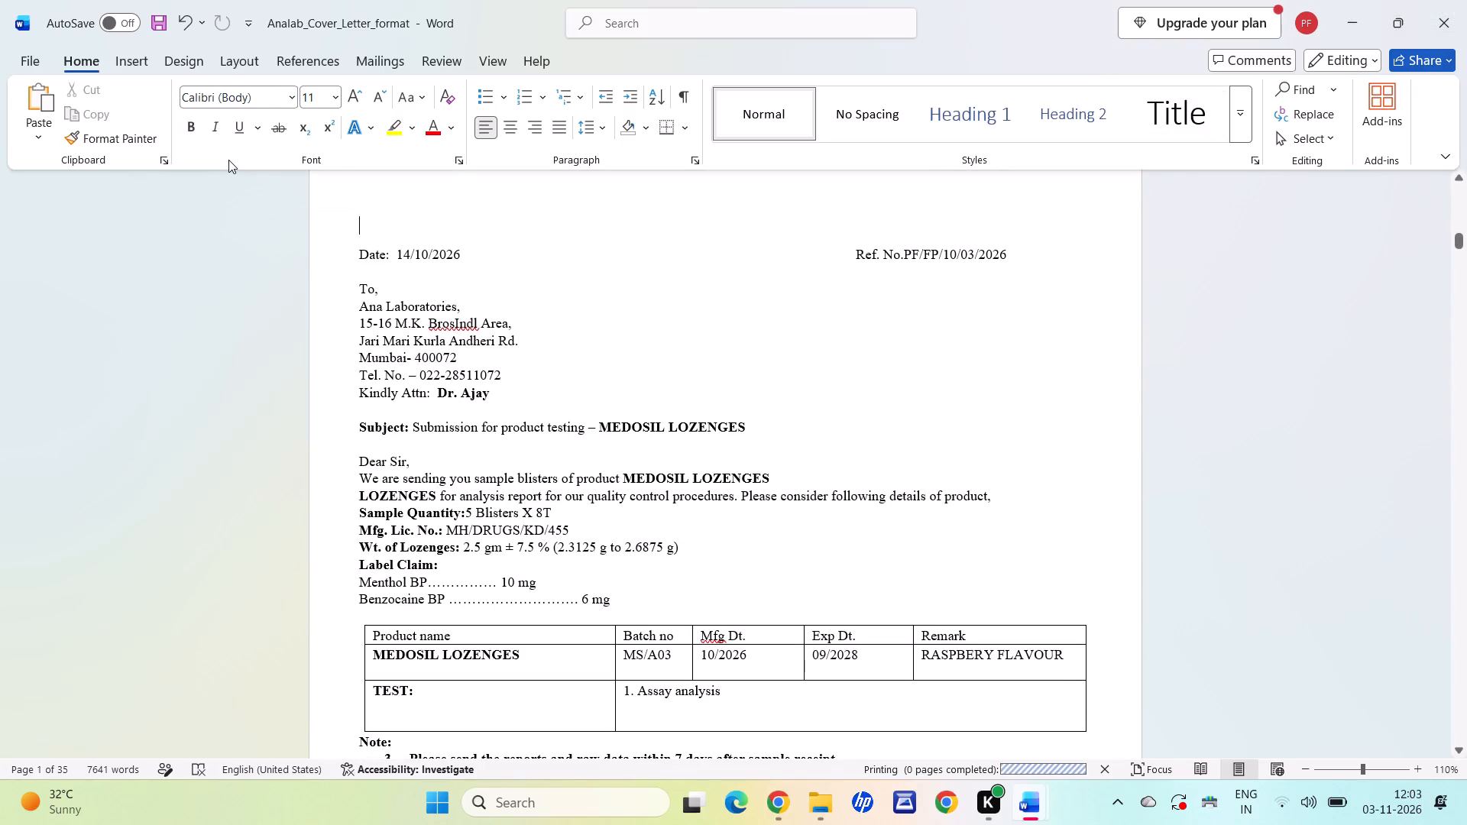
# Delete the extra space after LEMON in the GINGER LEMON FLAVOUR remark of the NEPOSIL D LOZENGES letter's table.
pyautogui.scroll(5, 738, 405)
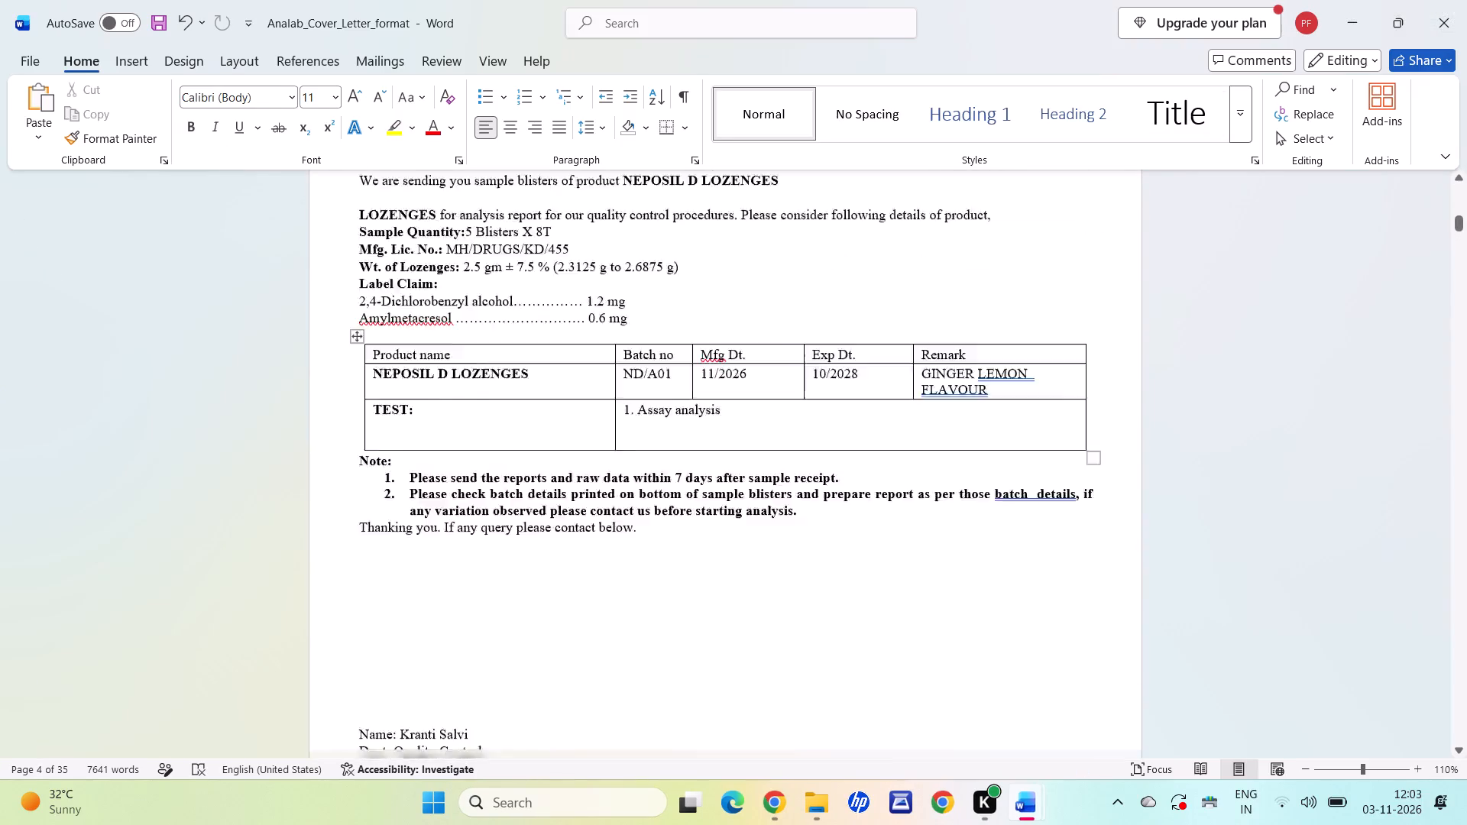
pyautogui.scroll(6, 738, 405)
pyautogui.scroll(-2, 738, 405)
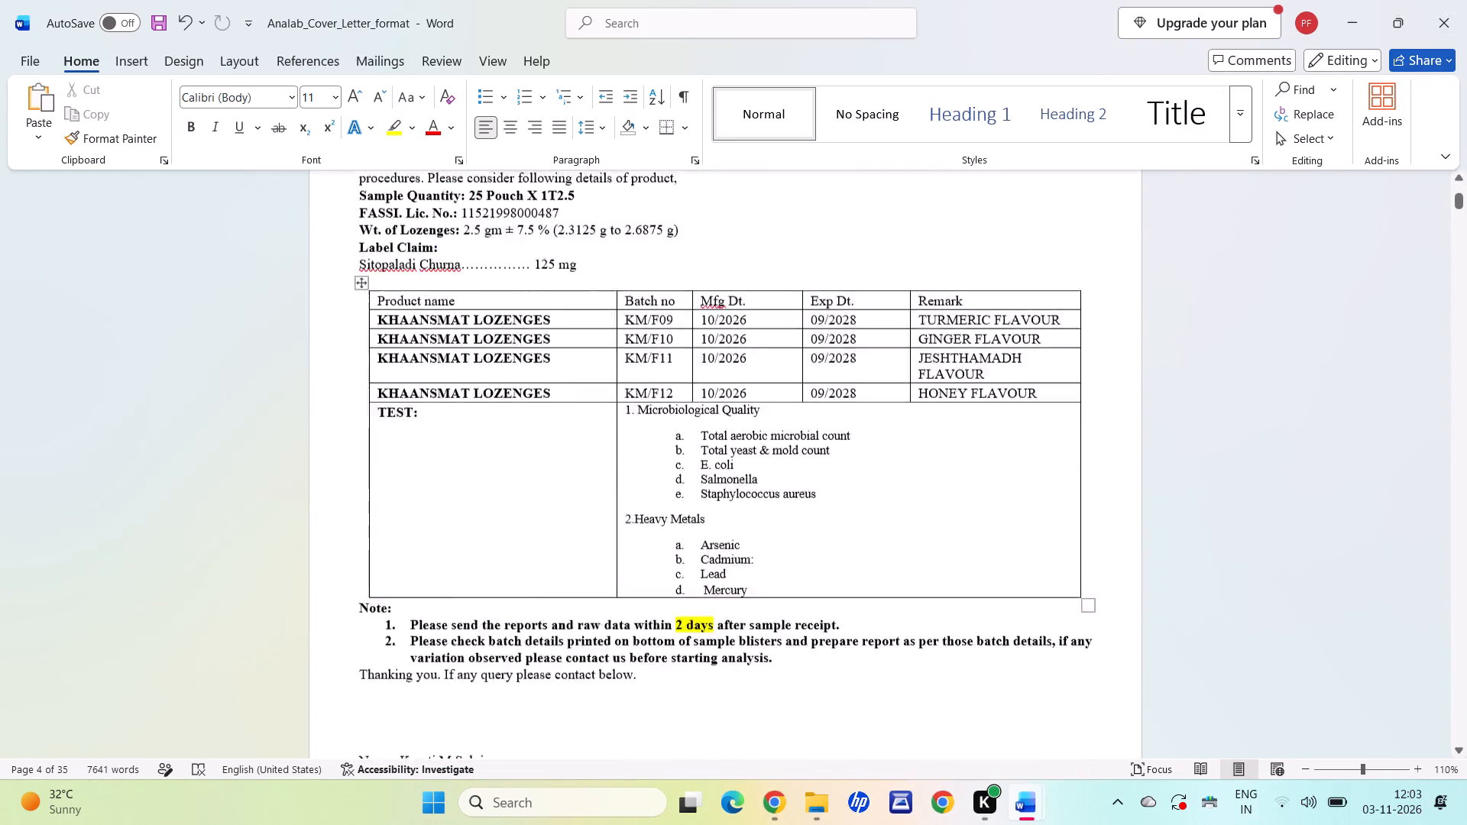
pyautogui.scroll(-5, 738, 405)
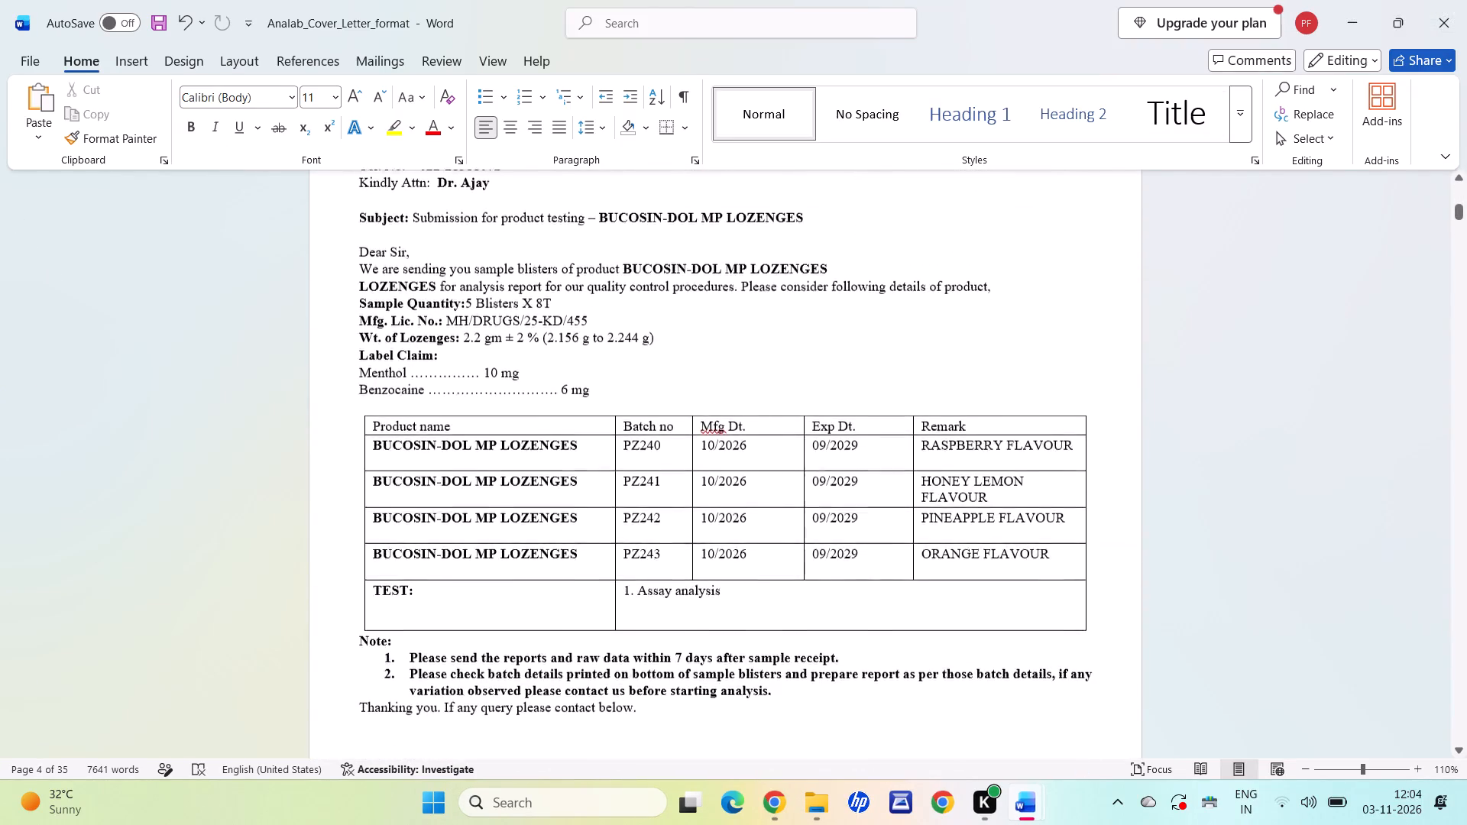
pyautogui.scroll(-1, 738, 405)
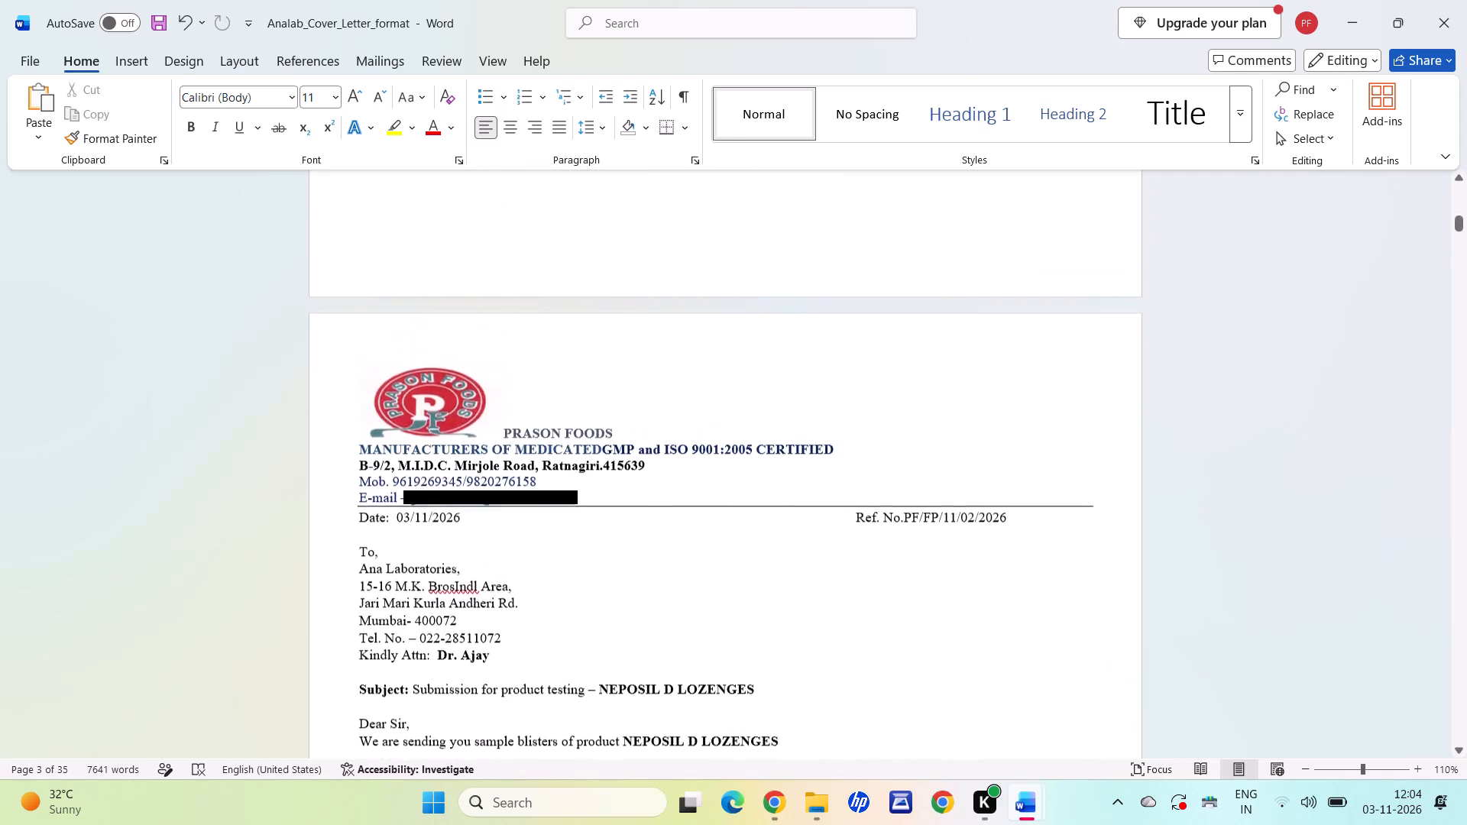
pyautogui.scroll(-2, 738, 405)
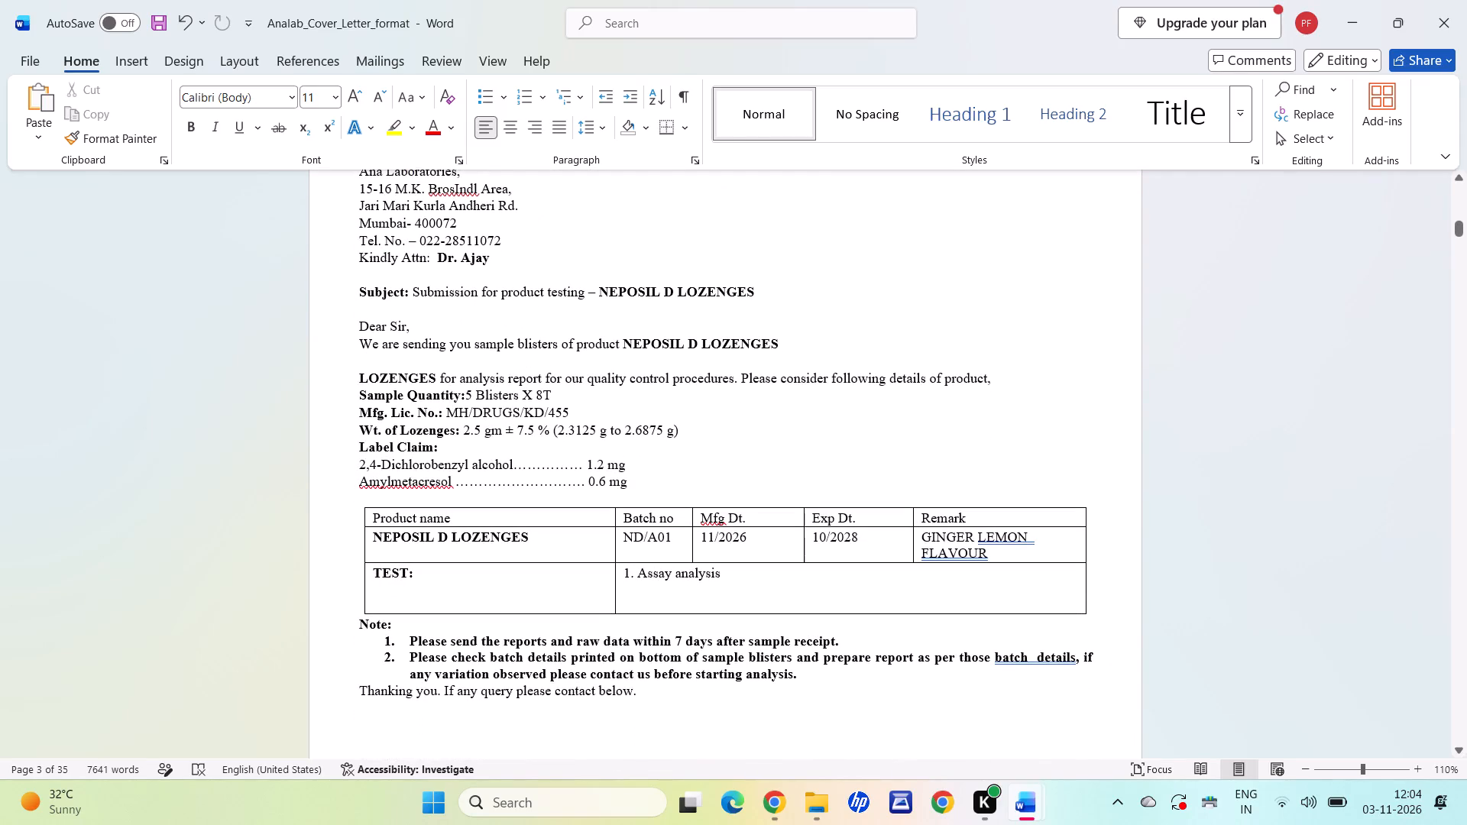
pyautogui.click(1036, 545)
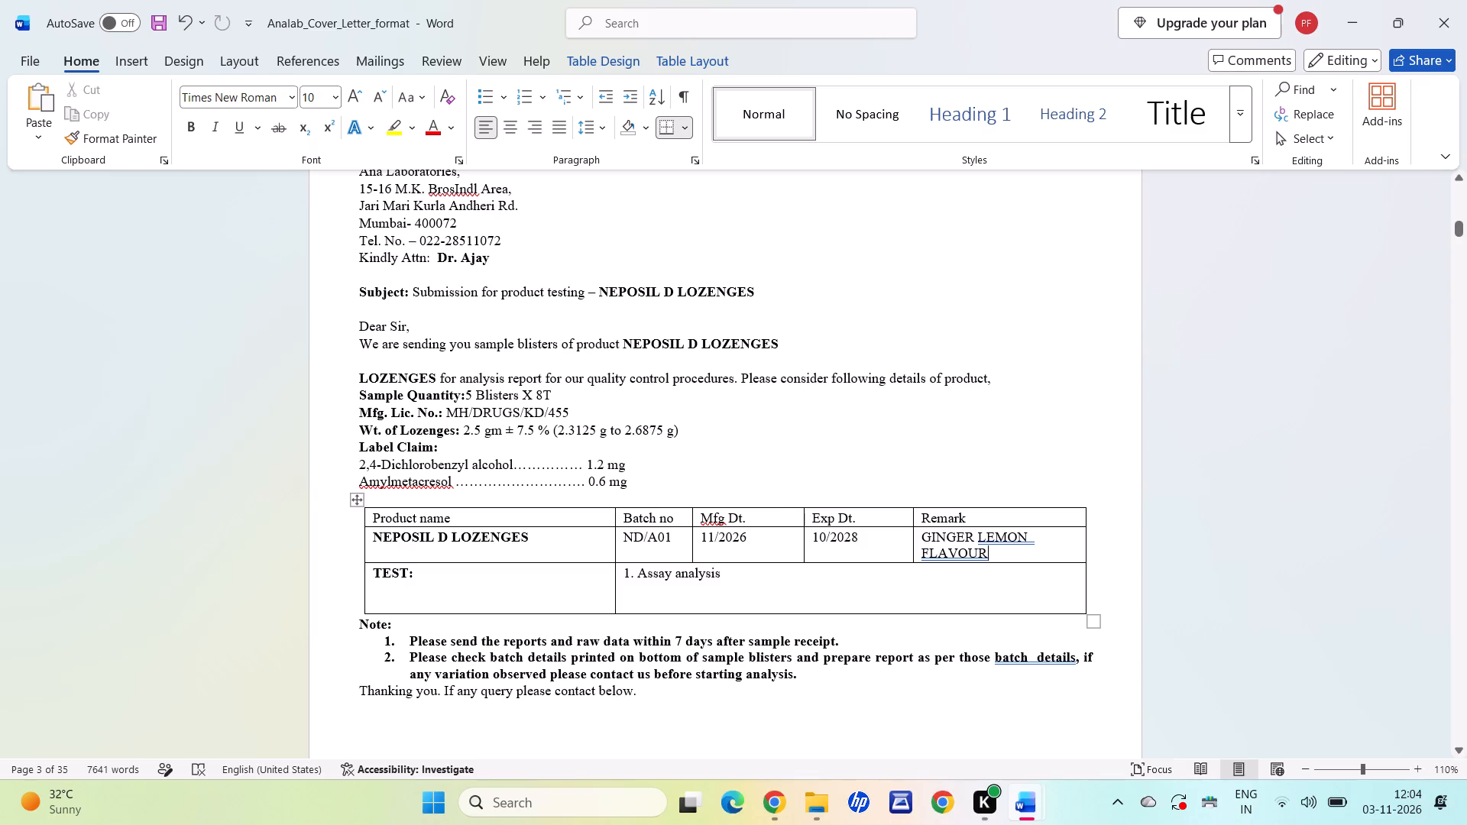
pyautogui.click(1034, 540)
pyautogui.press('BackSpace')
# Print 2 copies of the current NEPOSIL D LOZENGES page on the EPSON L6460 Series printer.
pyautogui.scroll(-1, 1034, 540)
pyautogui.scroll(1, 1034, 540)
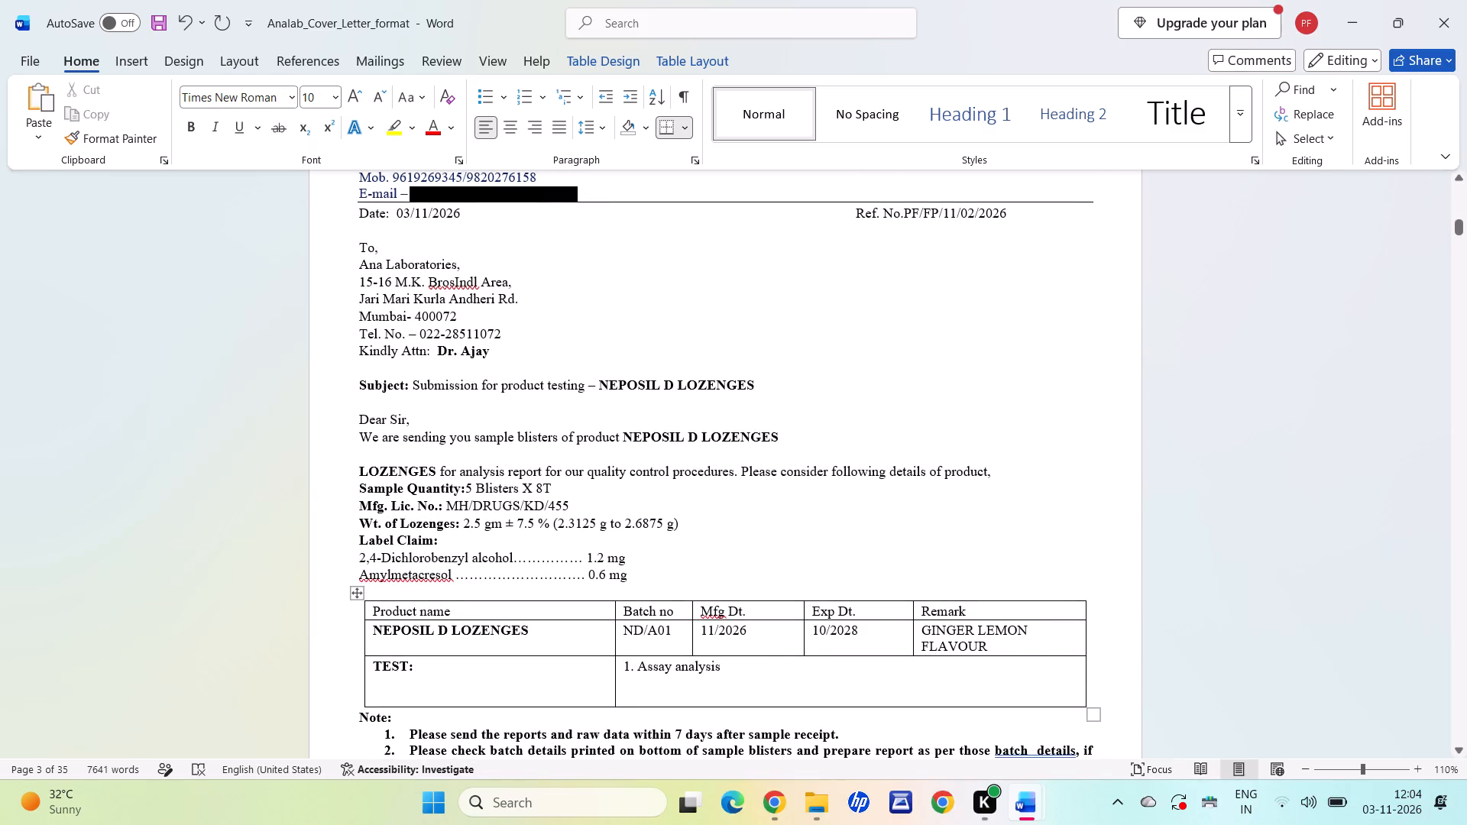
pyautogui.click(34, 67)
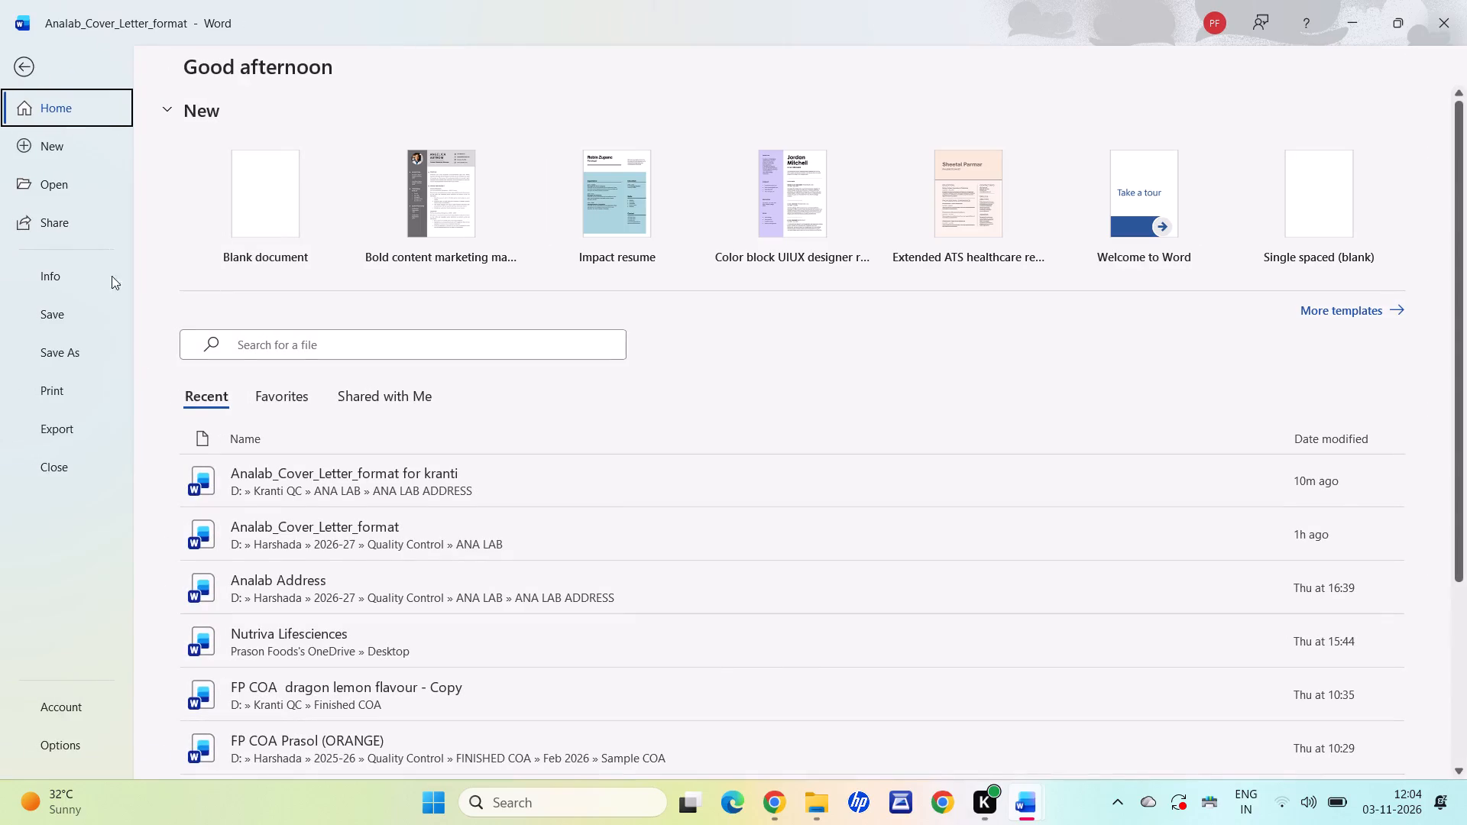
pyautogui.click(64, 390)
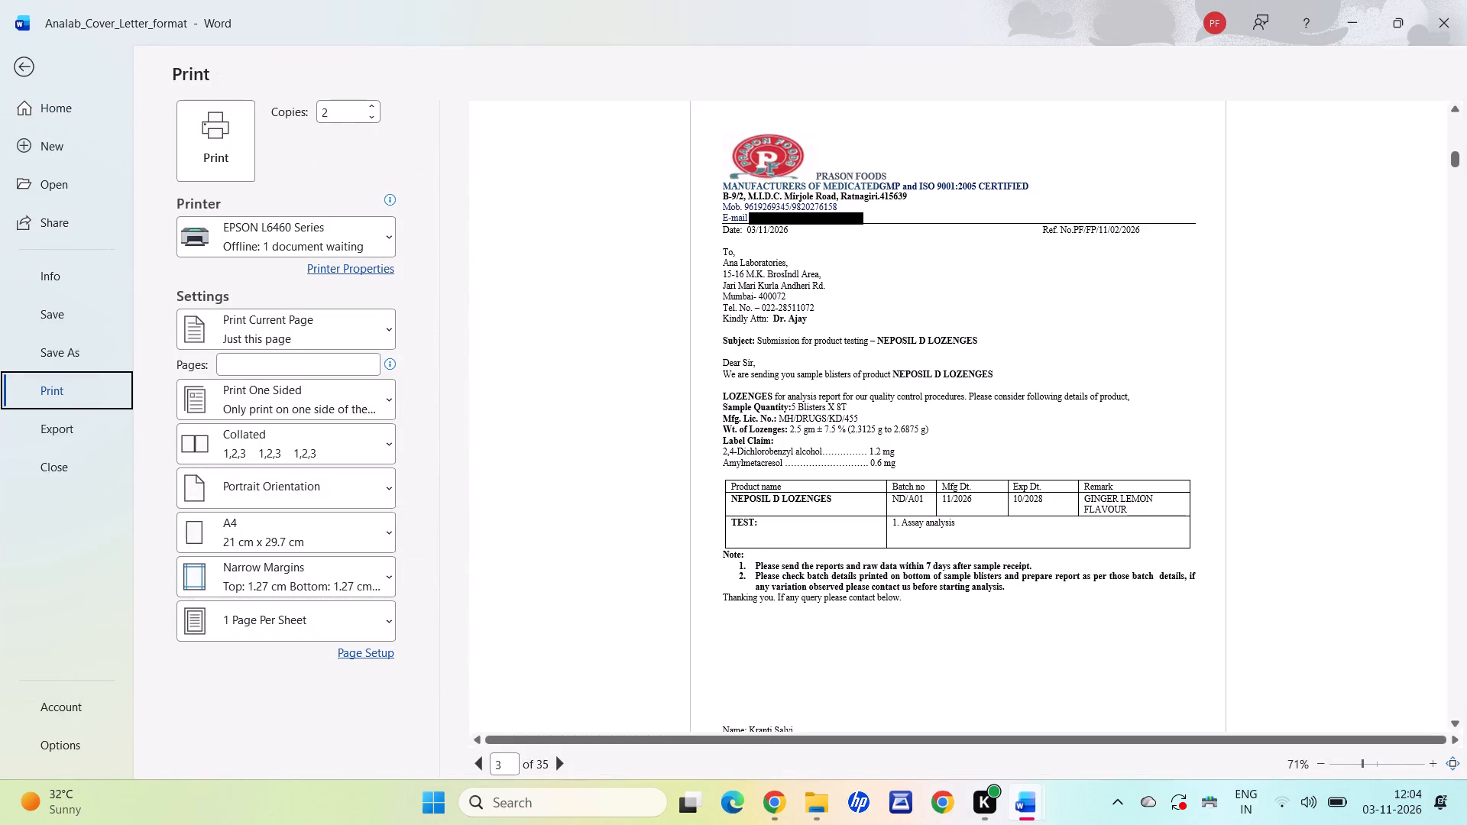
pyautogui.click(232, 175)
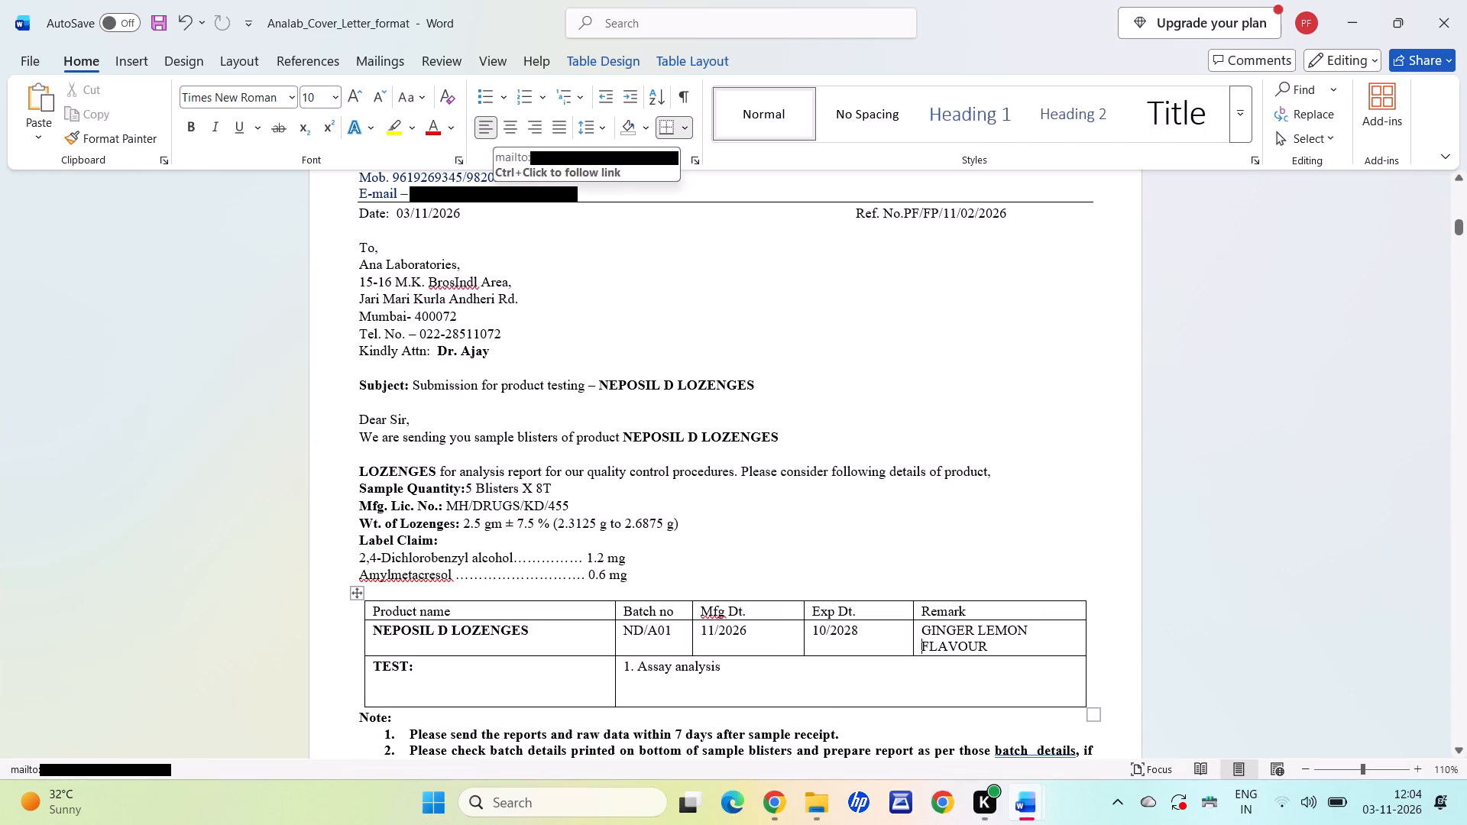
# Examine the rest of the NEPOSIL D LOZENGES letter, from the product table down to the signature lines.
pyautogui.scroll(-2, 559, 202)
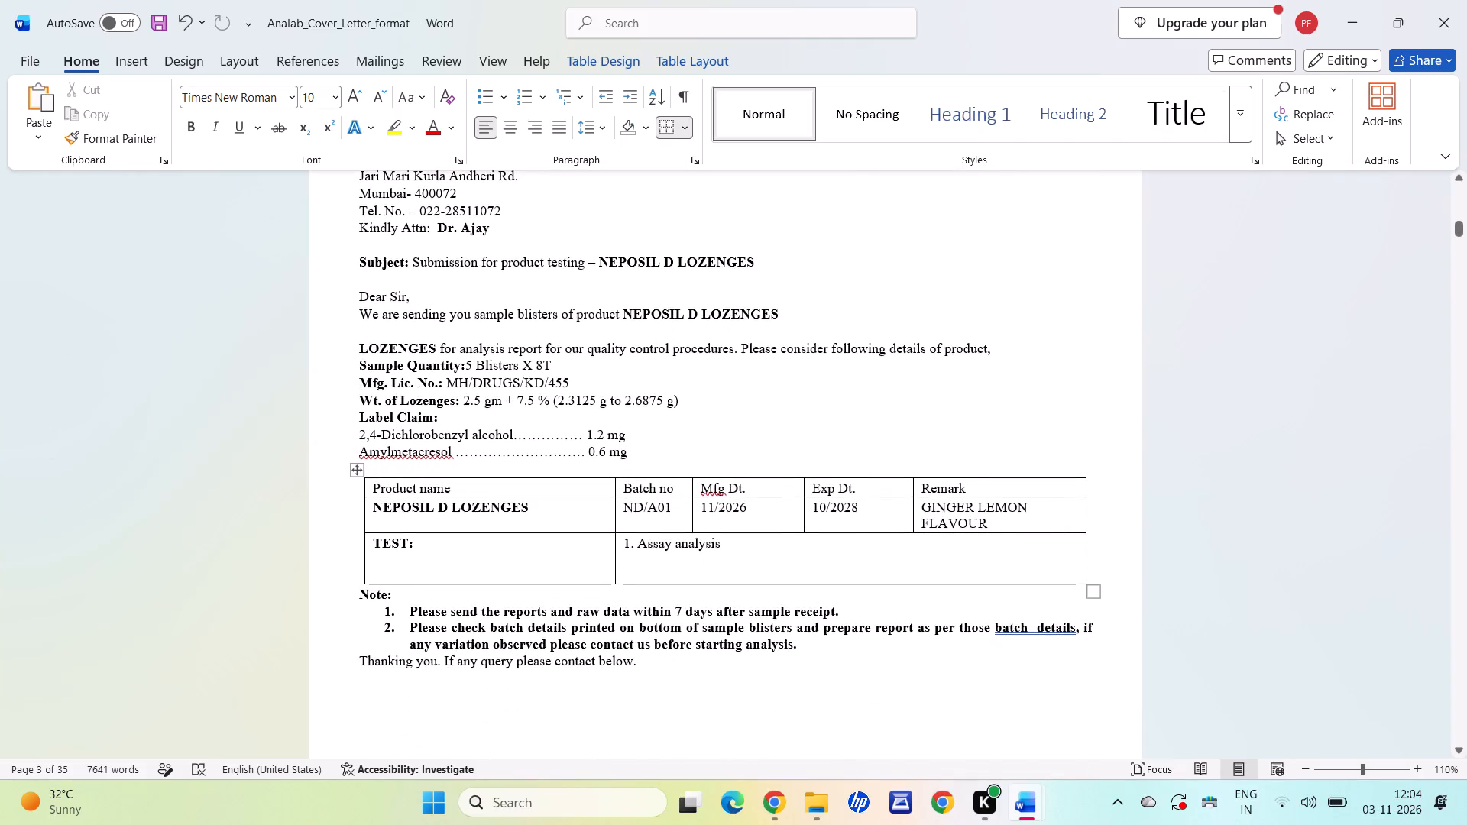
pyautogui.scroll(-3, 559, 202)
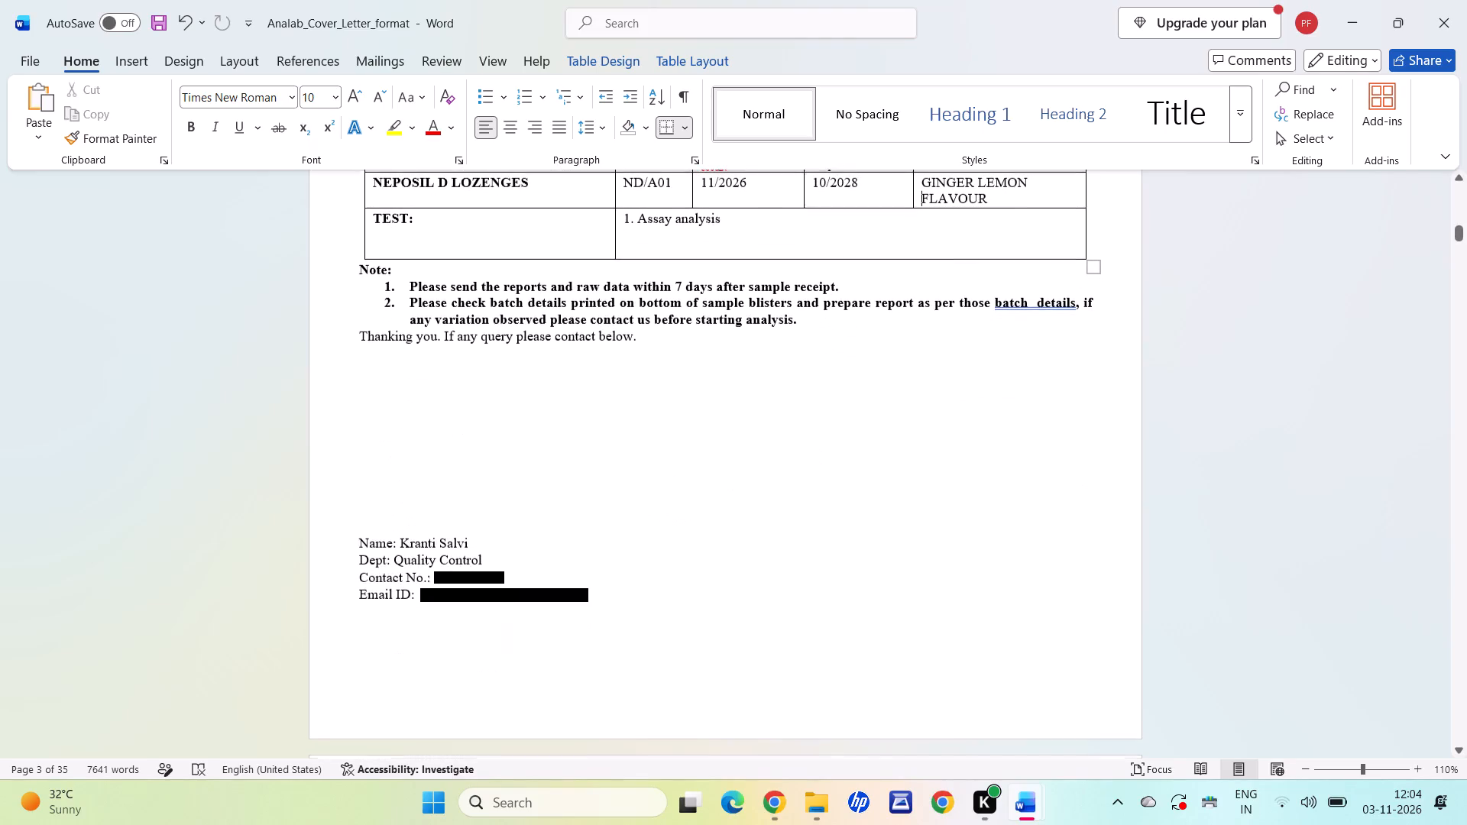
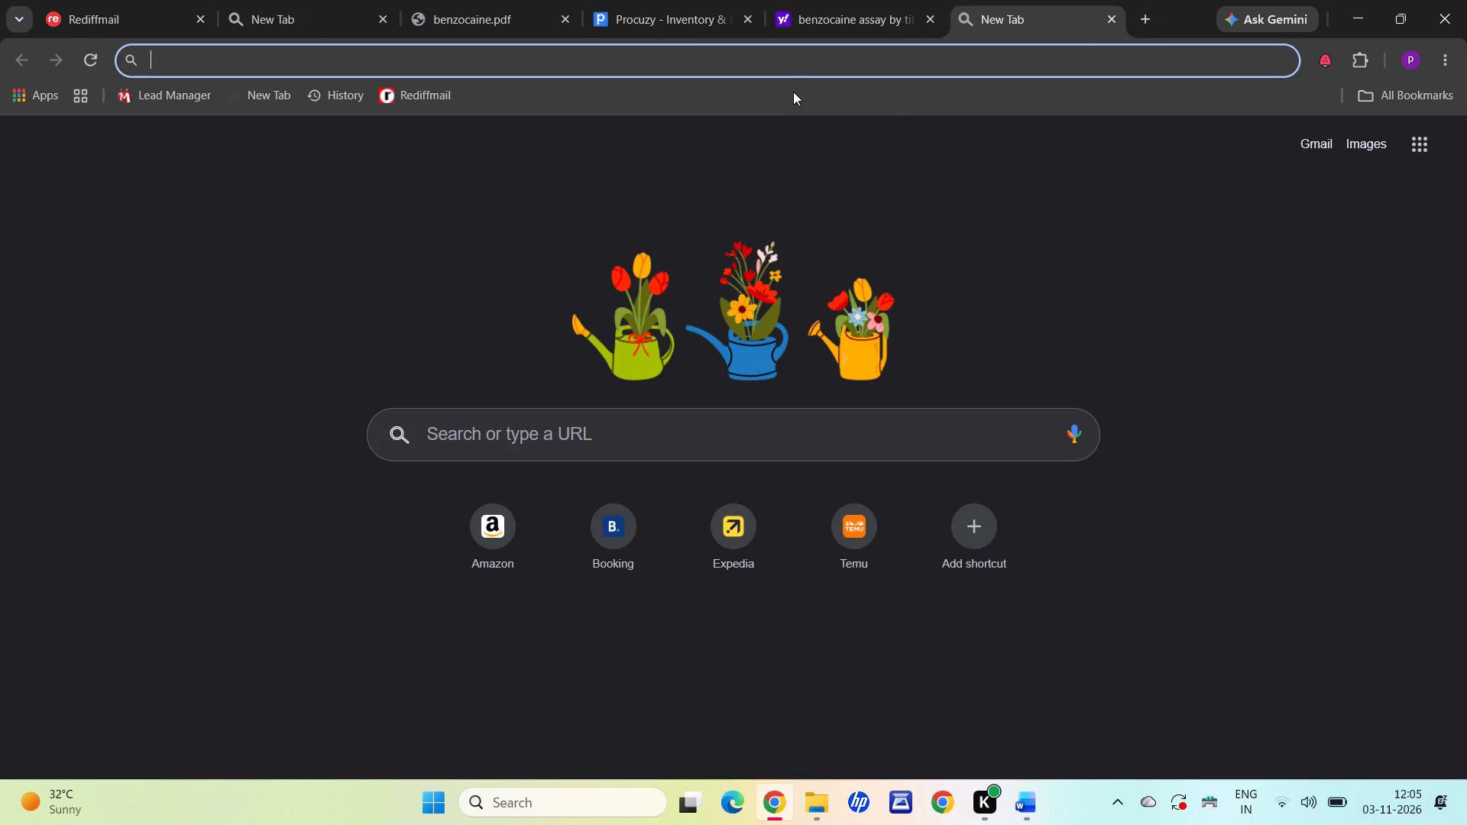
# Open the TaskOPad dashboard at app.taskopad.com/dashboard, acknowledging the sign-in request and reopening the site after closing its tab.
pyautogui.write('TAS')
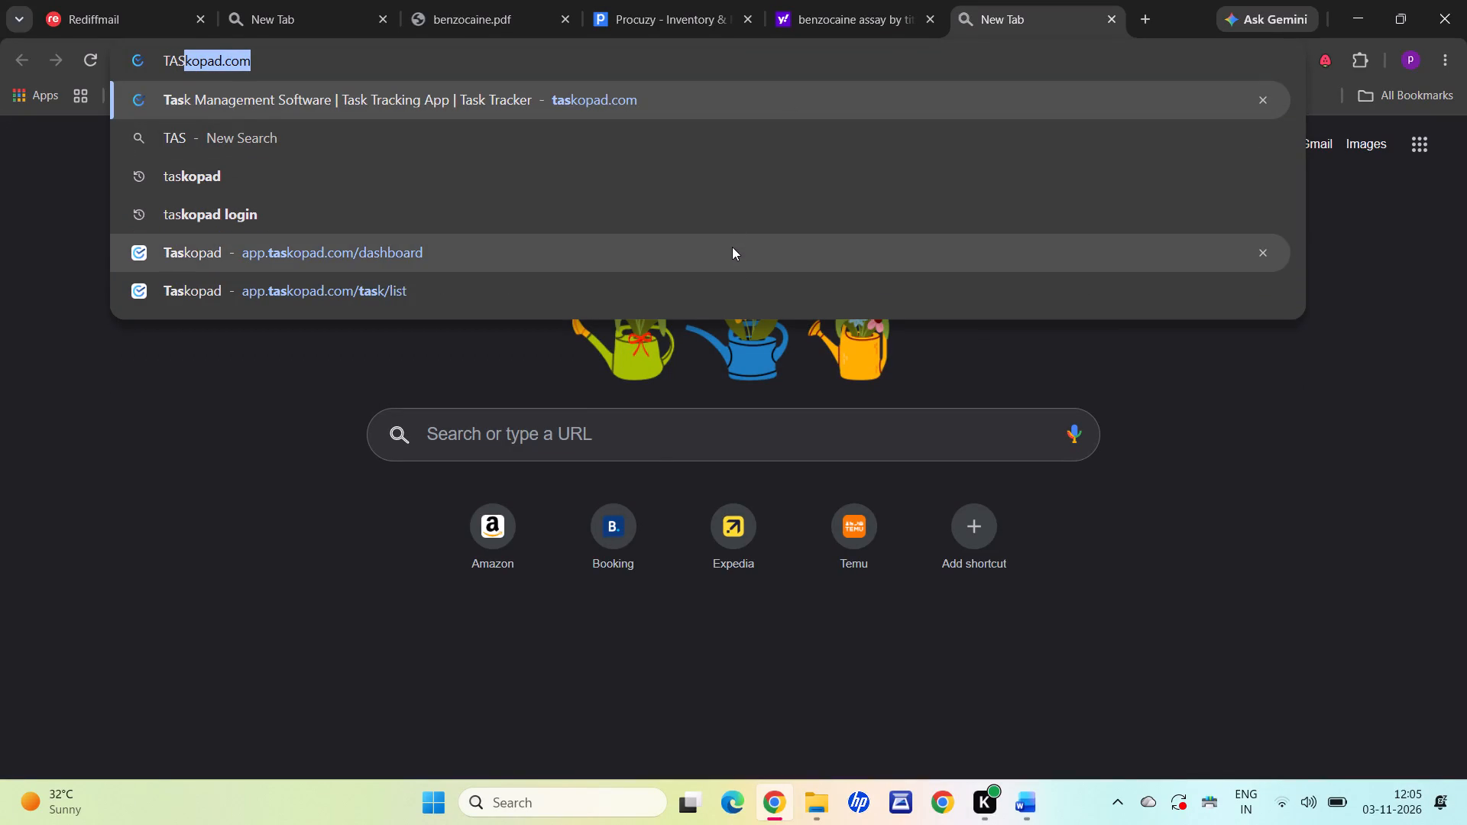
pyautogui.doubleClick(732, 247)
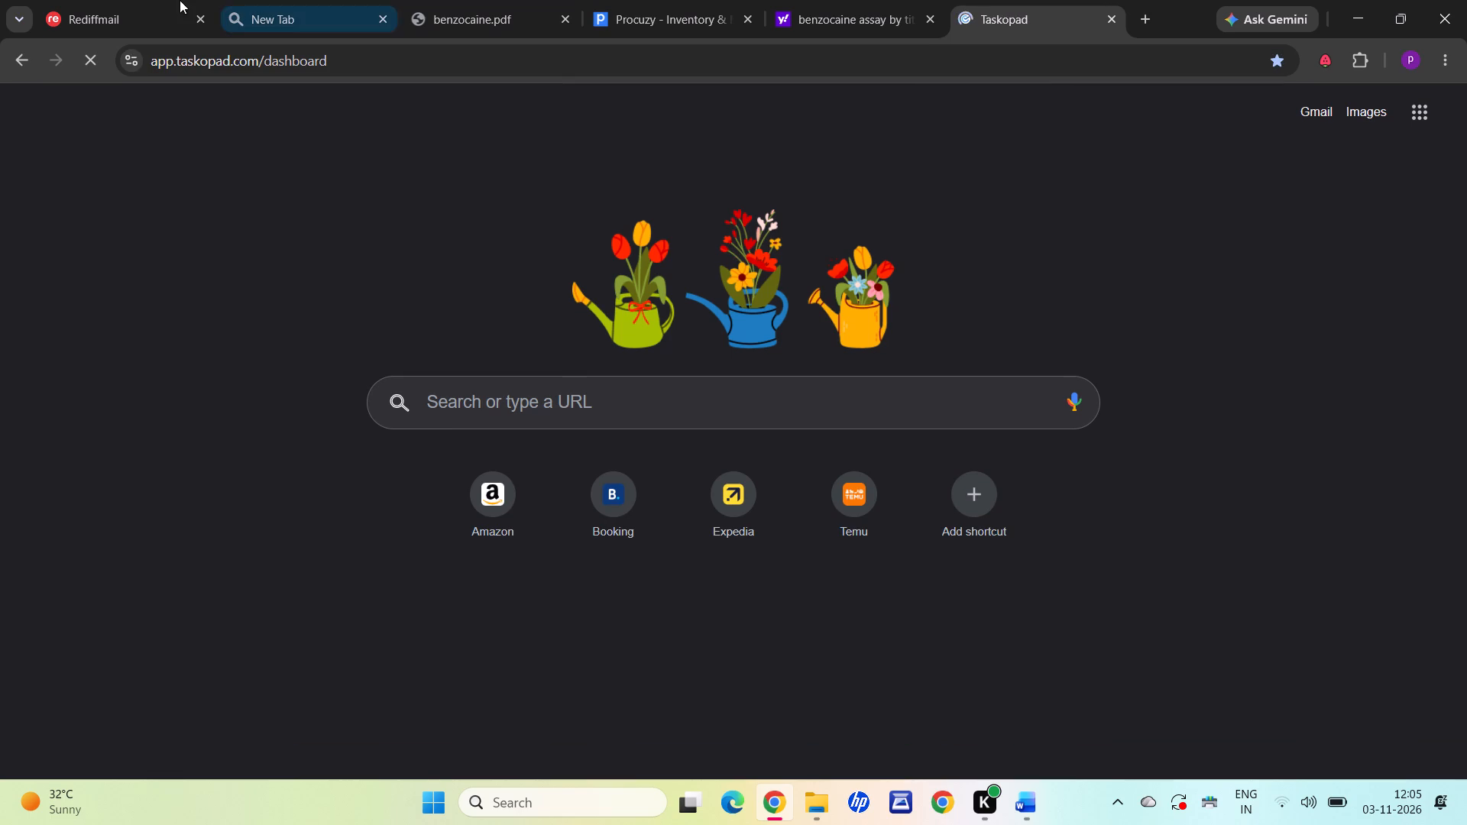
pyautogui.click(9, 21)
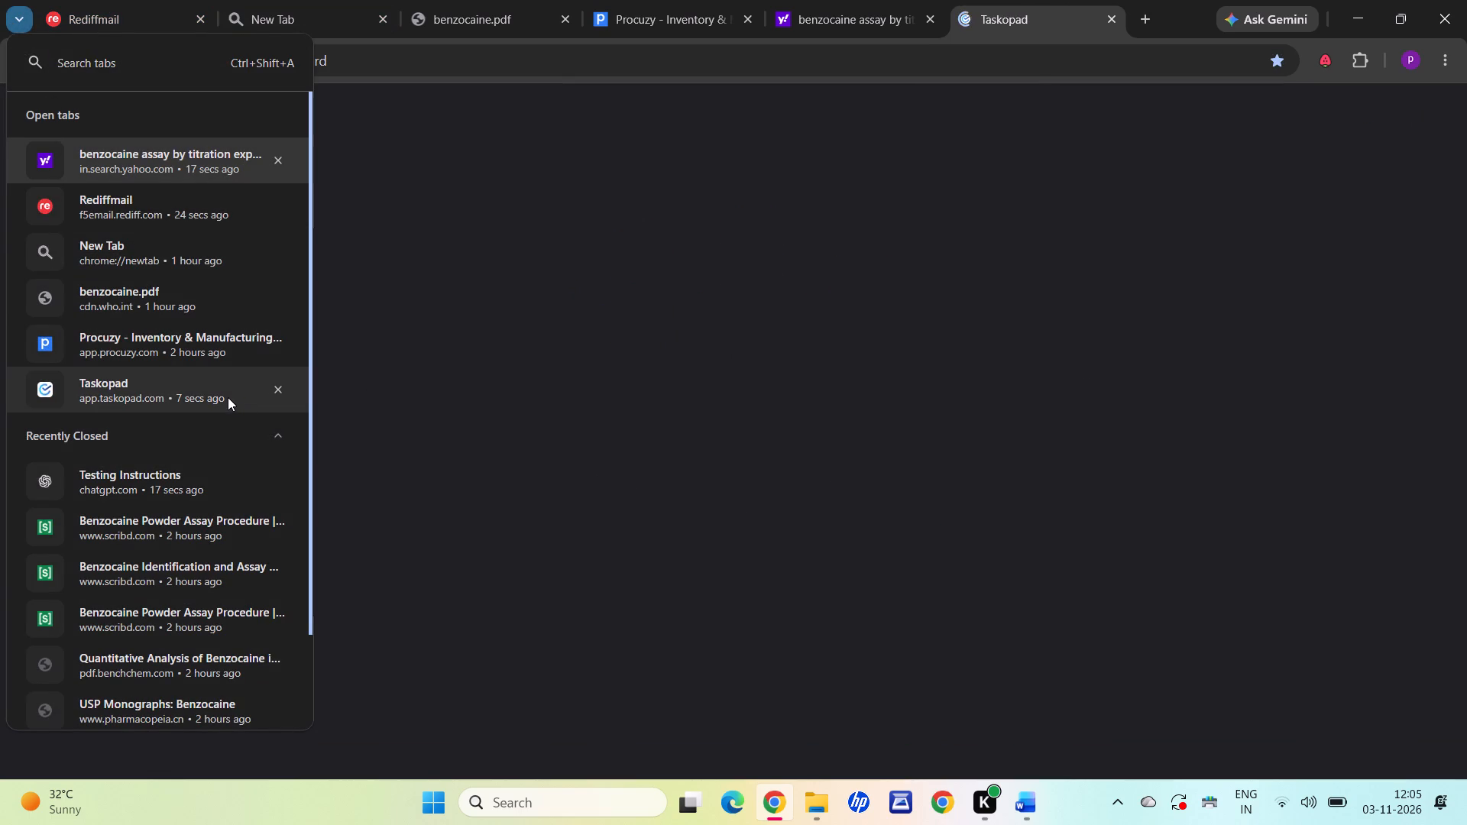
pyautogui.click(757, 577)
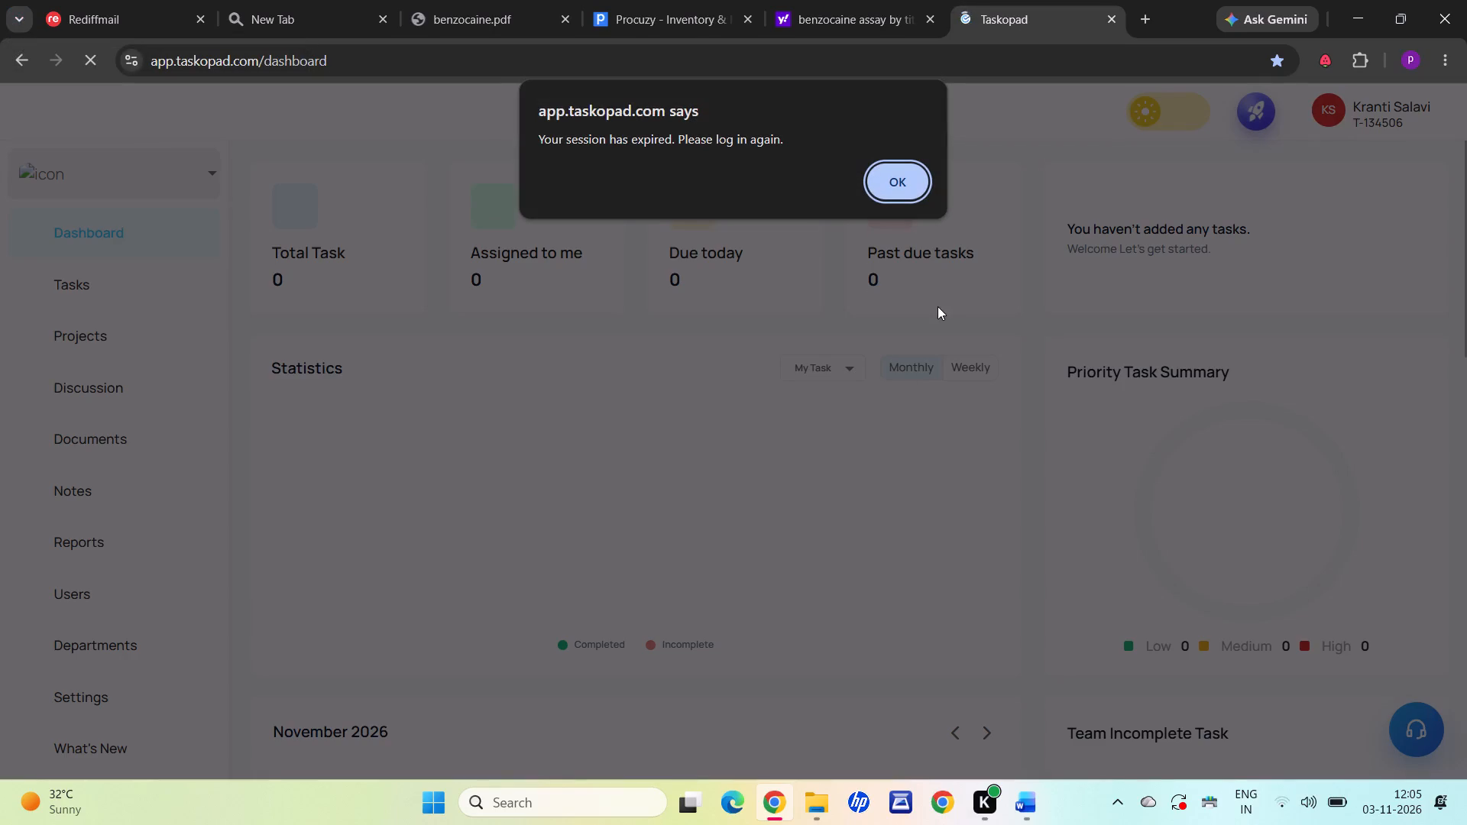
pyautogui.click(908, 170)
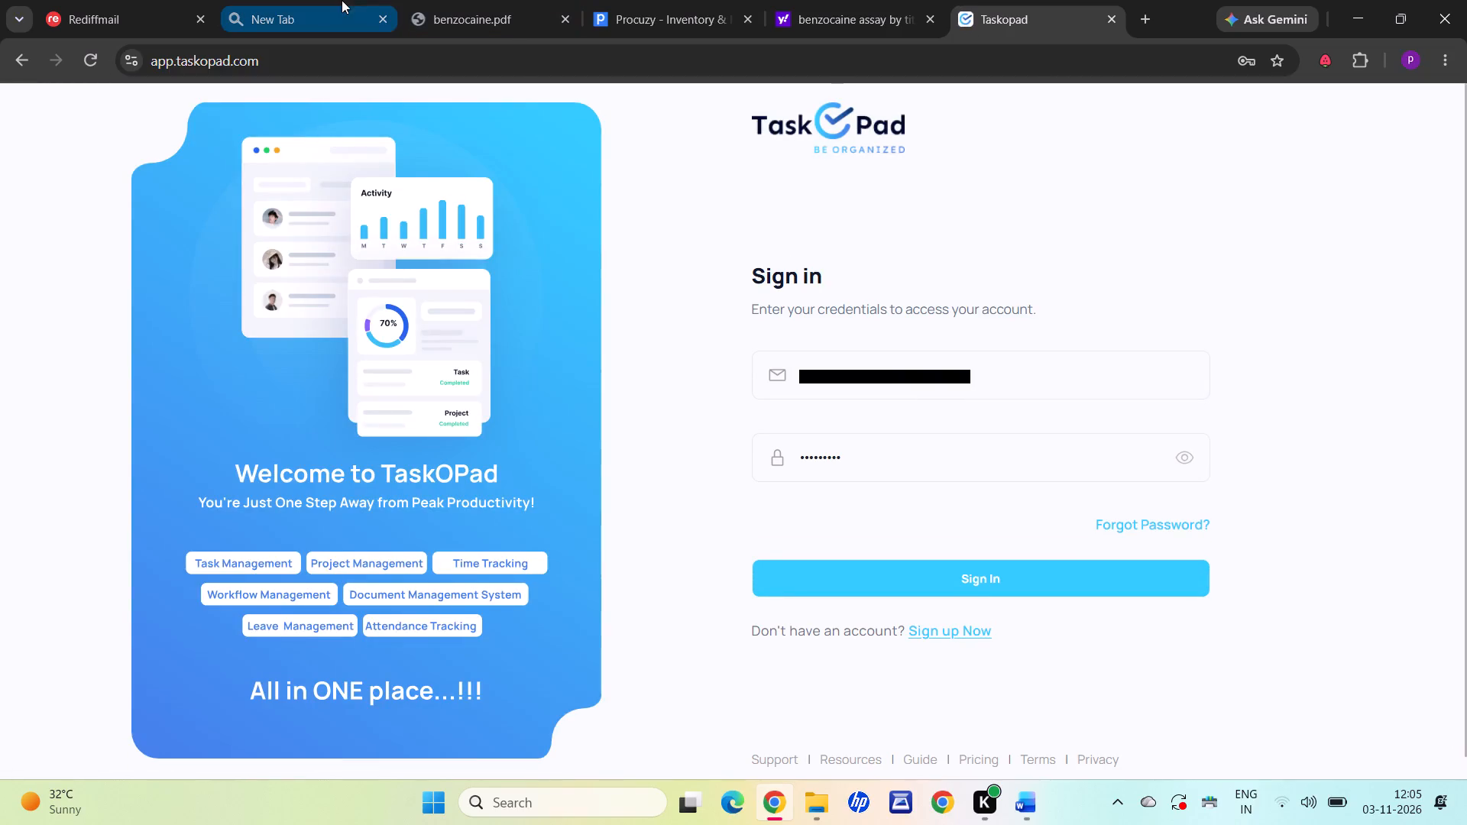
pyautogui.click(1118, 15)
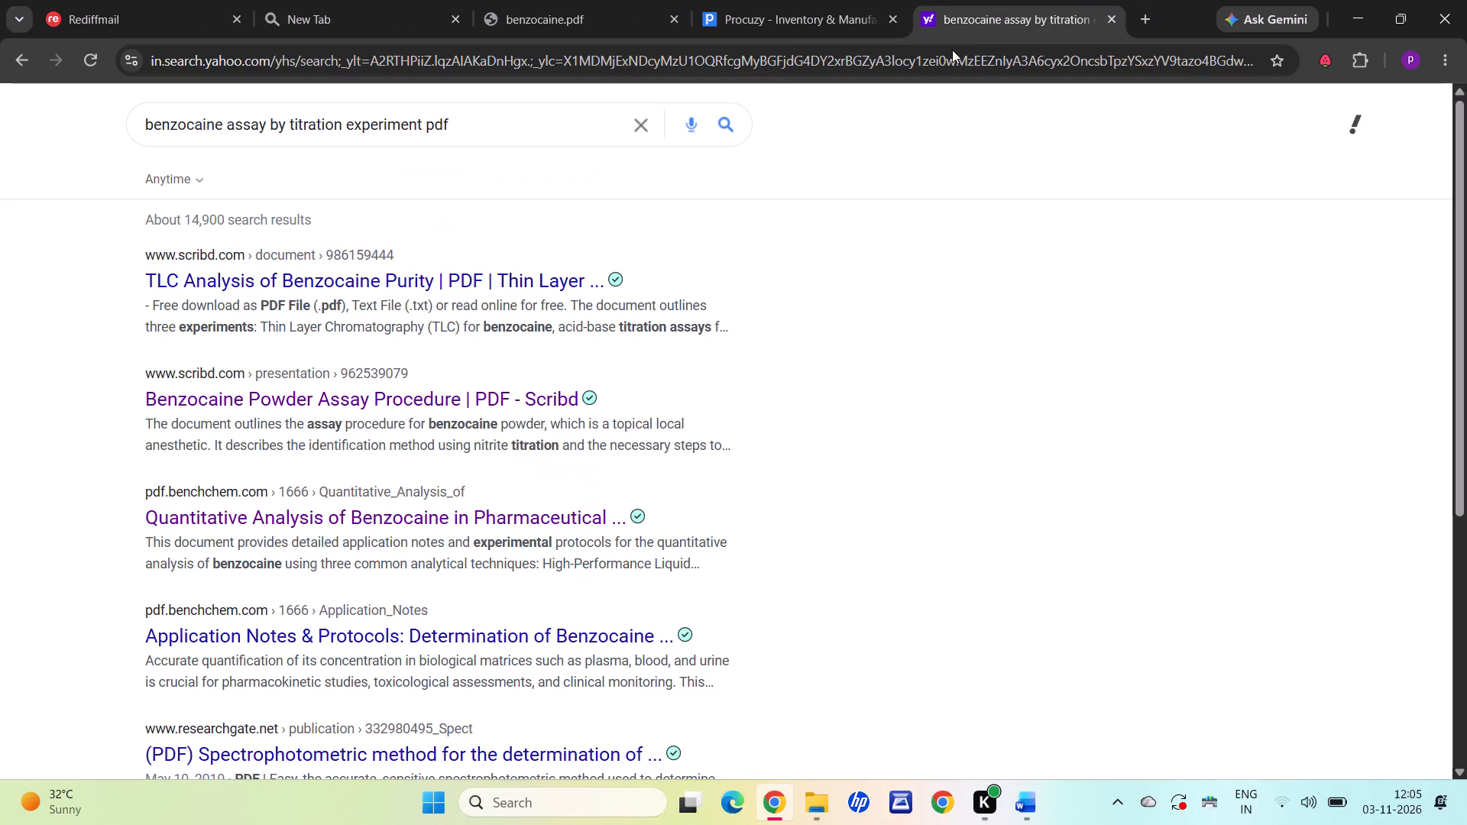
pyautogui.click(18, 21)
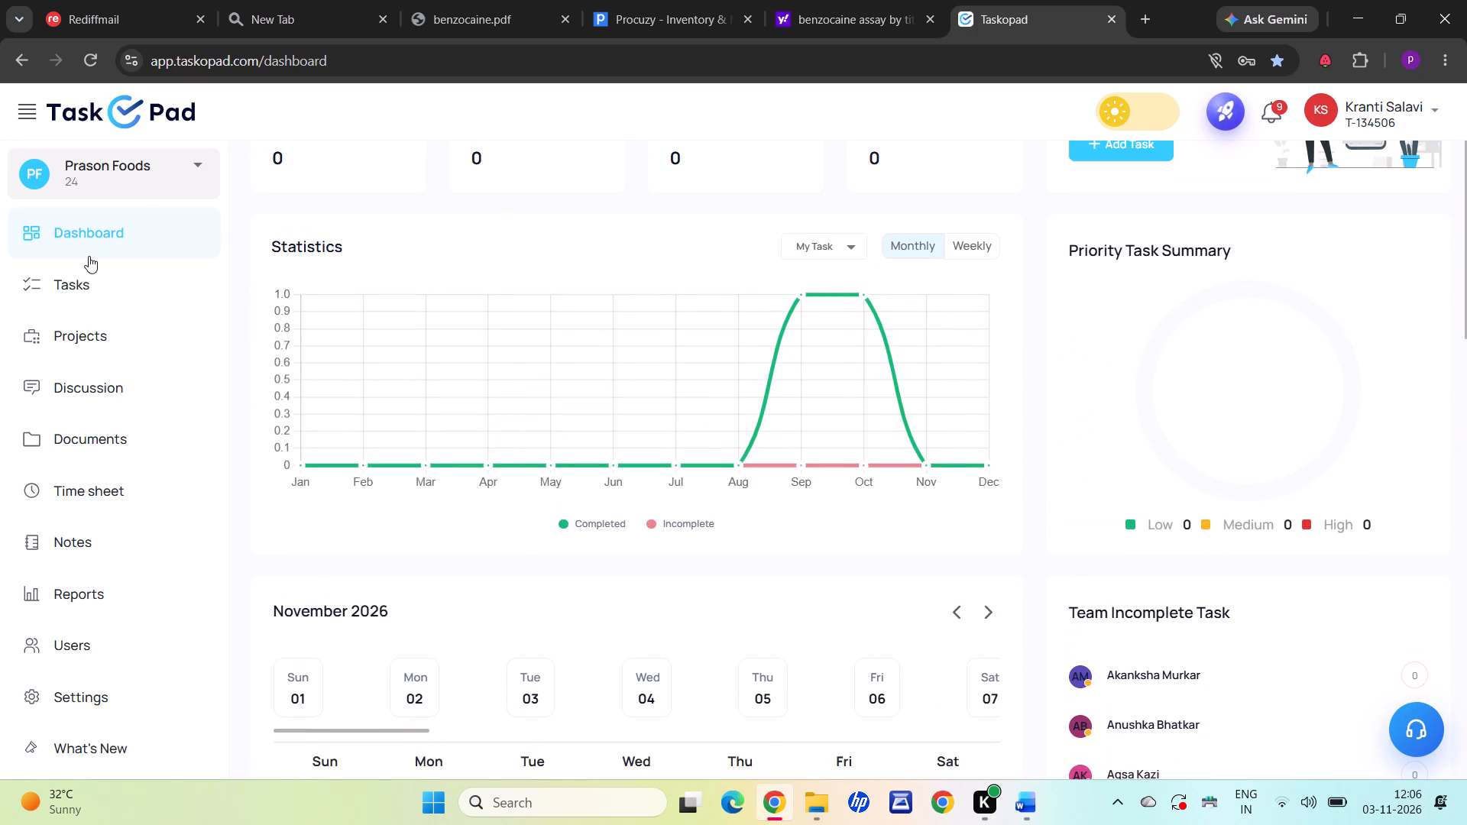
# Look through the Prason Foods workspace's Tasks, Projects, Discussion, Documents and Time sheet sections for any assigned items.
pyautogui.click(92, 279)
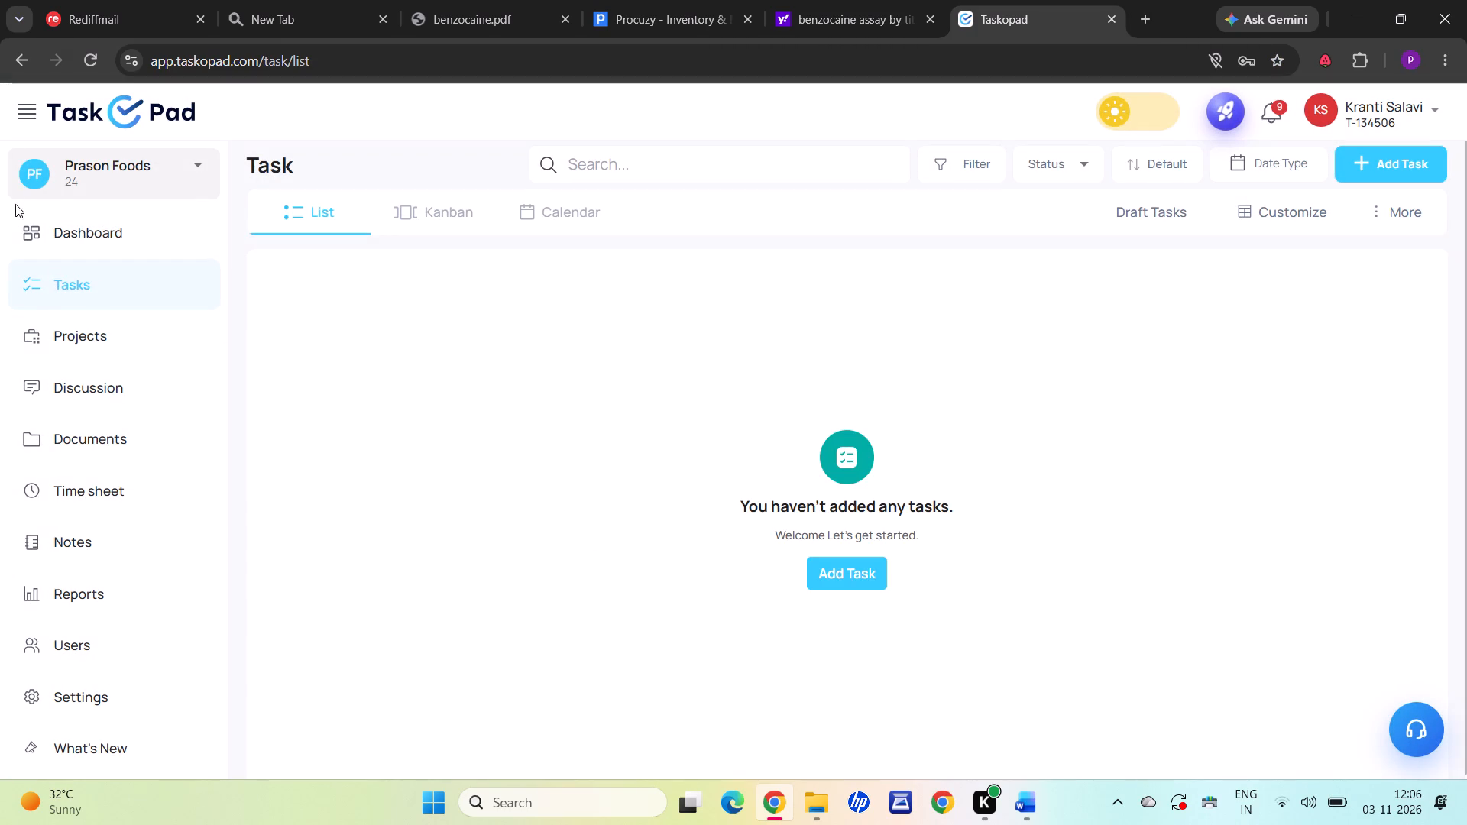
pyautogui.click(65, 226)
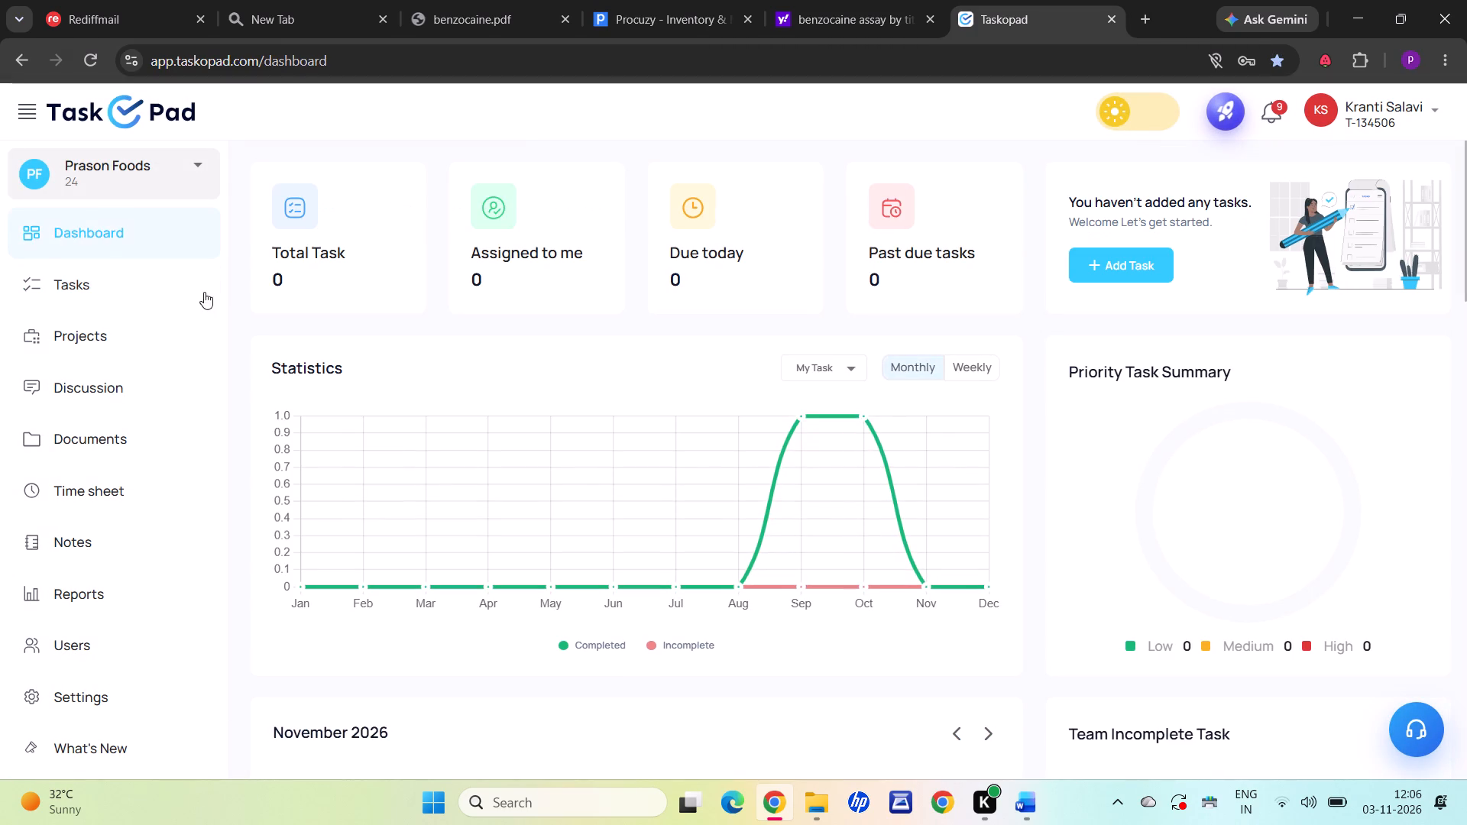
pyautogui.click(147, 294)
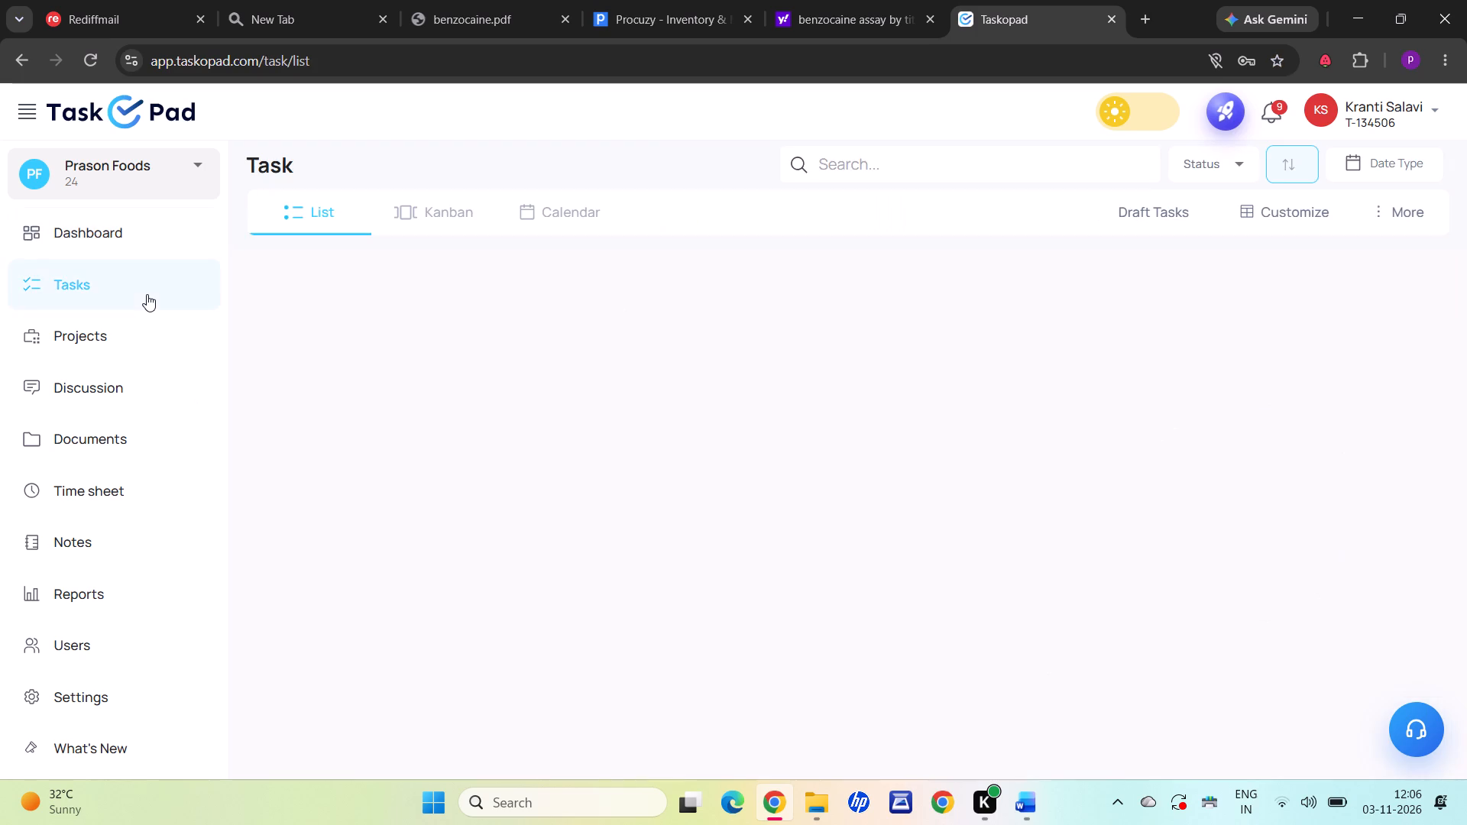
pyautogui.click(139, 331)
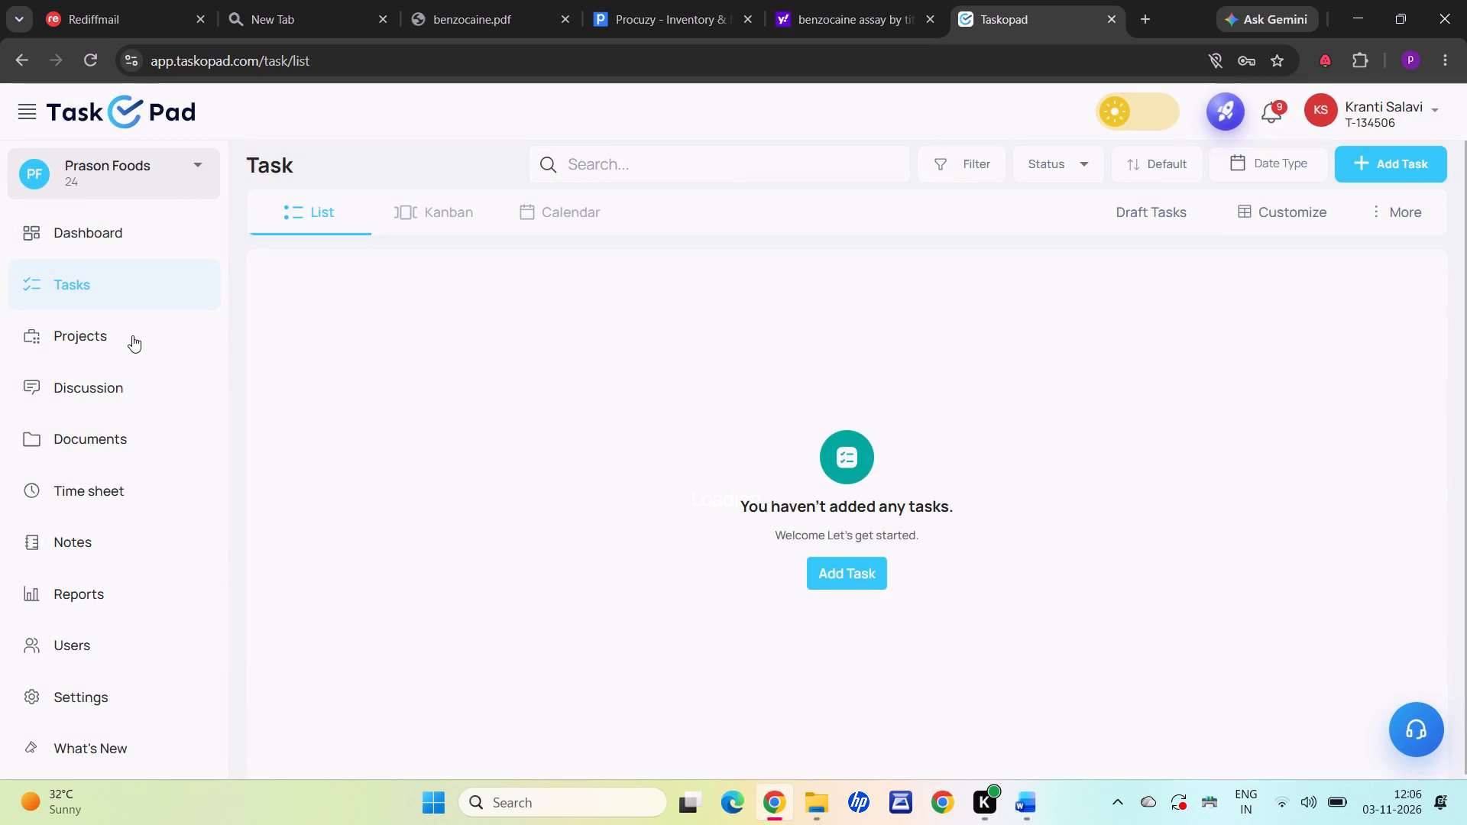
pyautogui.click(62, 331)
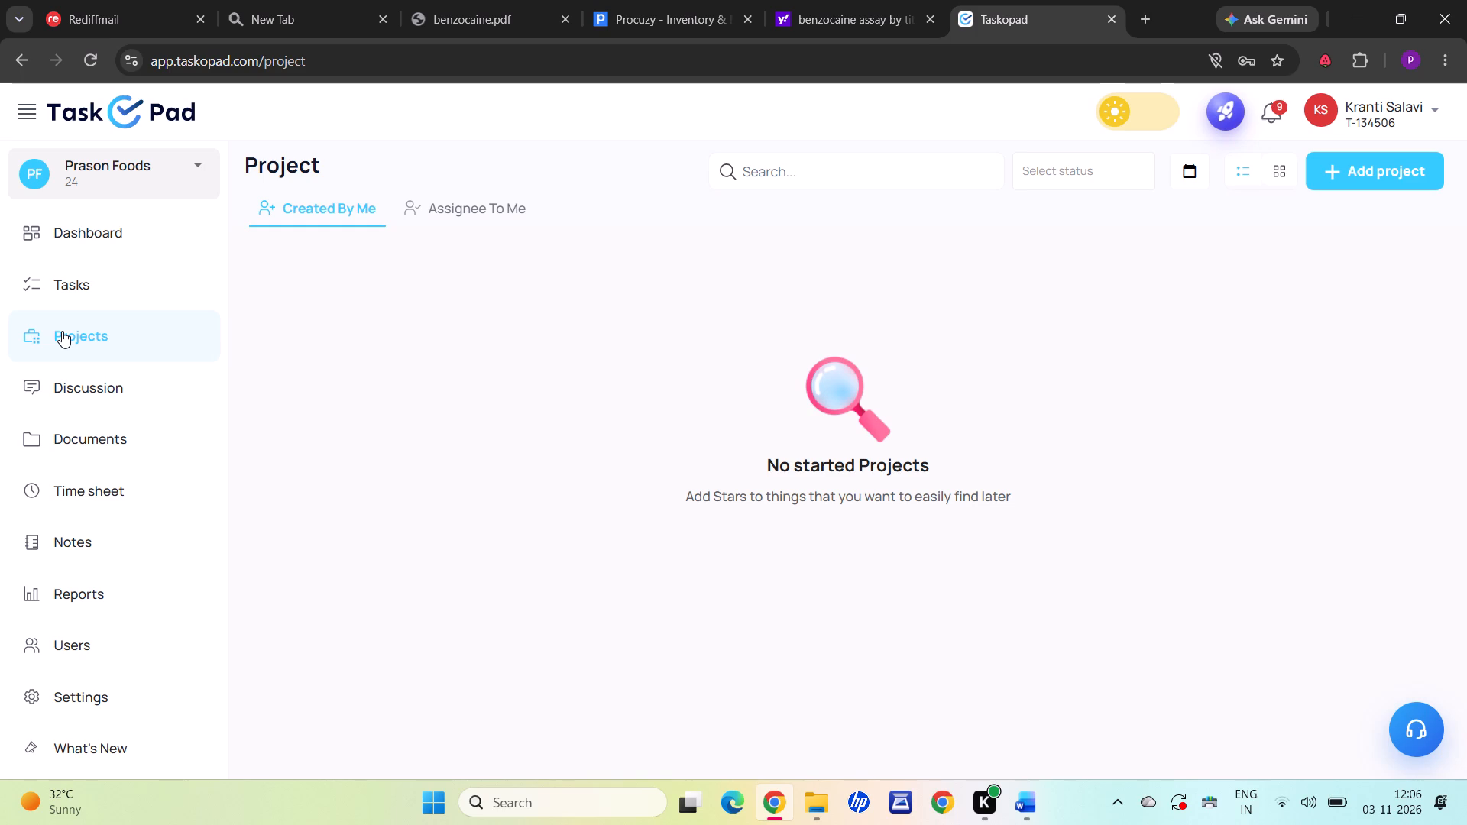
pyautogui.click(92, 398)
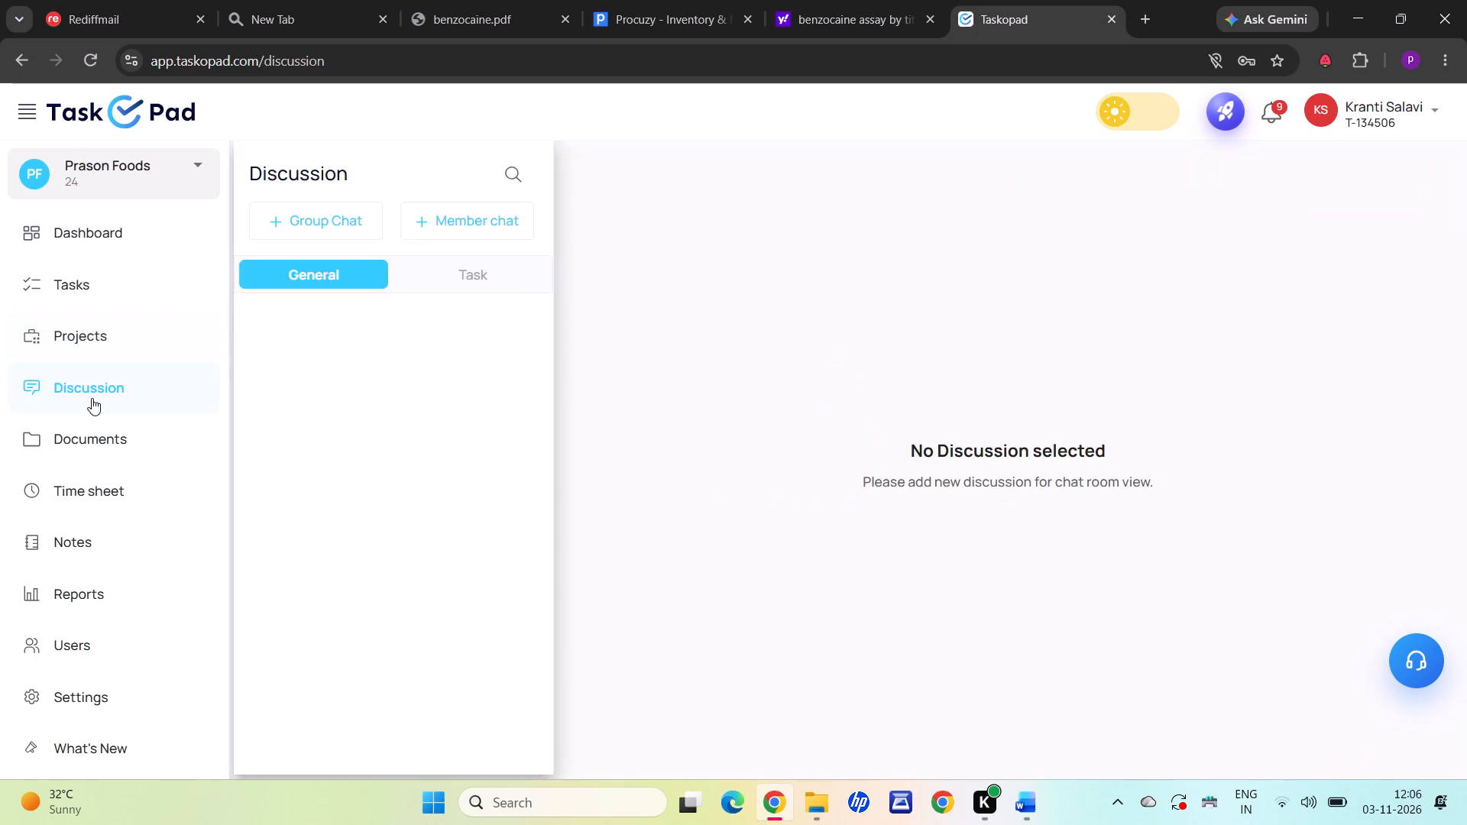
pyautogui.click(140, 433)
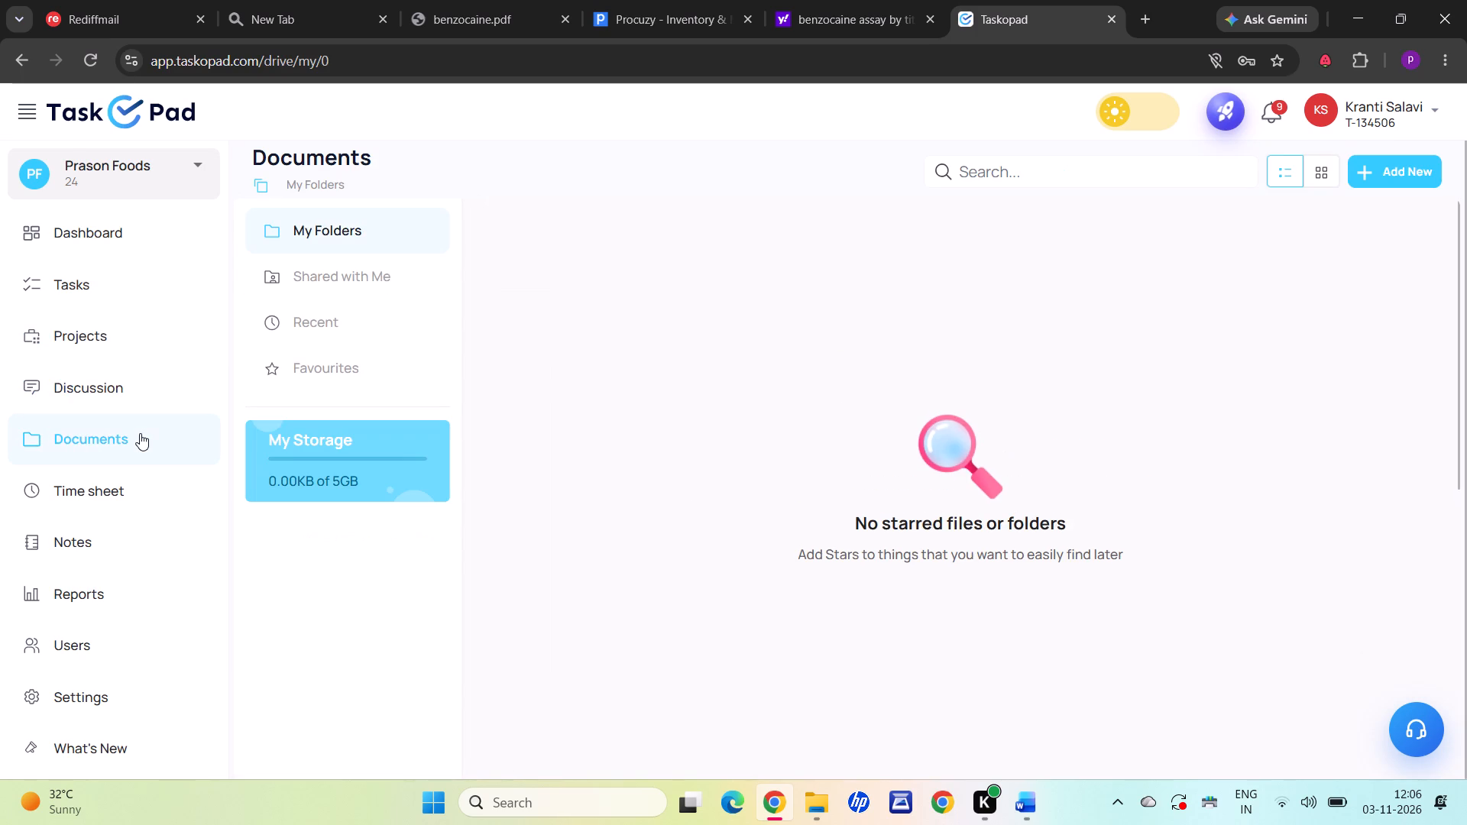
pyautogui.click(144, 471)
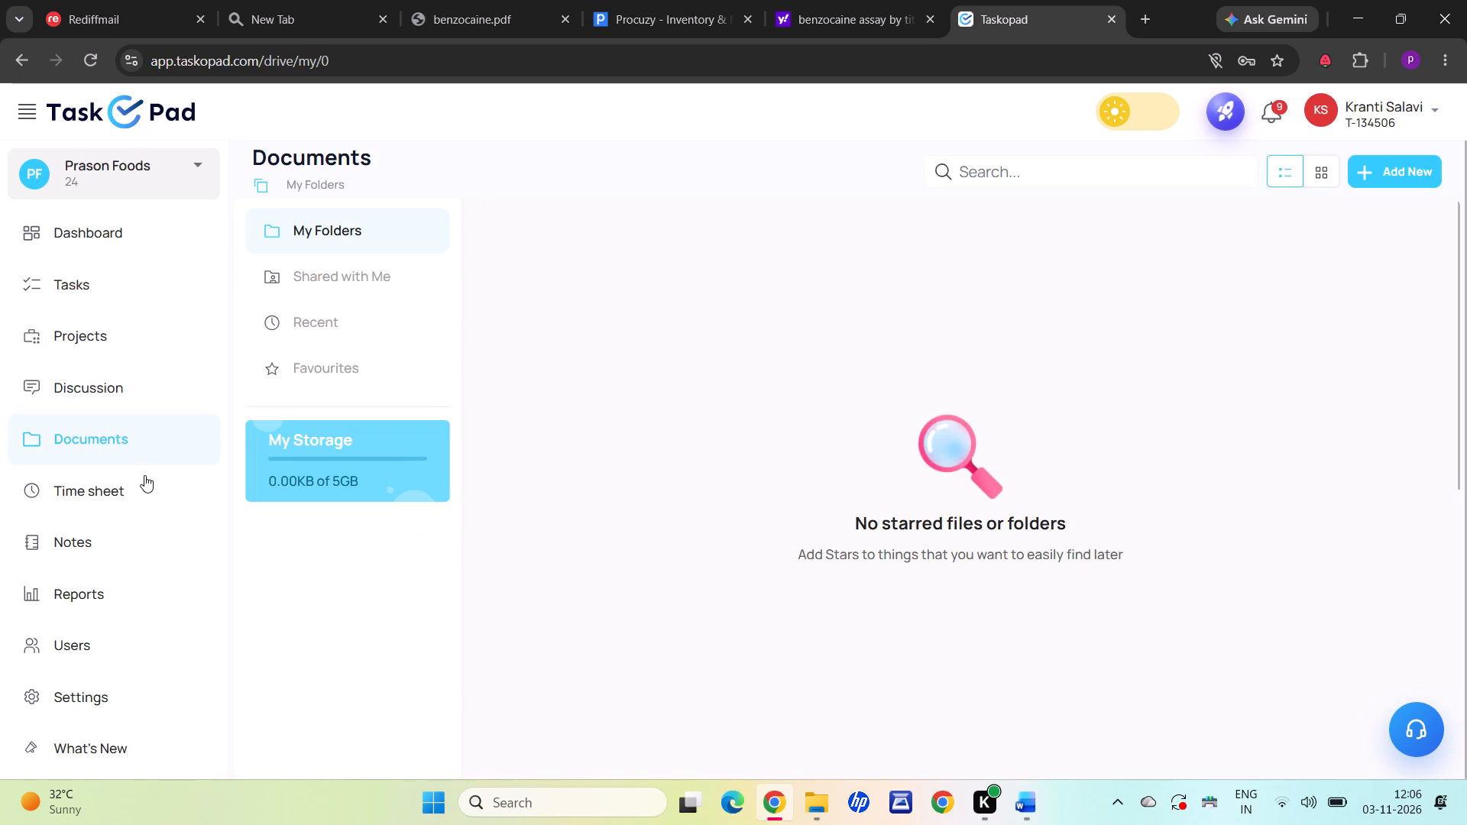
pyautogui.click(141, 493)
# Return to the dashboard and examine the statistics, November 2026 calendar and entire Team Incomplete Task list.
pyautogui.click(151, 235)
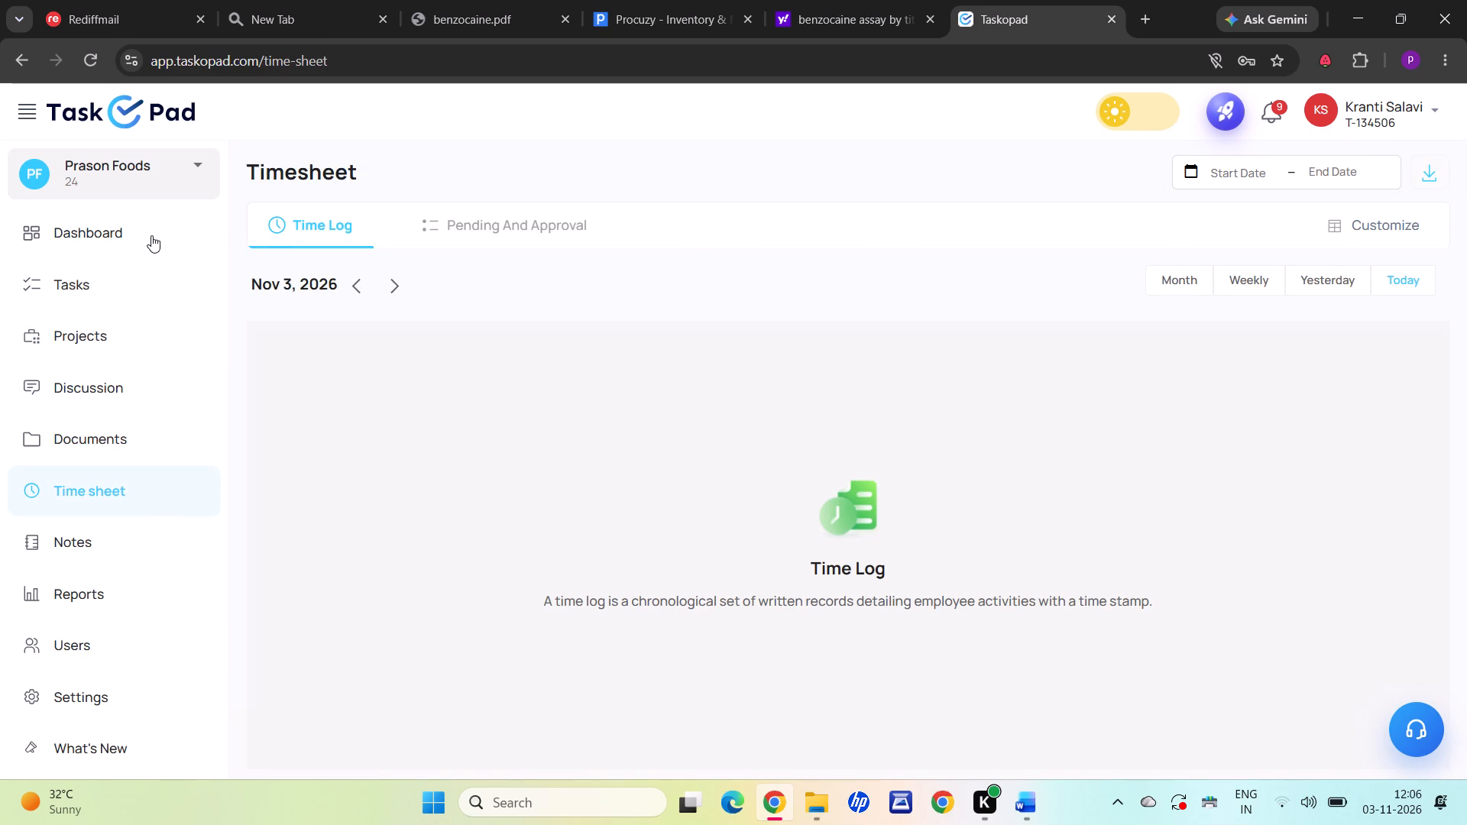
pyautogui.scroll(-1, 482, 368)
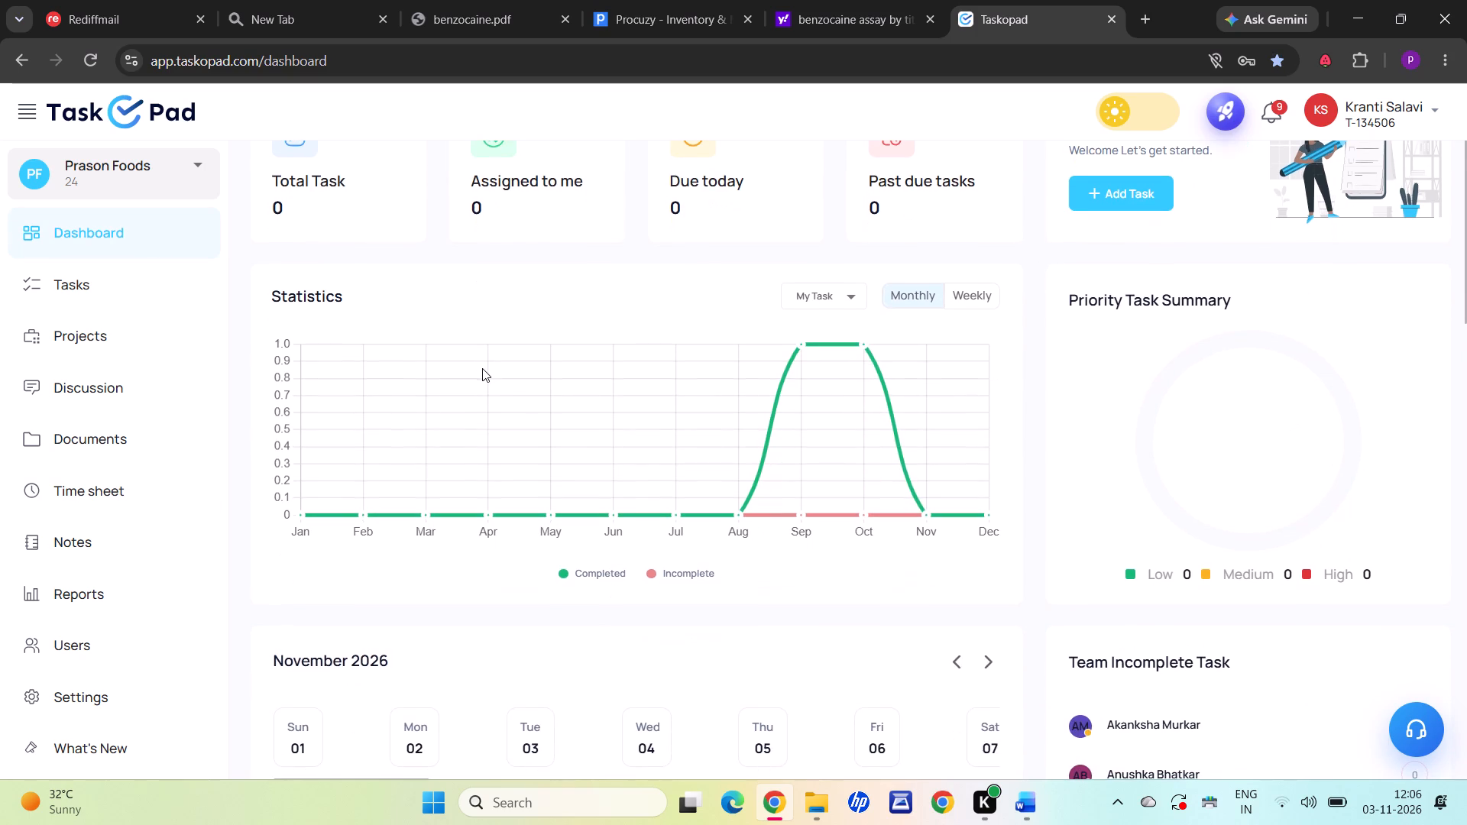
pyautogui.scroll(-2, 482, 368)
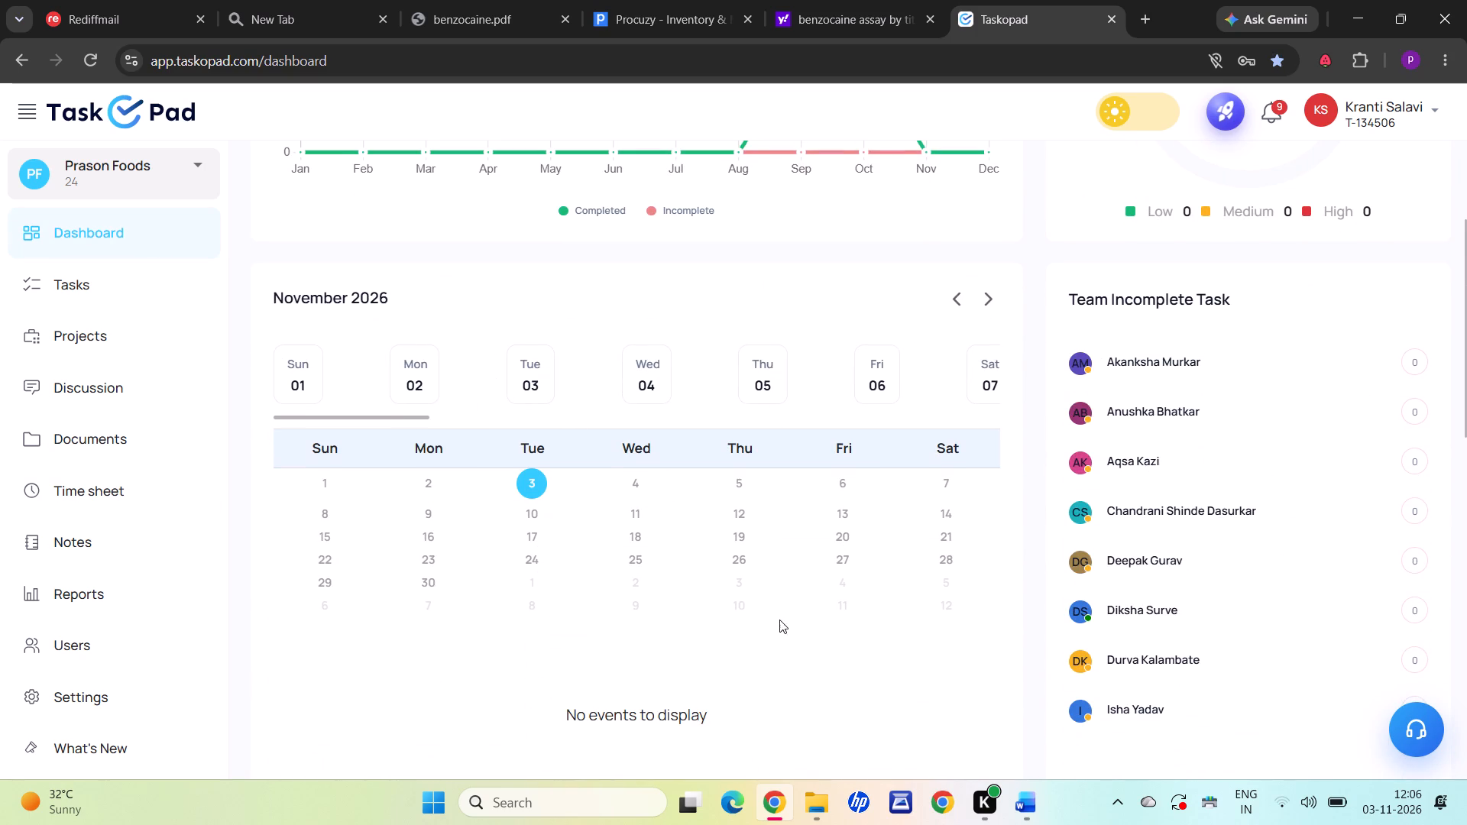
pyautogui.scroll(-5, 1256, 448)
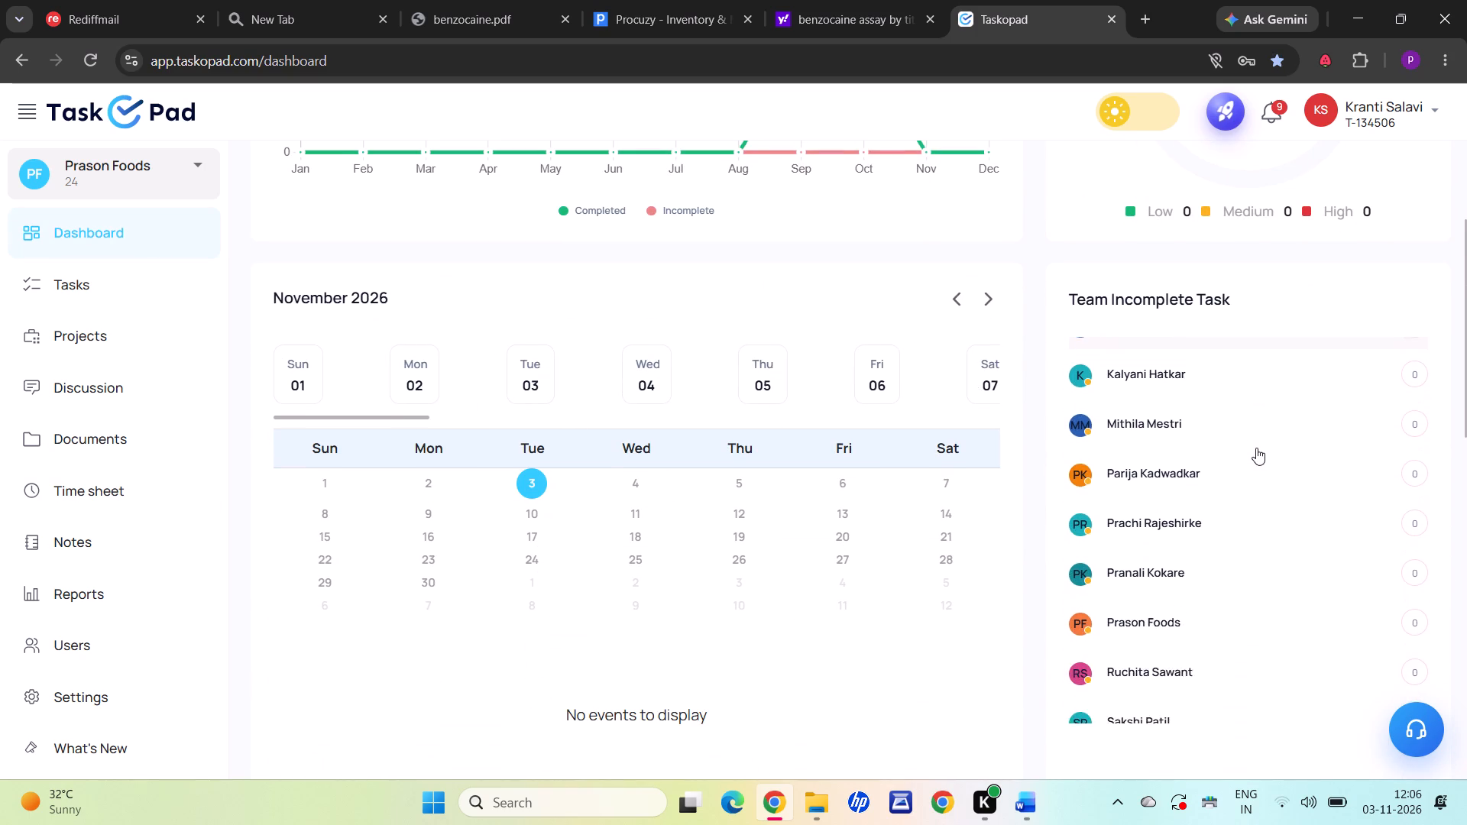
pyautogui.scroll(-9, 1256, 448)
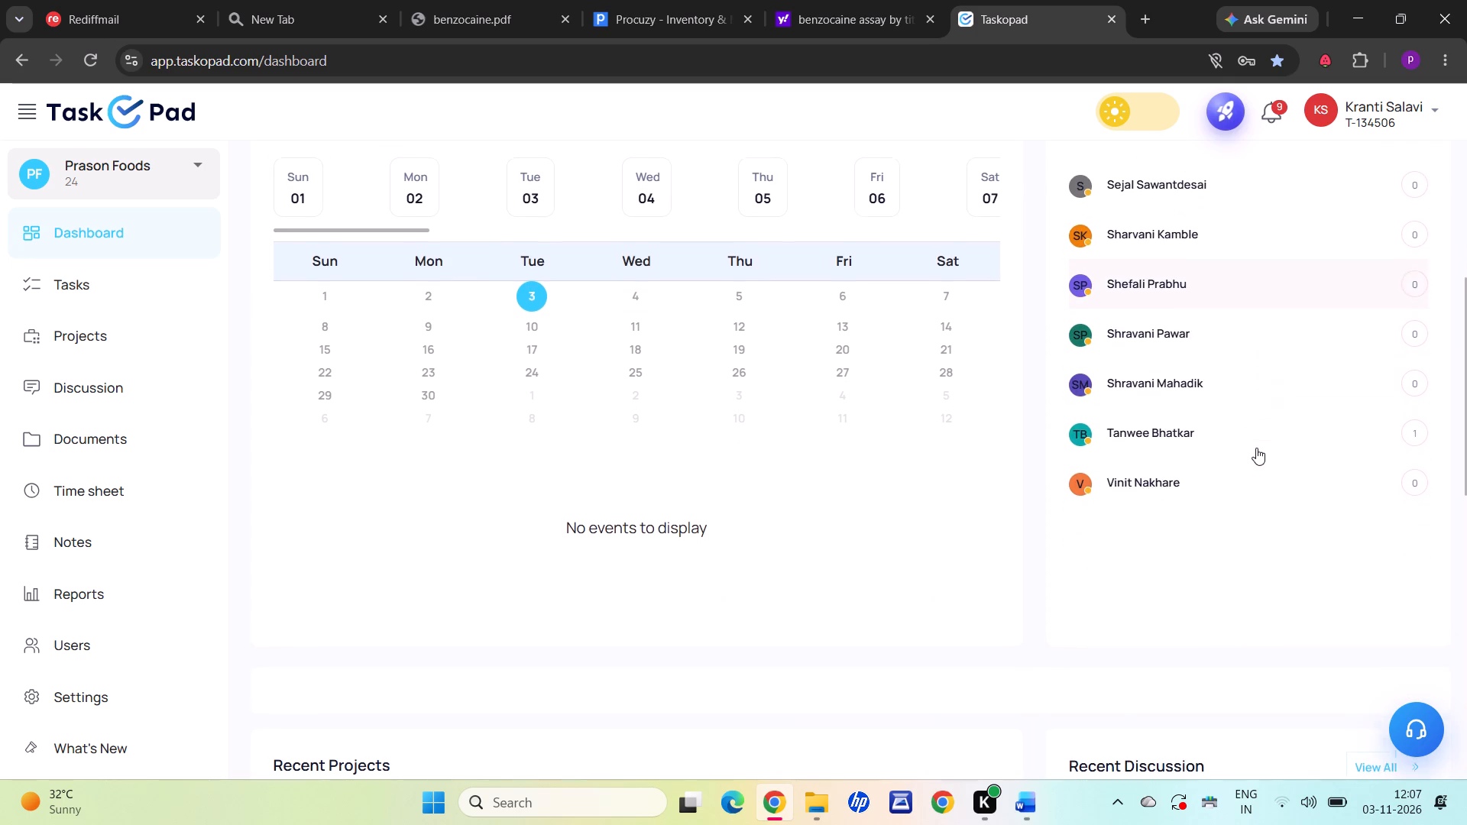
# Open the profile of the team member who has an incomplete task and review their task overview.
pyautogui.click(1375, 428)
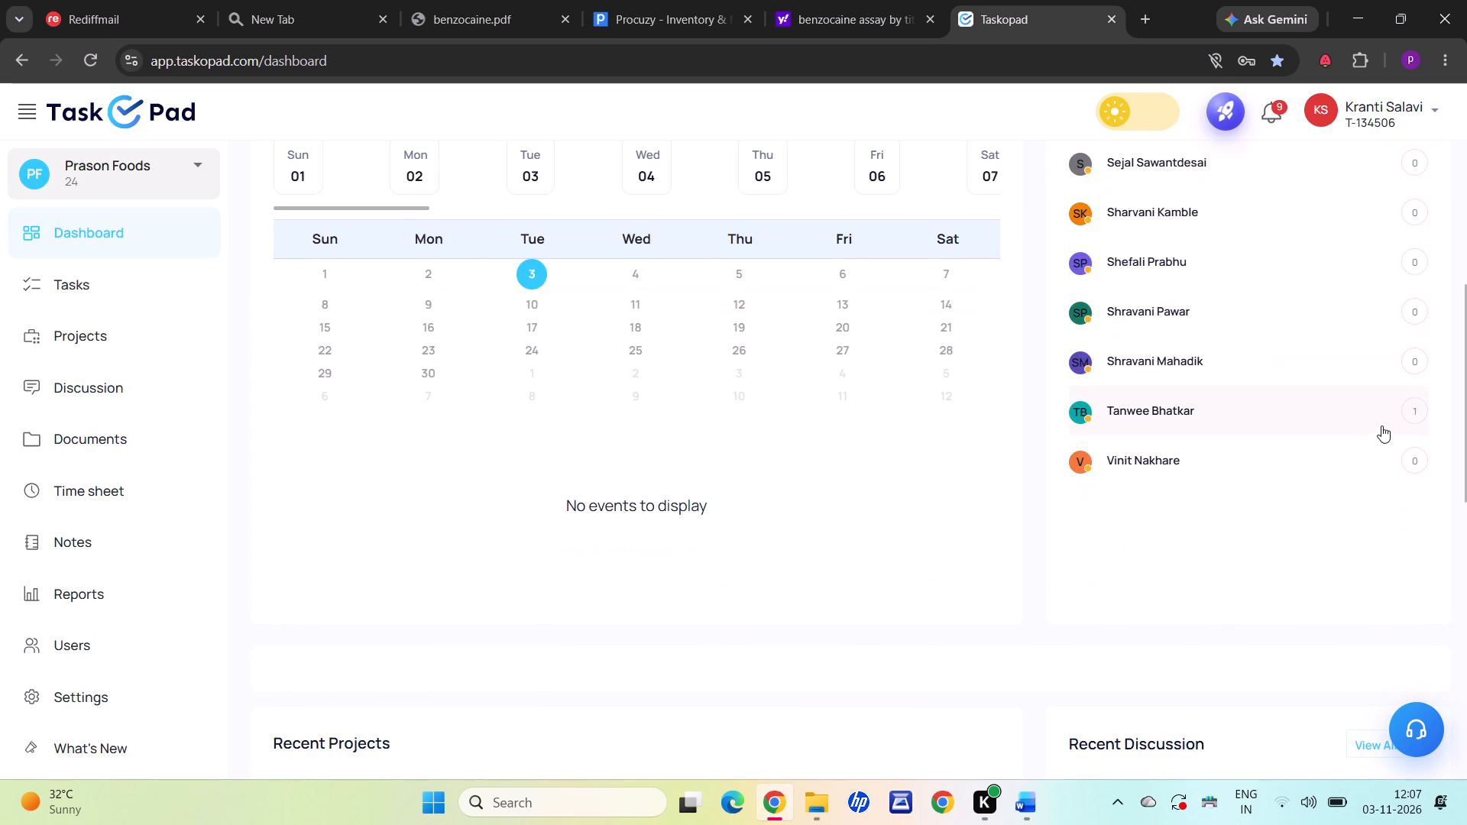
pyautogui.click(1418, 412)
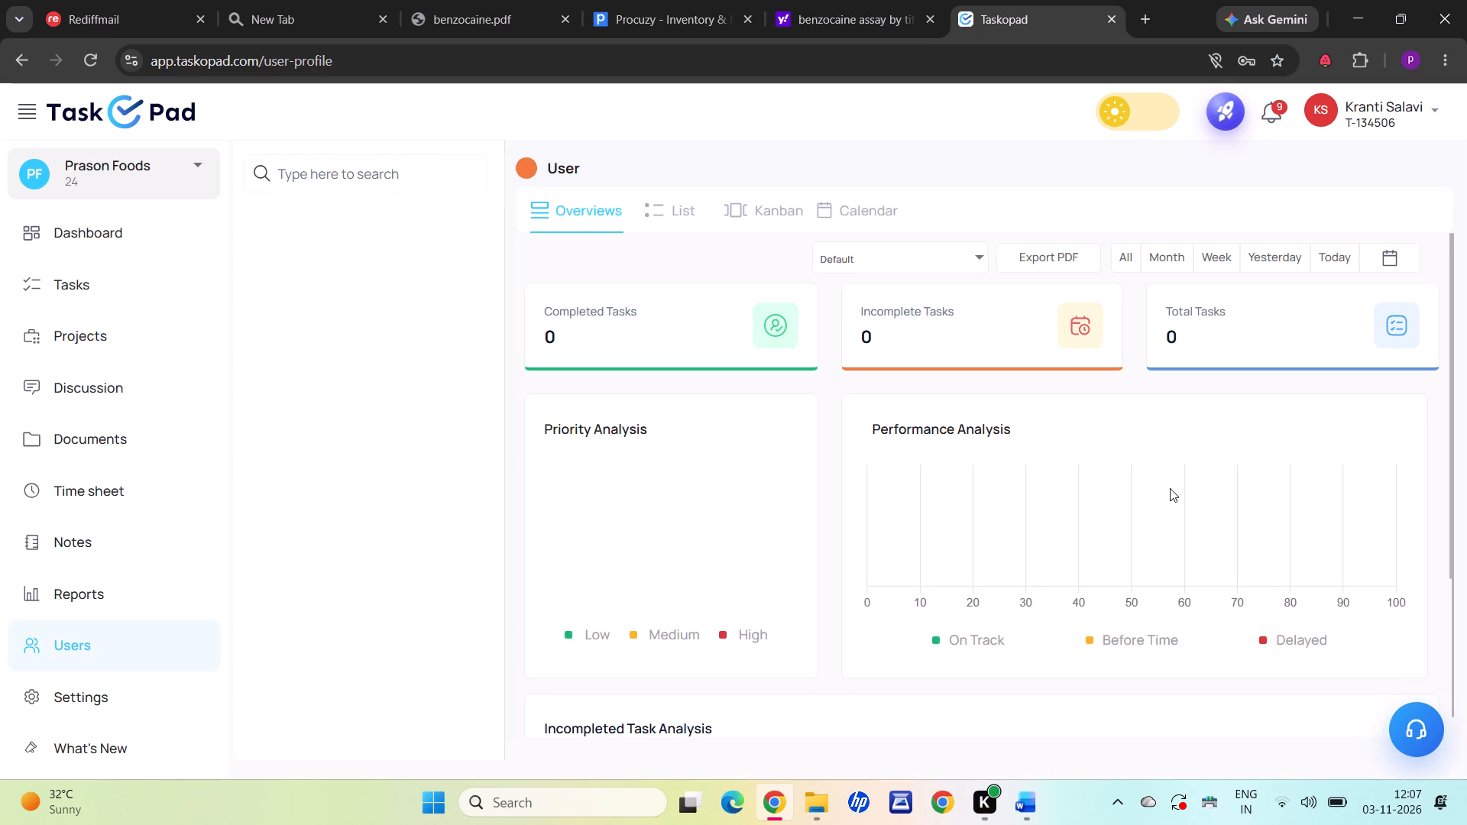
pyautogui.scroll(-4, 1170, 488)
pyautogui.hscroll(1, 1170, 488)
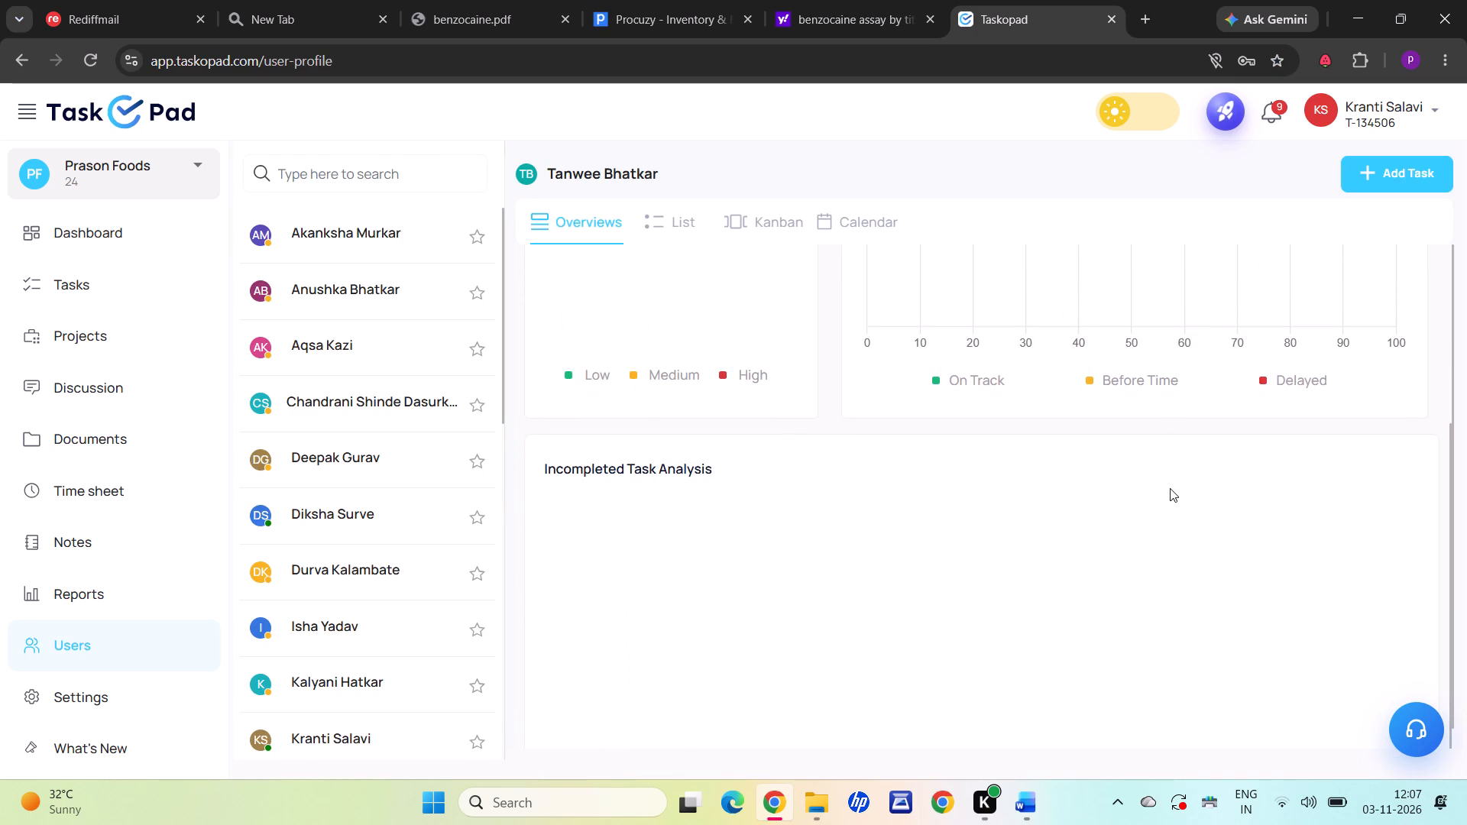
pyautogui.hscroll(1, 1170, 488)
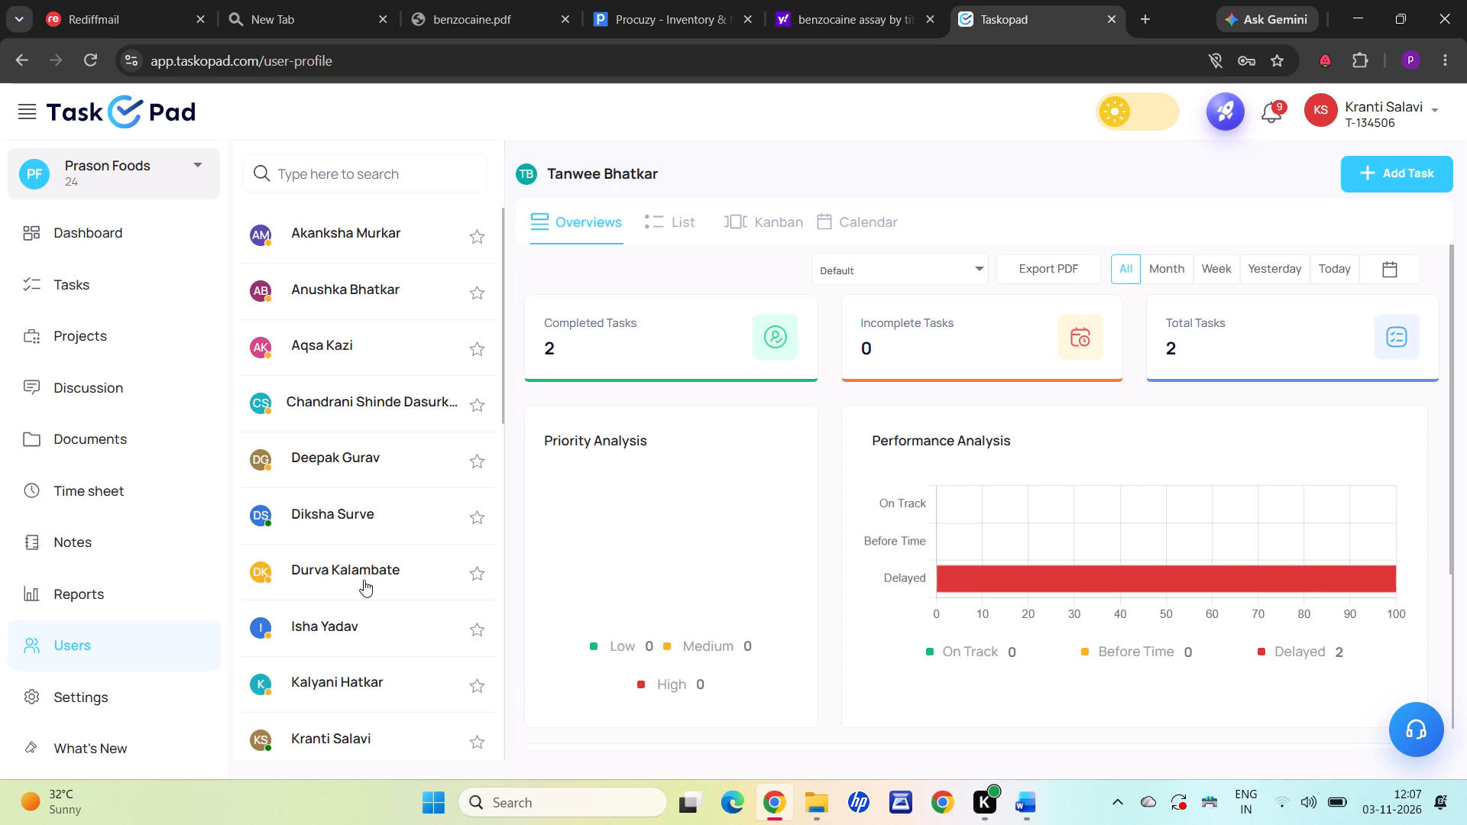
pyautogui.scroll(-5, 607, 590)
pyautogui.scroll(5, 607, 590)
# Open the list of this team member's completed tasks and check its entries.
pyautogui.click(636, 340)
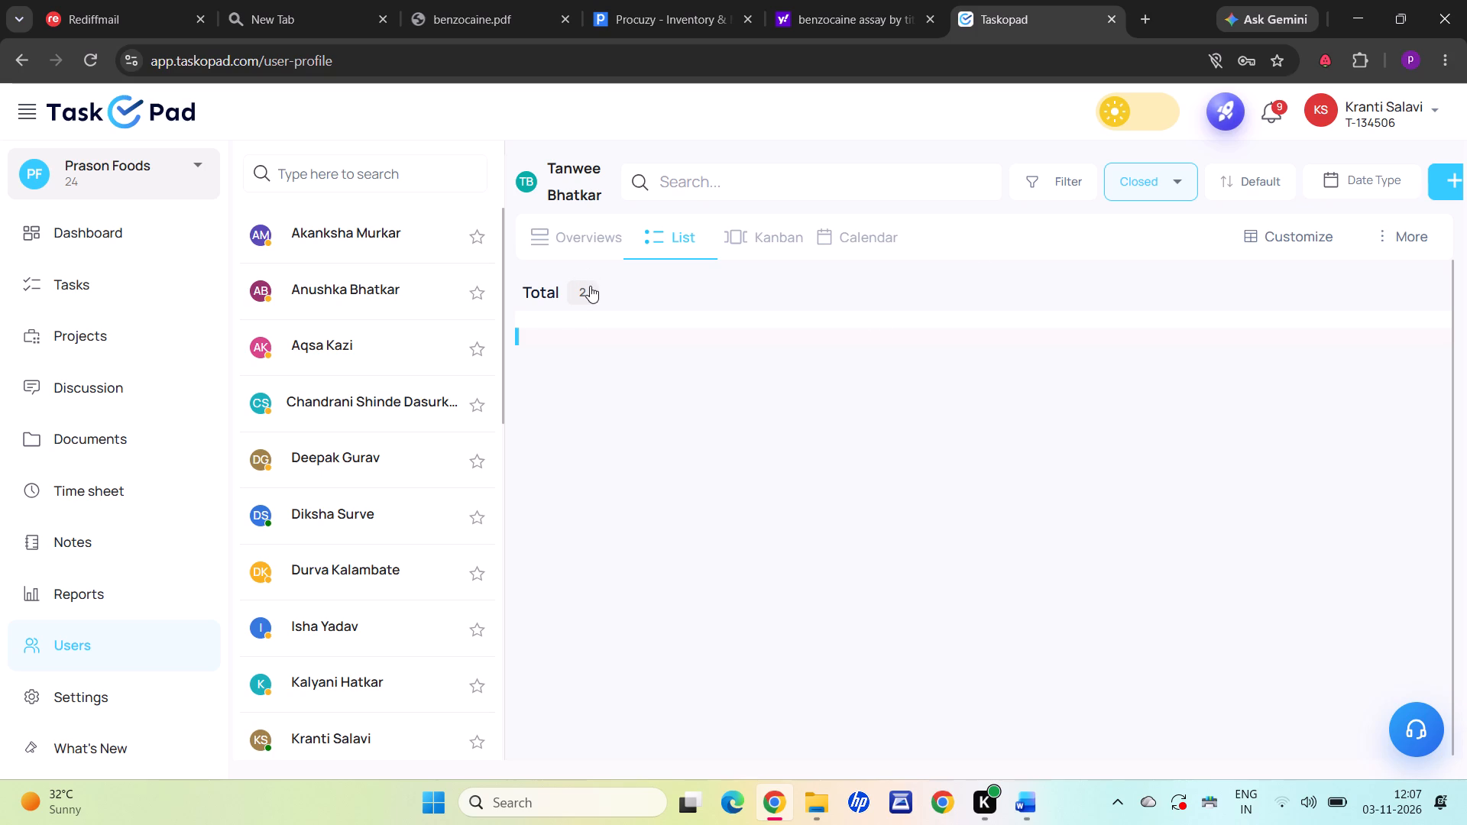
pyautogui.click(589, 289)
pyautogui.click(589, 289)
pyautogui.scroll(-4, 403, 620)
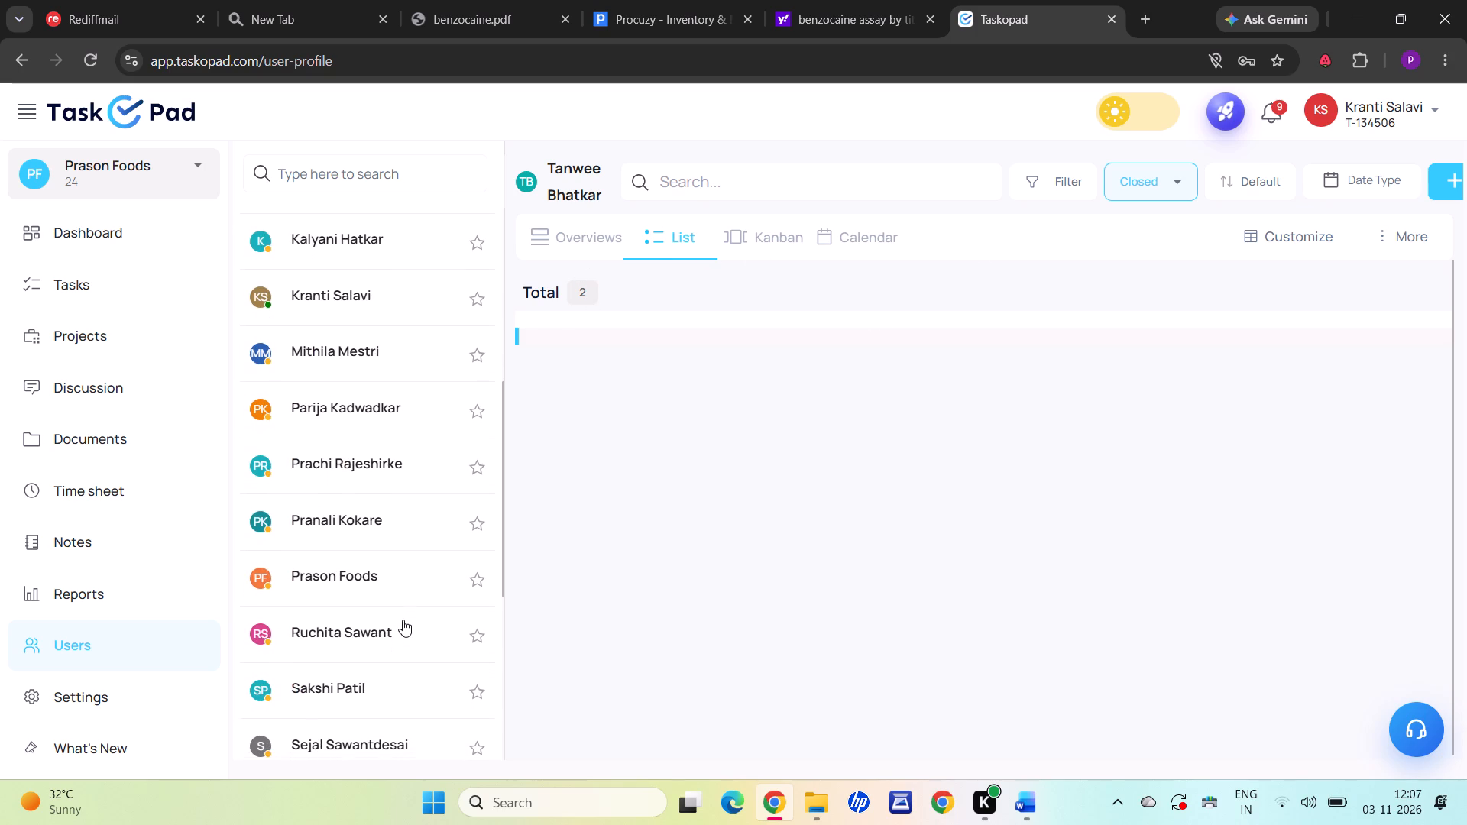
pyautogui.scroll(-5, 386, 739)
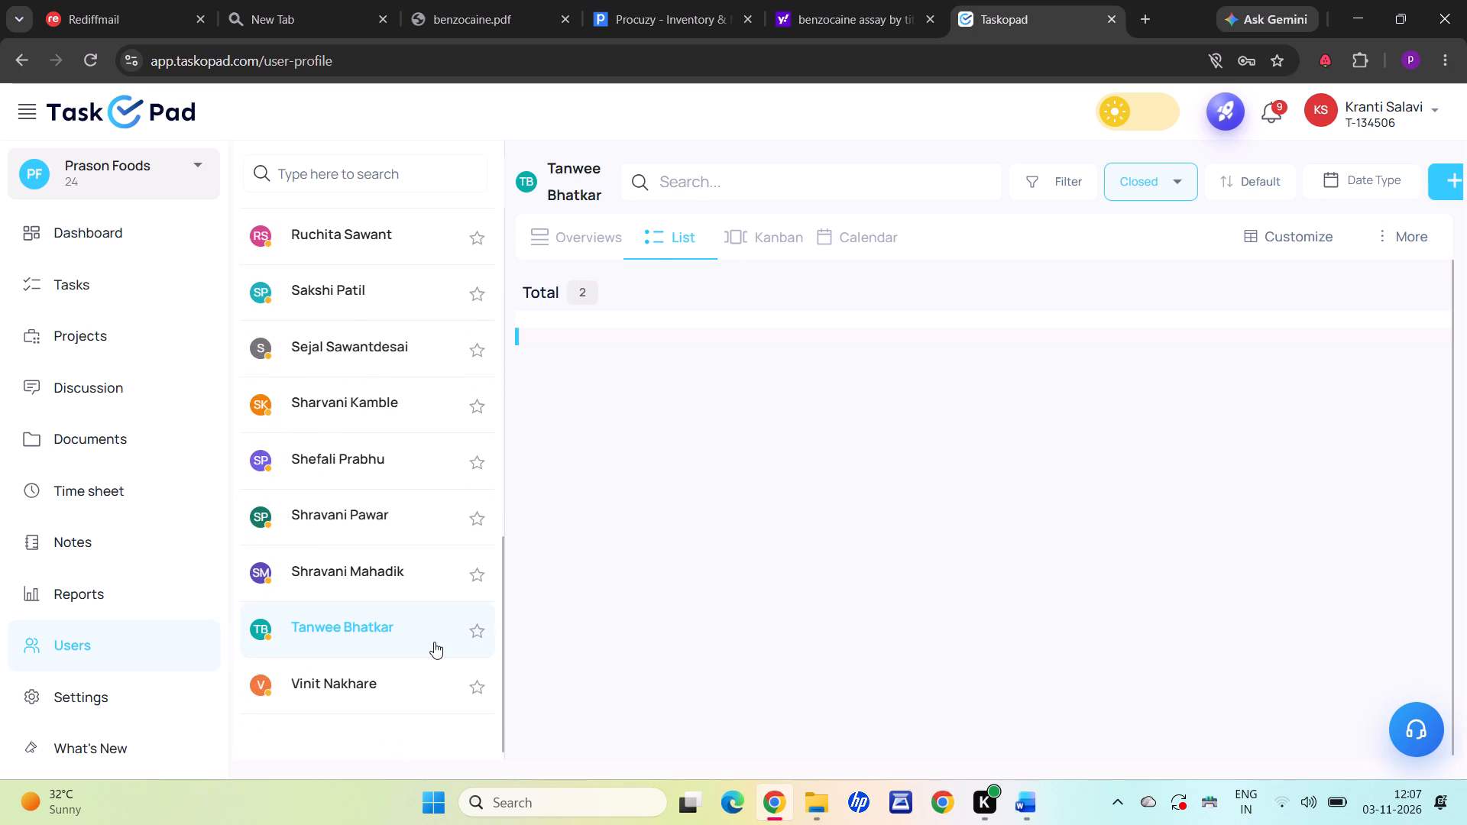
pyautogui.click(437, 618)
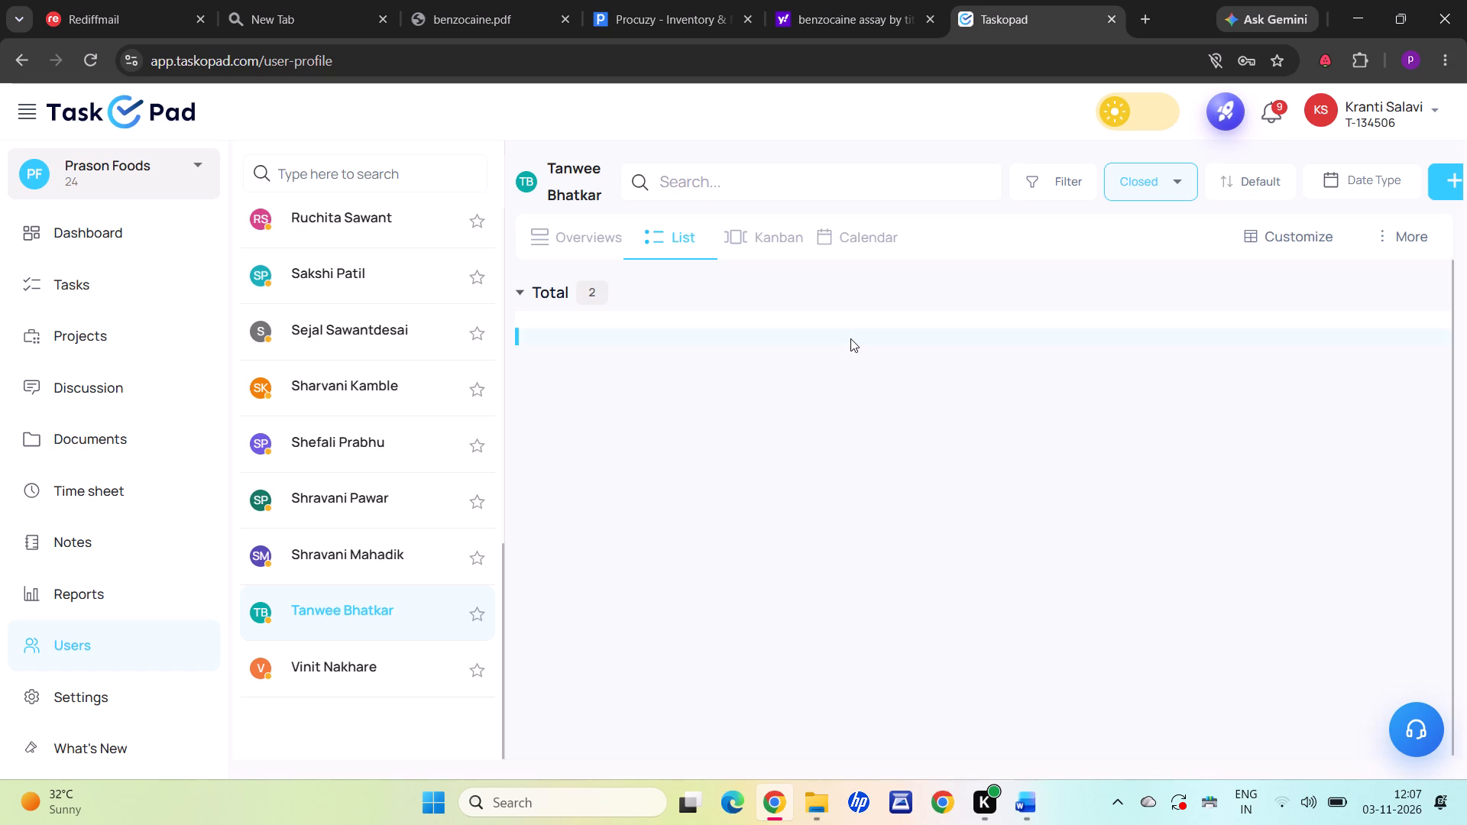
pyautogui.scroll(2, 850, 338)
# Look through the team member's Kanban, List and Calendar task views and return to the task overview.
pyautogui.click(748, 235)
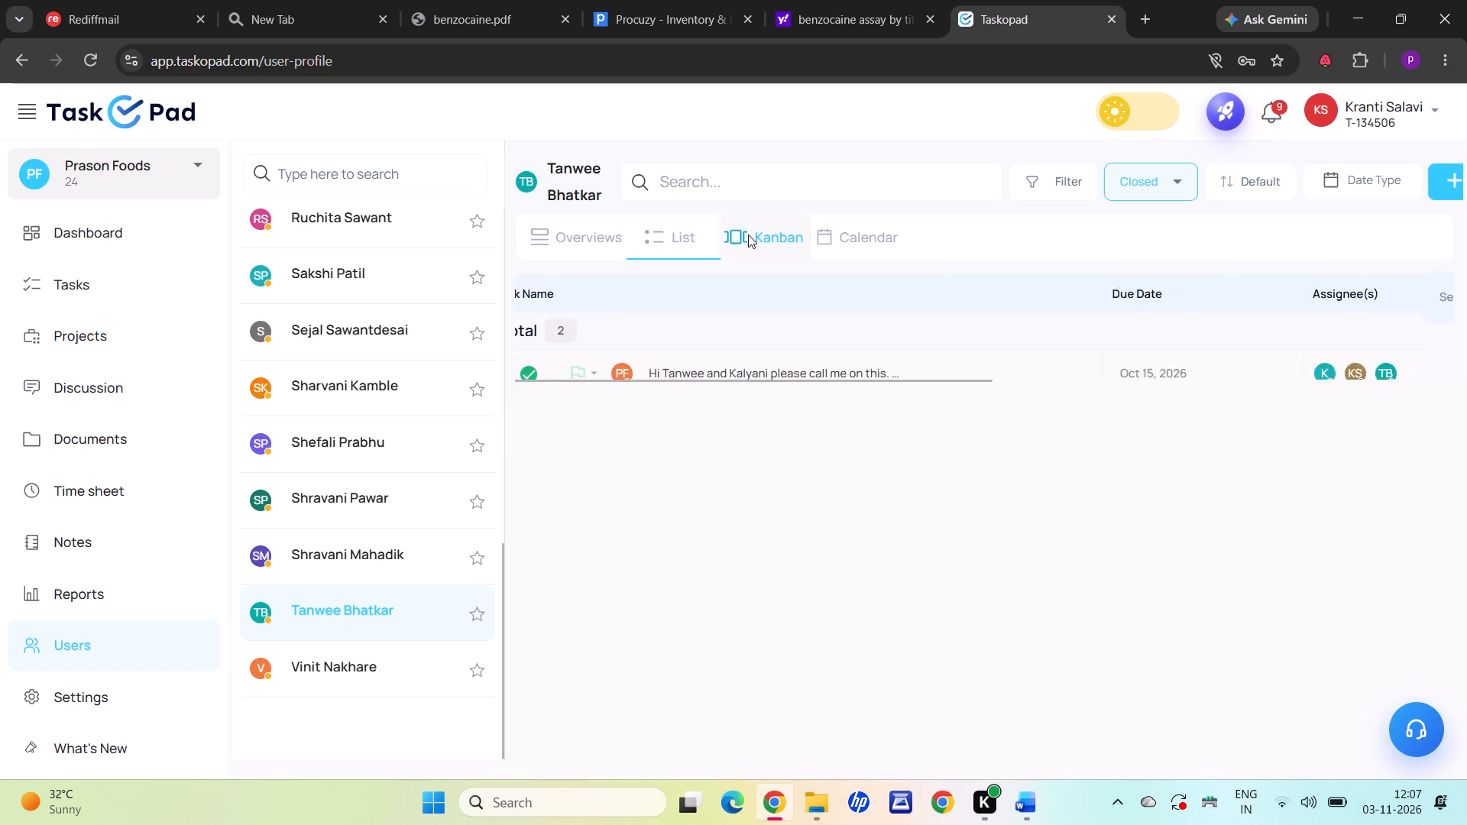
pyautogui.click(714, 238)
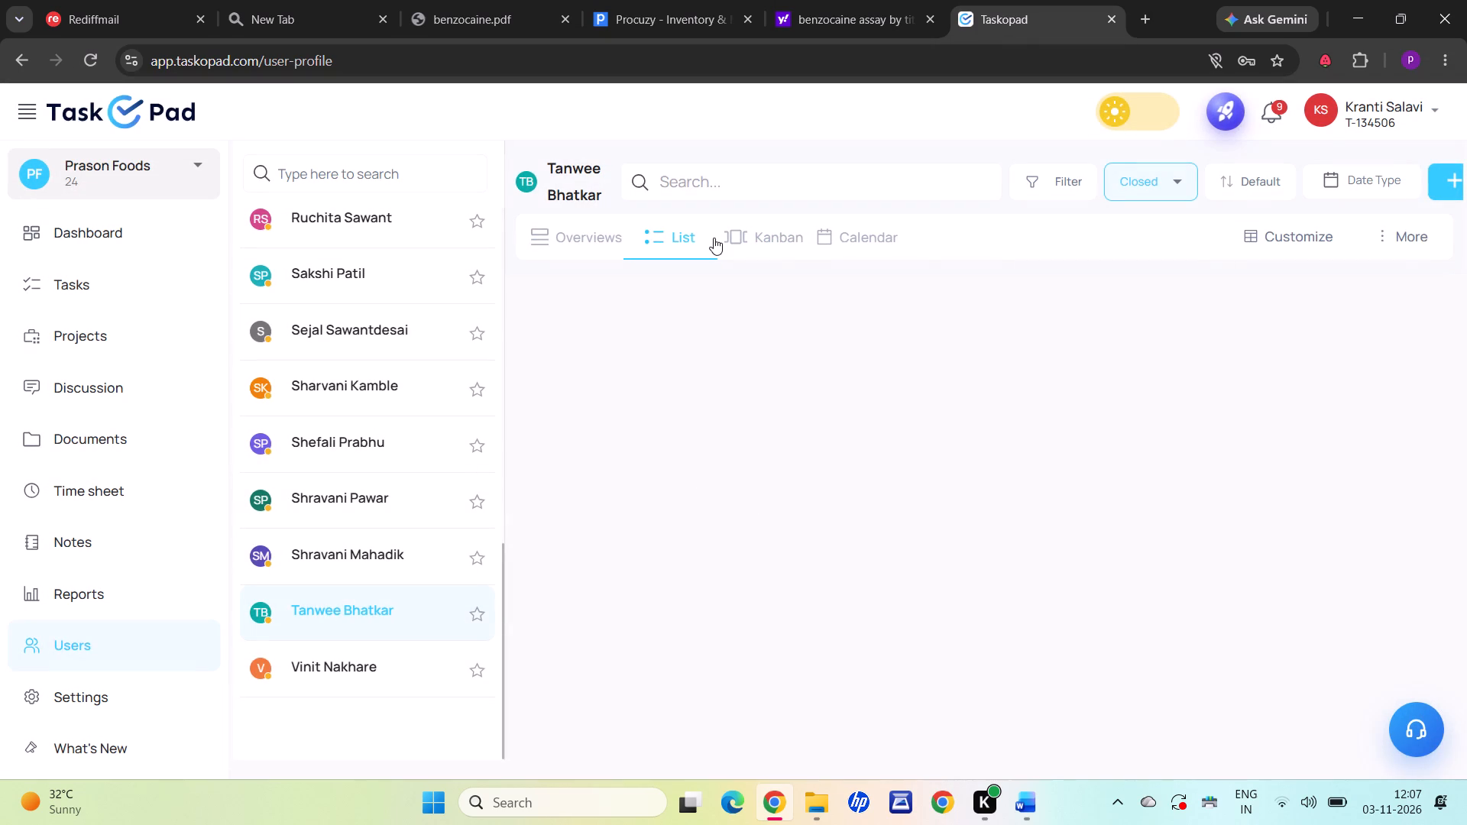
pyautogui.click(574, 222)
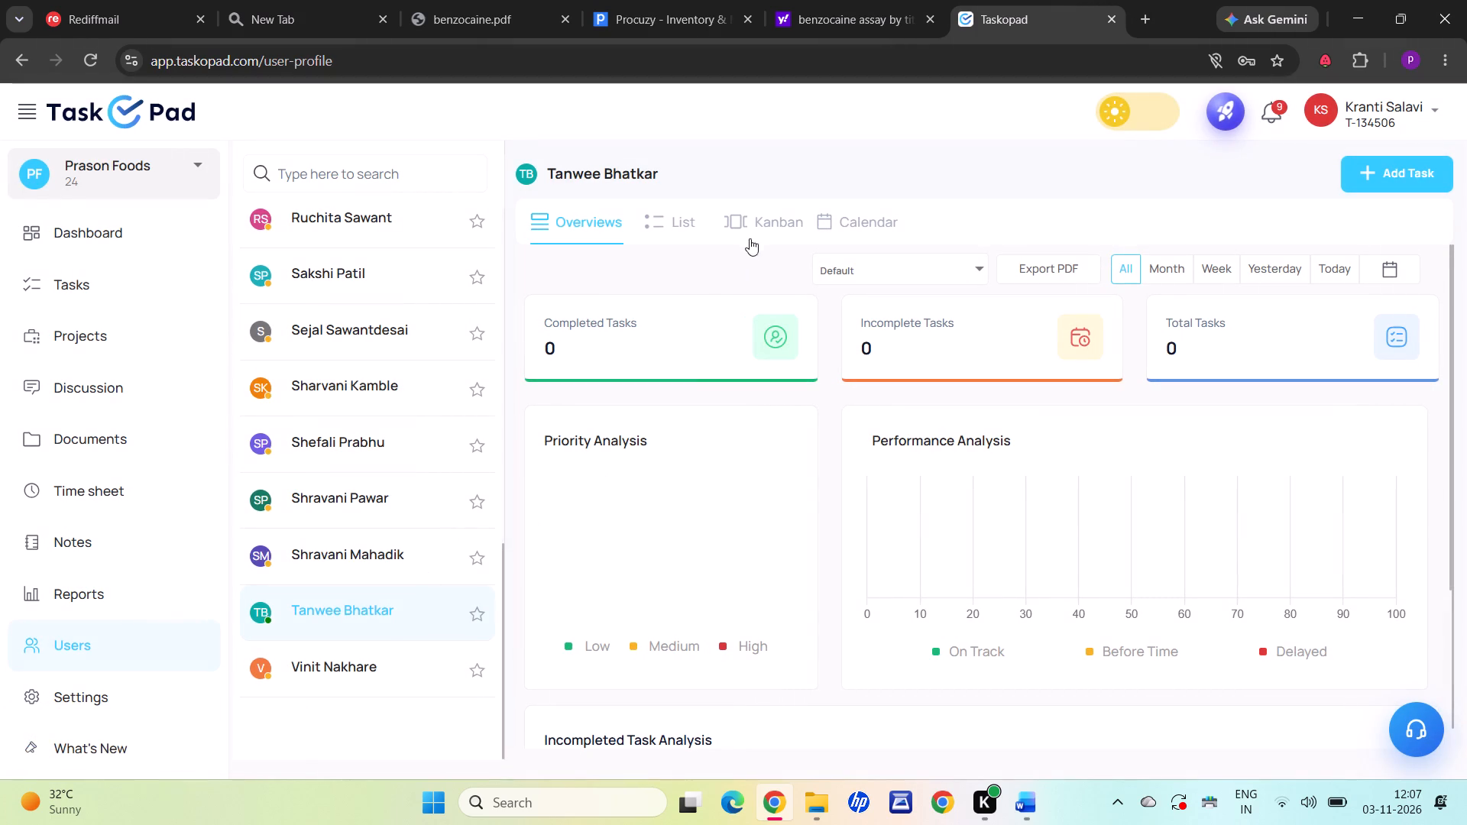
pyautogui.click(696, 224)
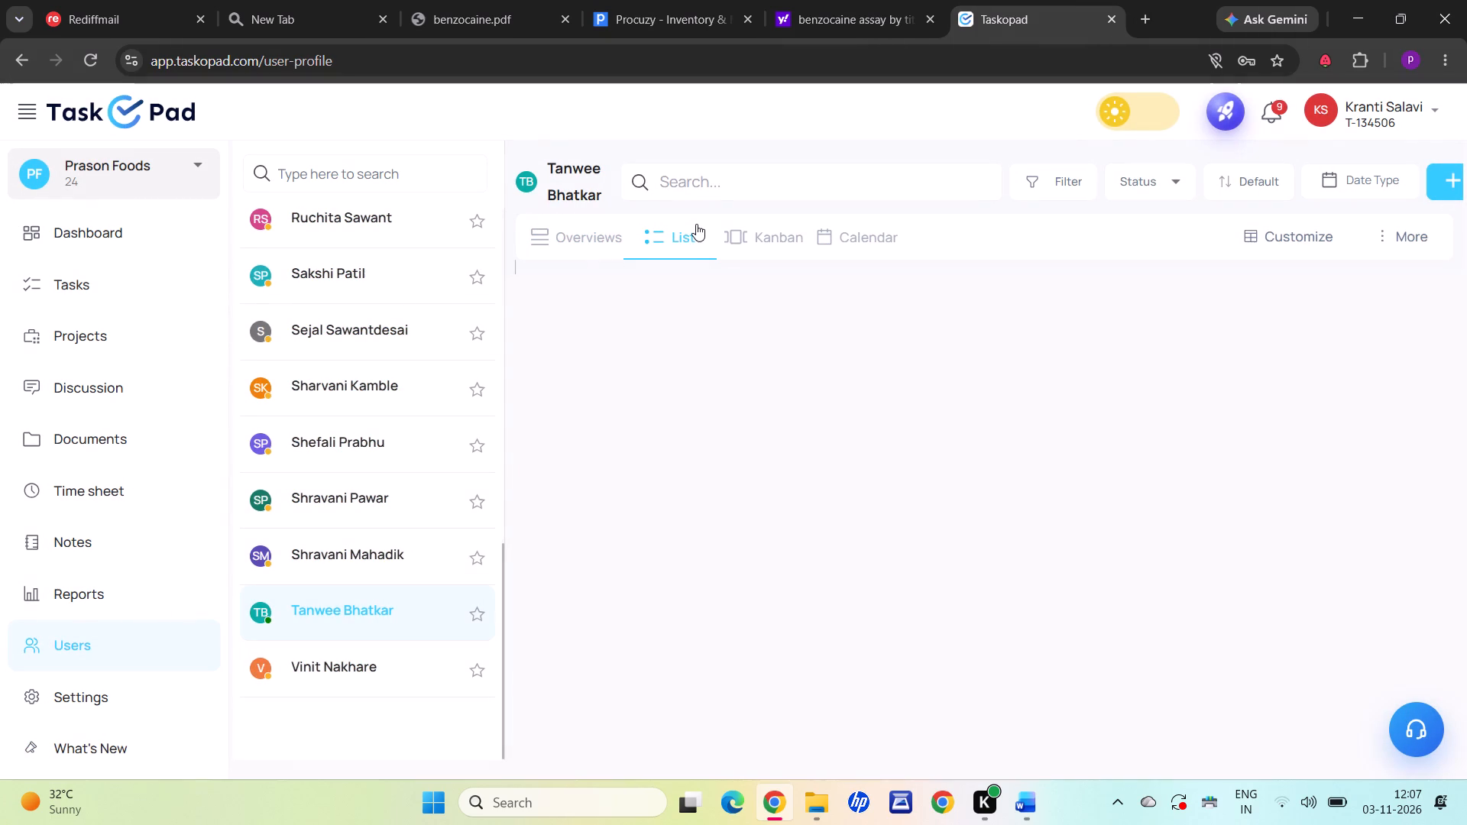
pyautogui.click(779, 238)
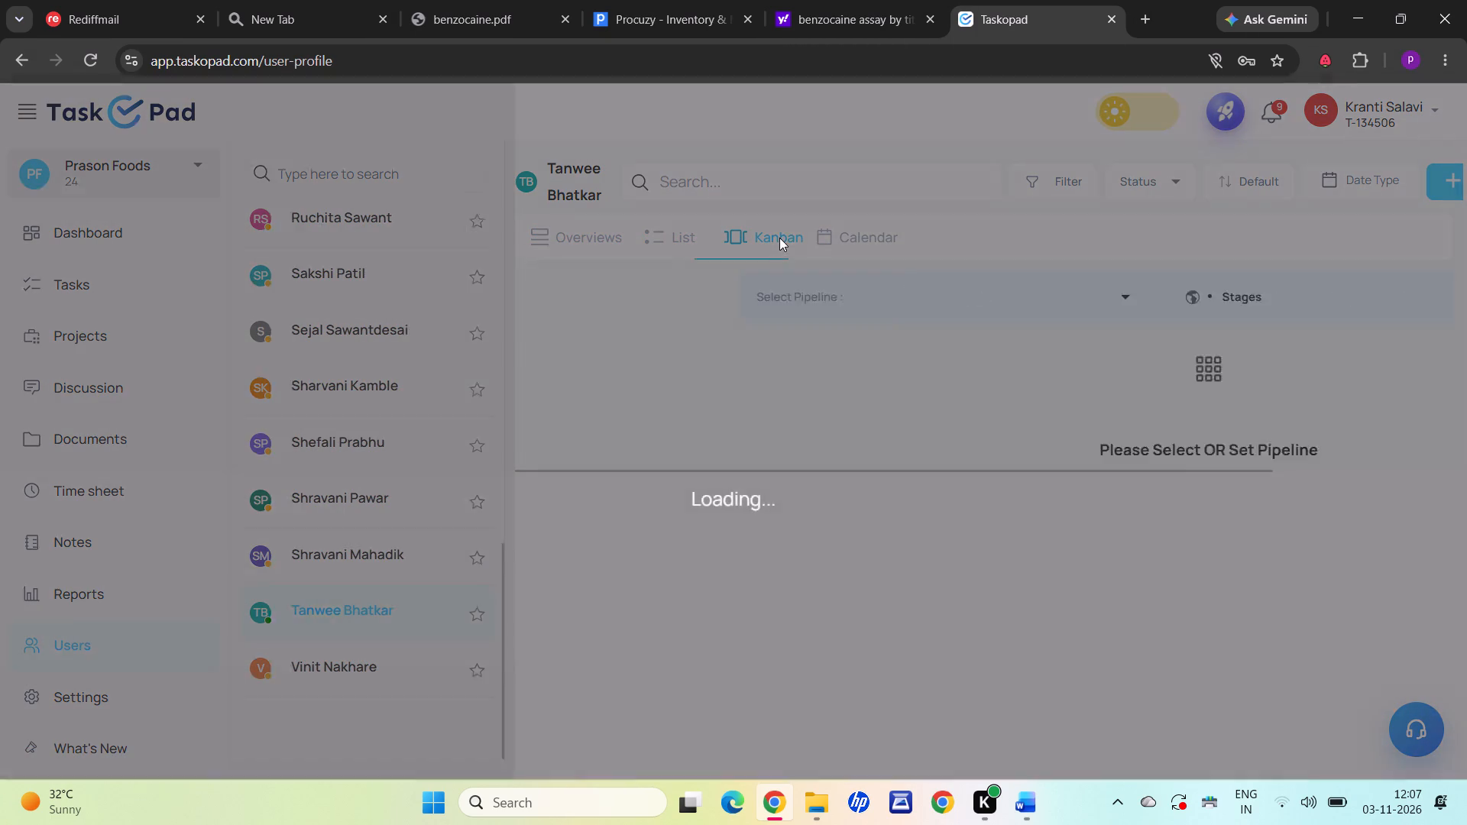
pyautogui.click(871, 233)
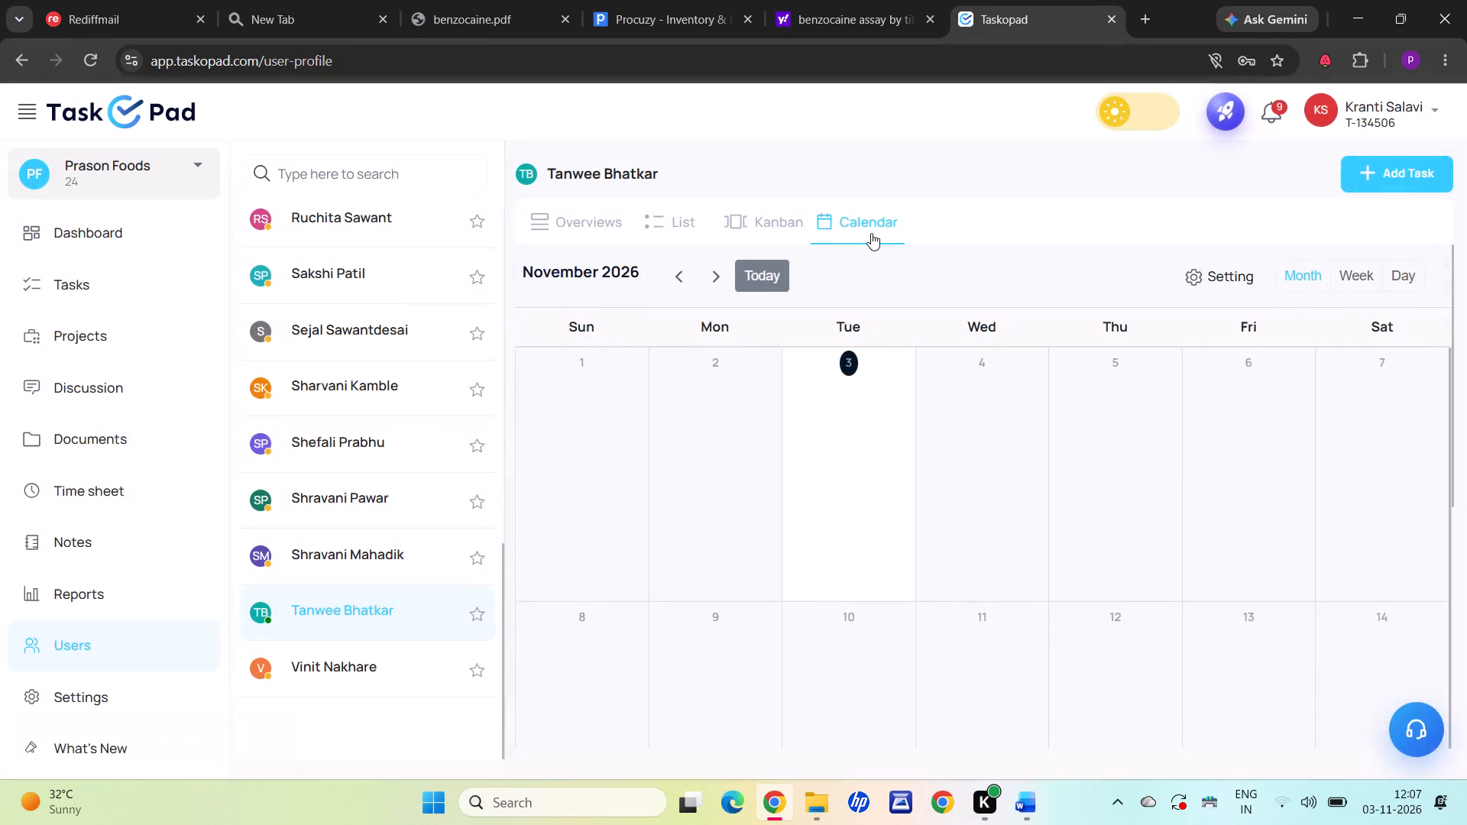
pyautogui.click(574, 223)
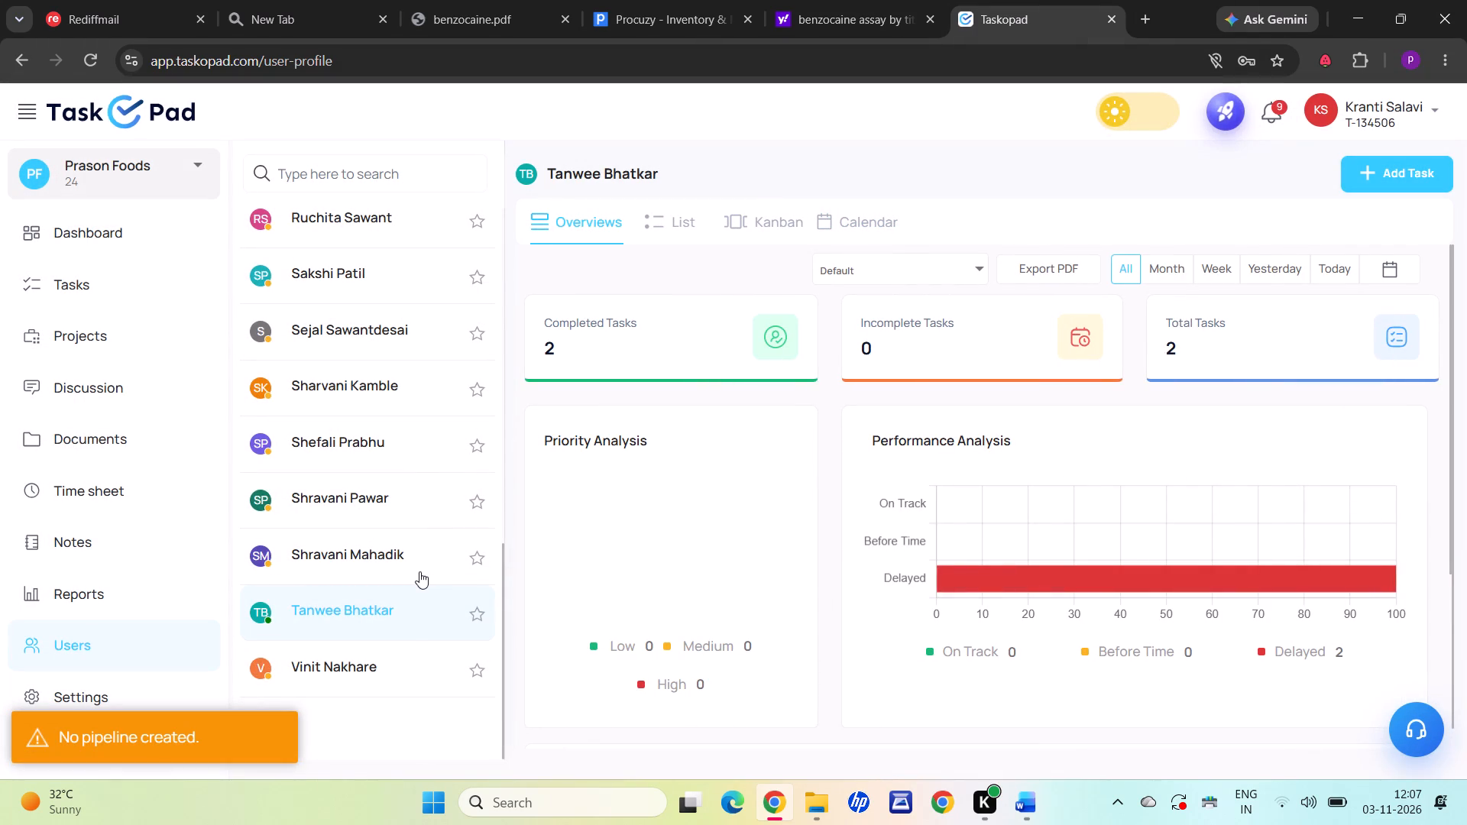
# From the team member's completed tasks, open the one about downloading all Approved Export NOCs, read its details and comments, and close it.
pyautogui.click(720, 329)
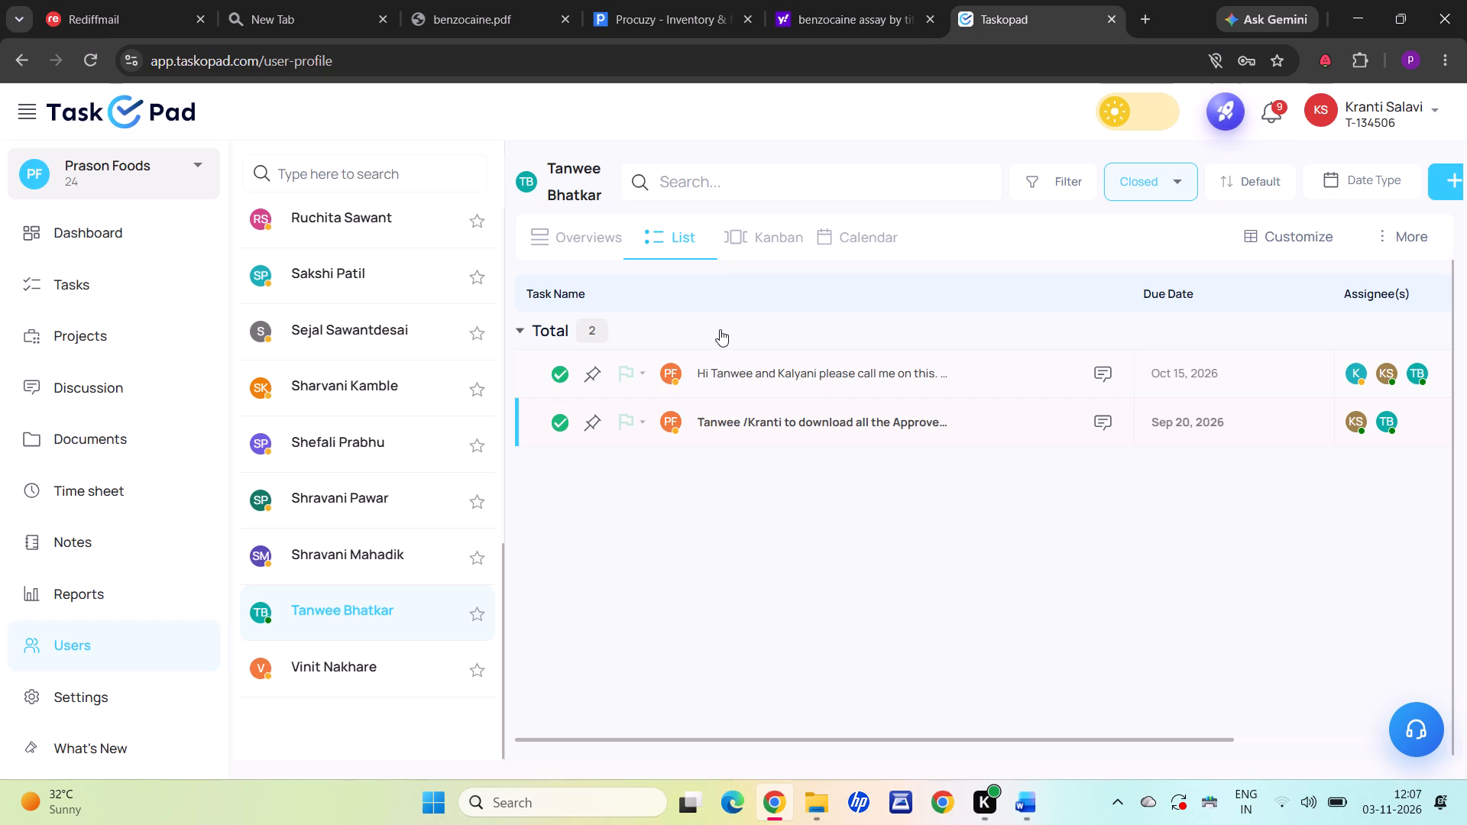
pyautogui.click(934, 413)
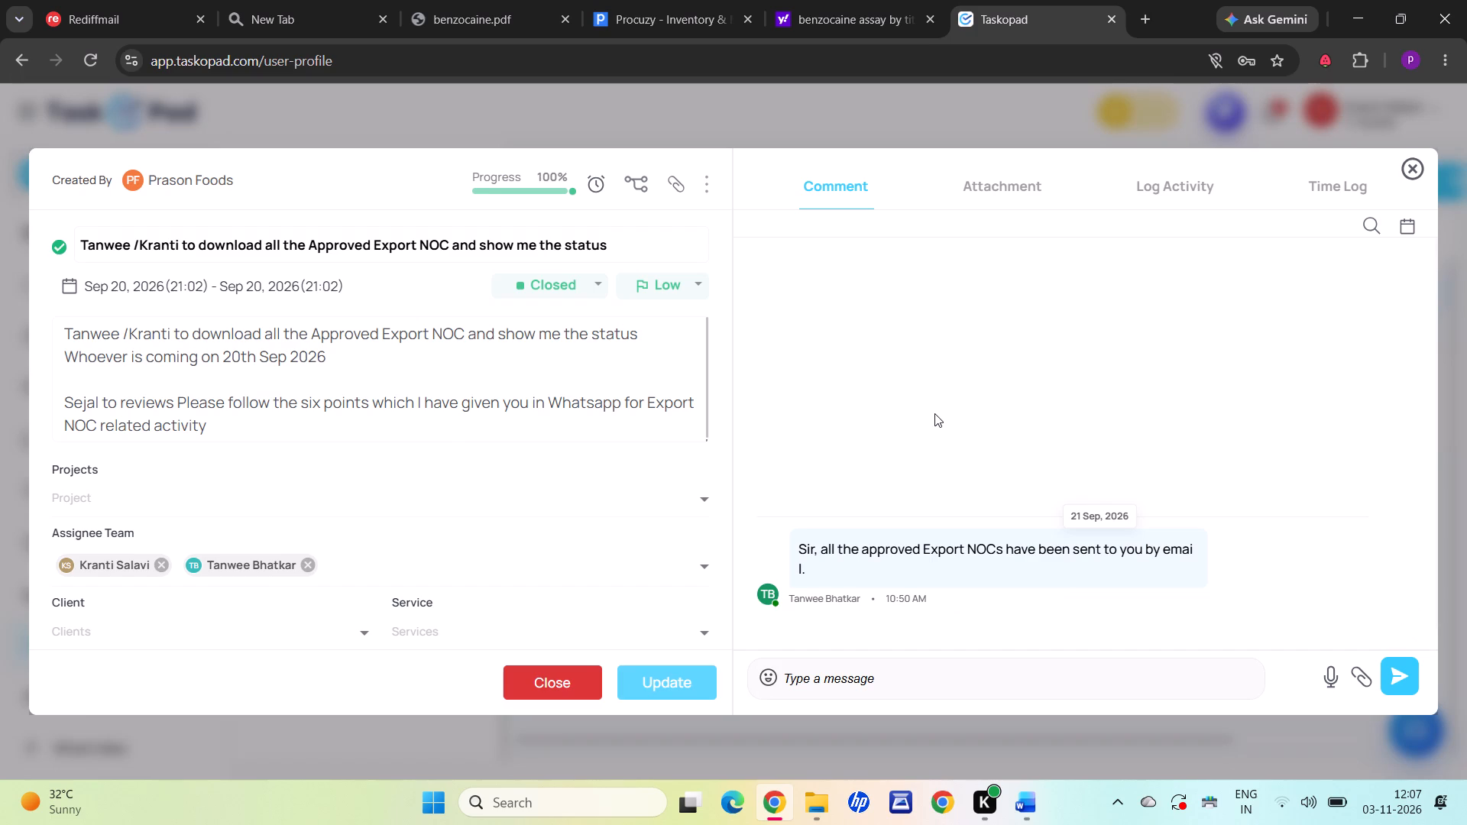
pyautogui.scroll(-2, 463, 430)
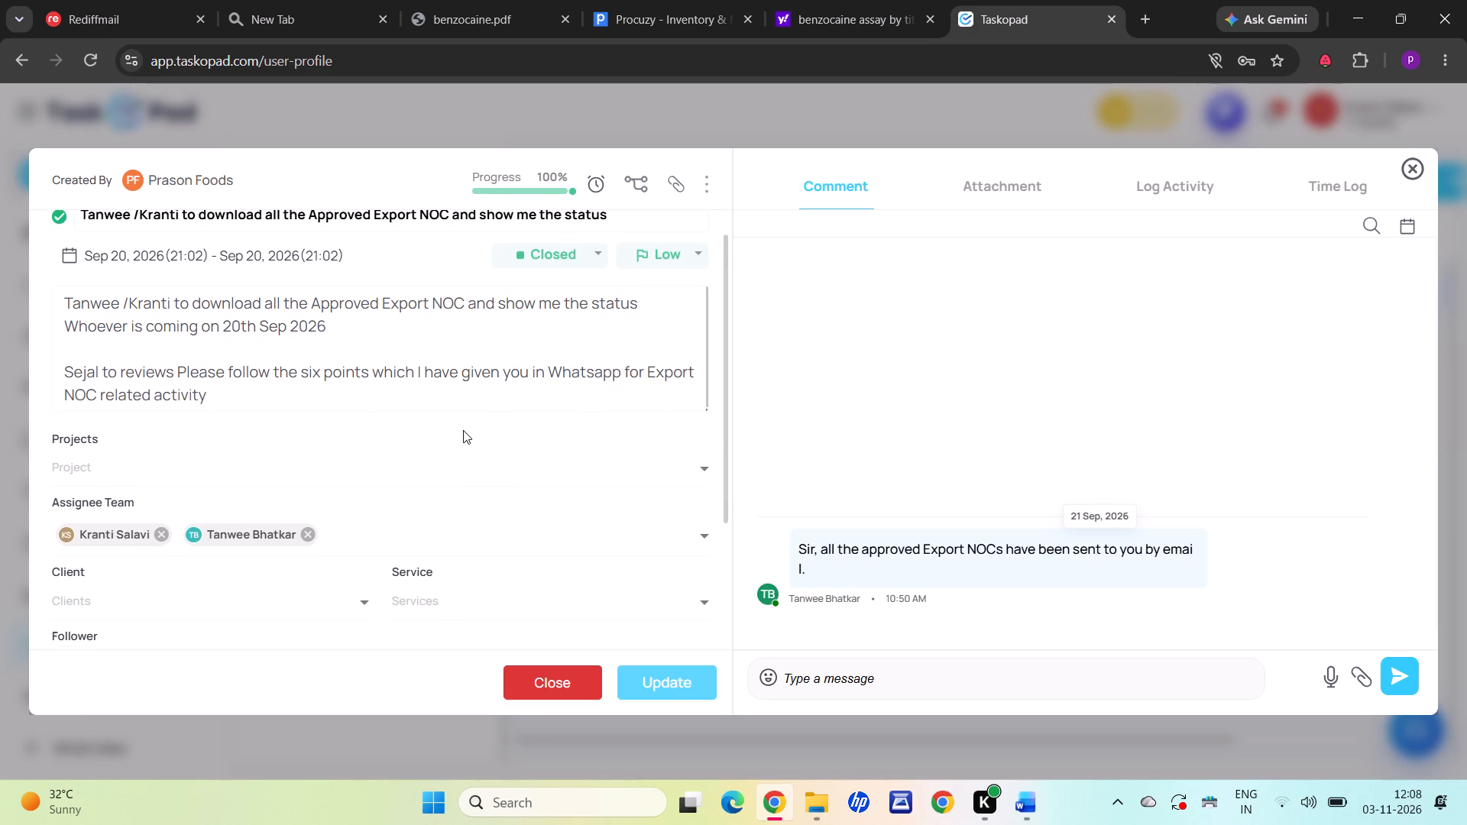
pyautogui.scroll(-4, 463, 430)
pyautogui.scroll(2, 463, 430)
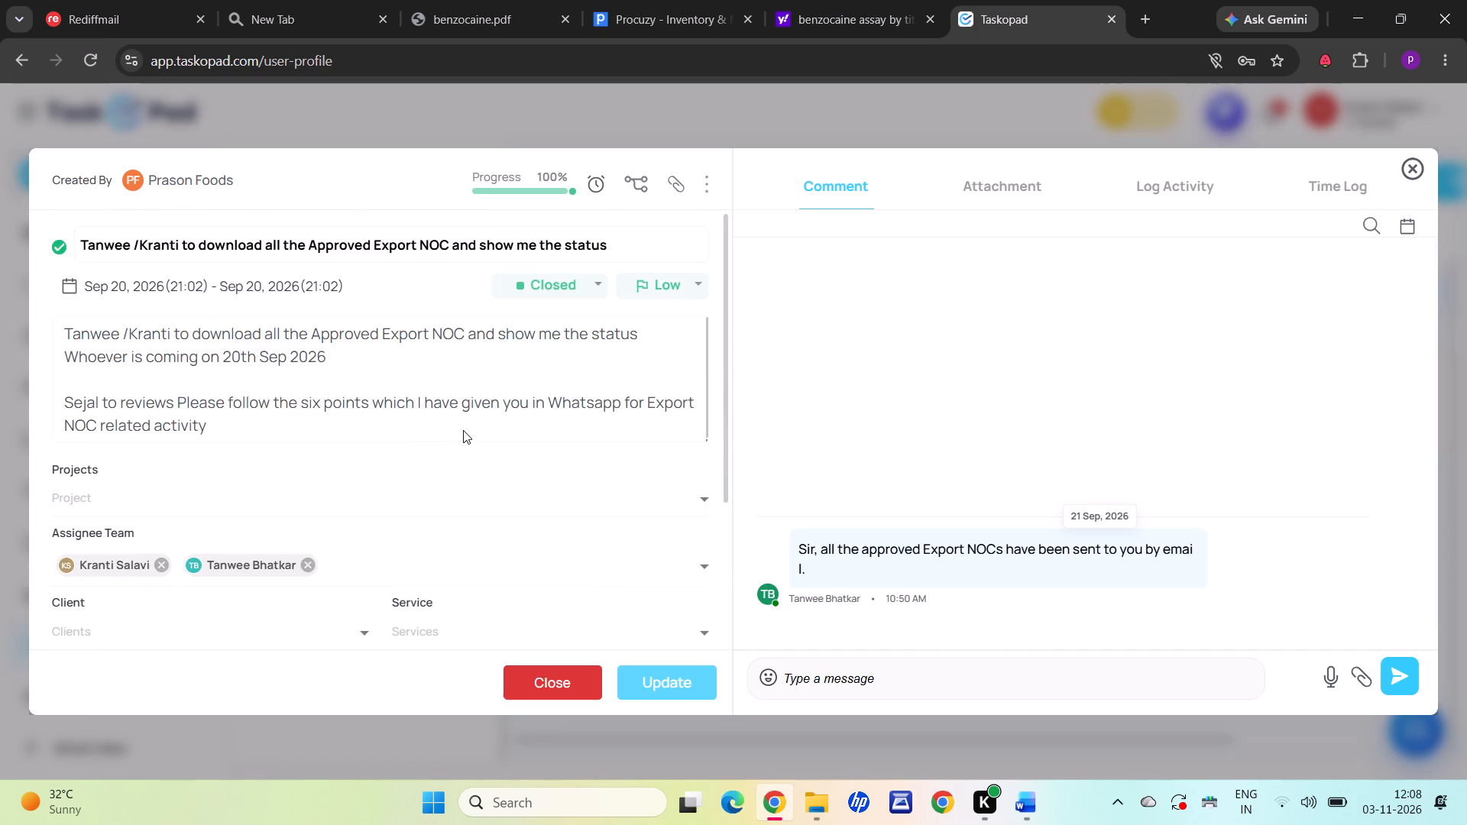
pyautogui.scroll(-3, 463, 430)
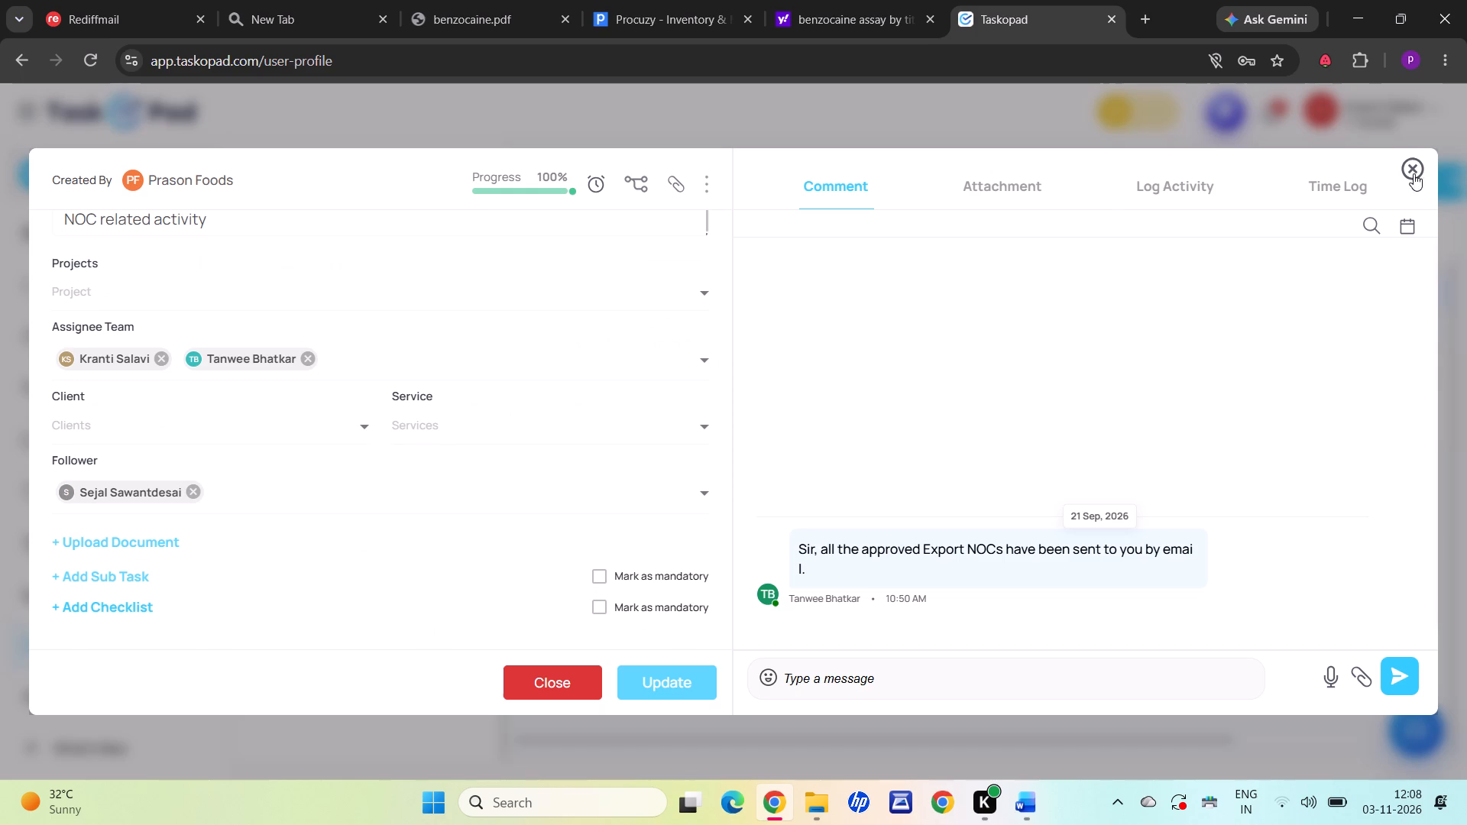
pyautogui.click(1419, 170)
pyautogui.scroll(3, 1187, 472)
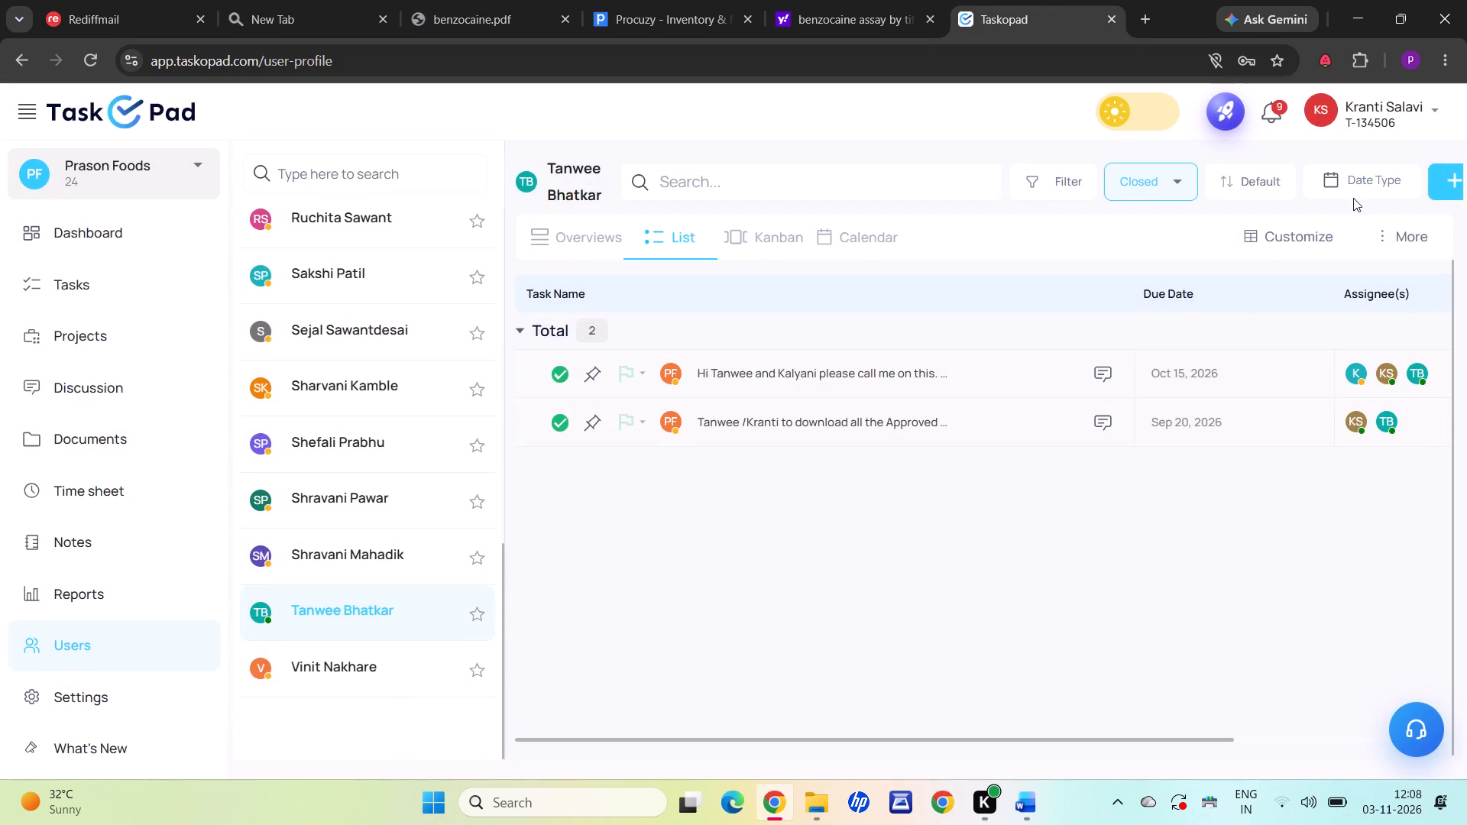
pyautogui.scroll(4, 1012, 312)
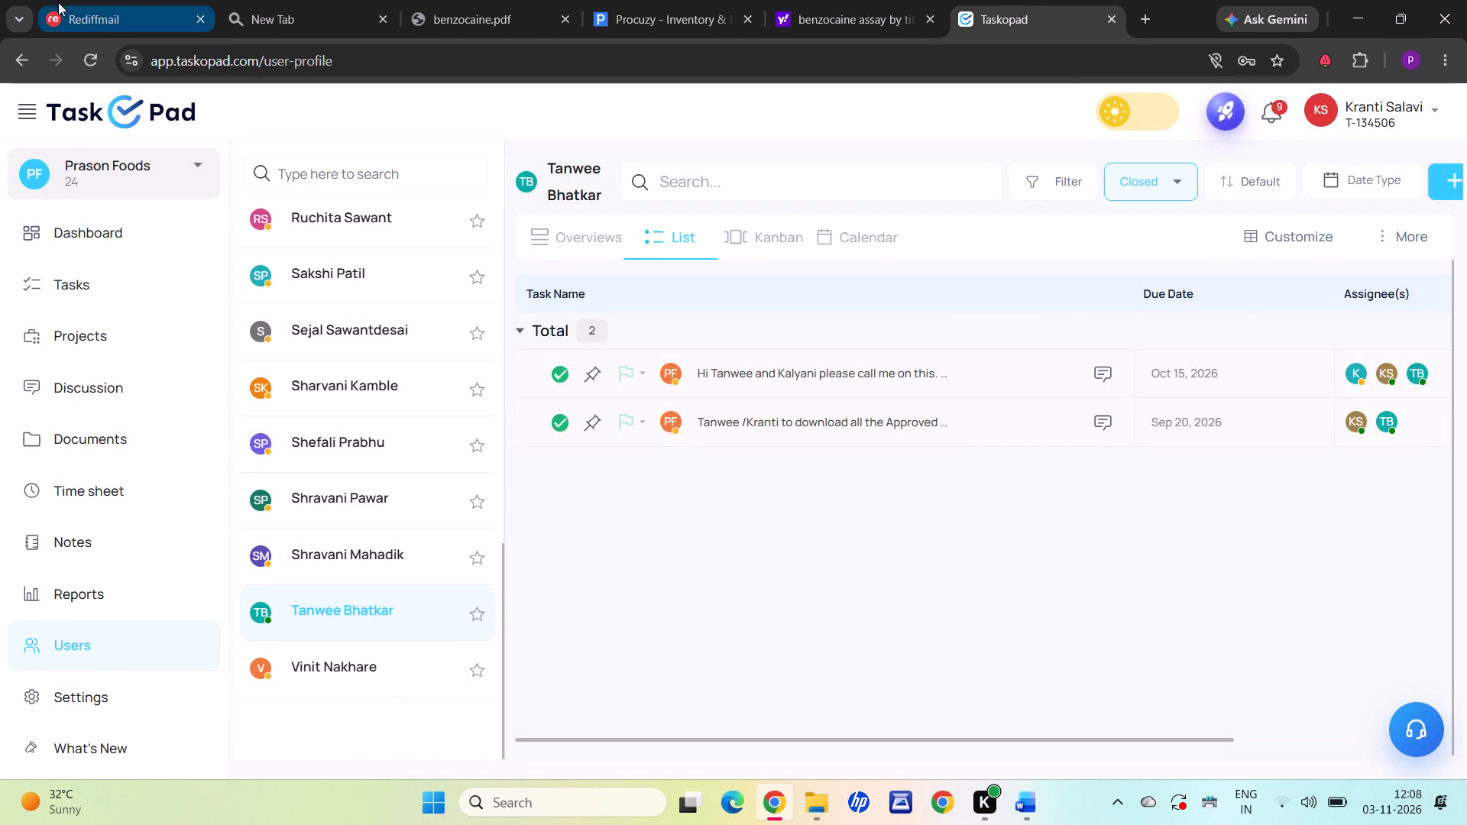
# Switch to the Analab_Cover_Letter_format document in Word and review the Neposil D Lozenges cover letter.
pyautogui.click(18, 15)
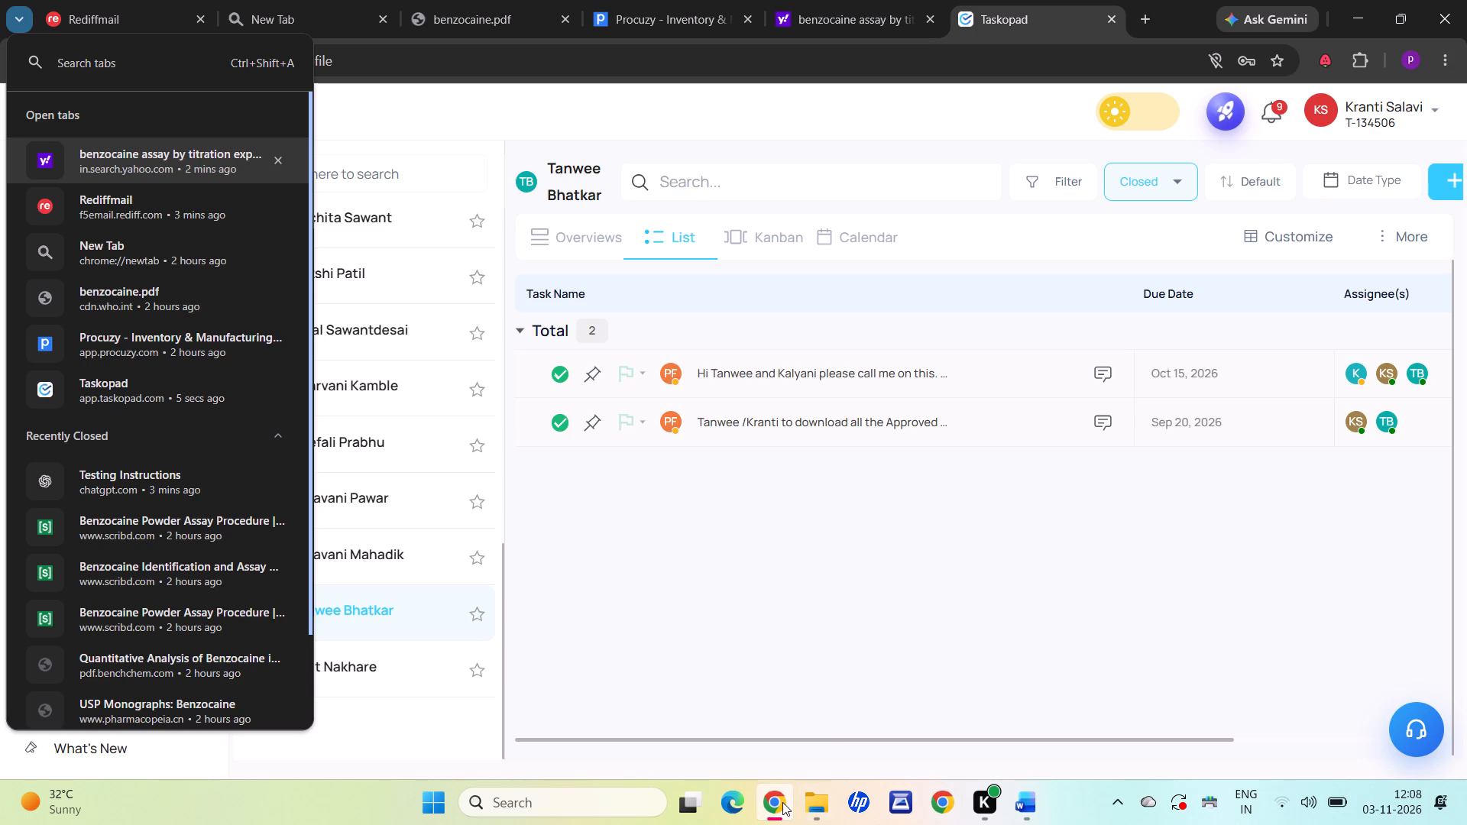
pyautogui.click(805, 742)
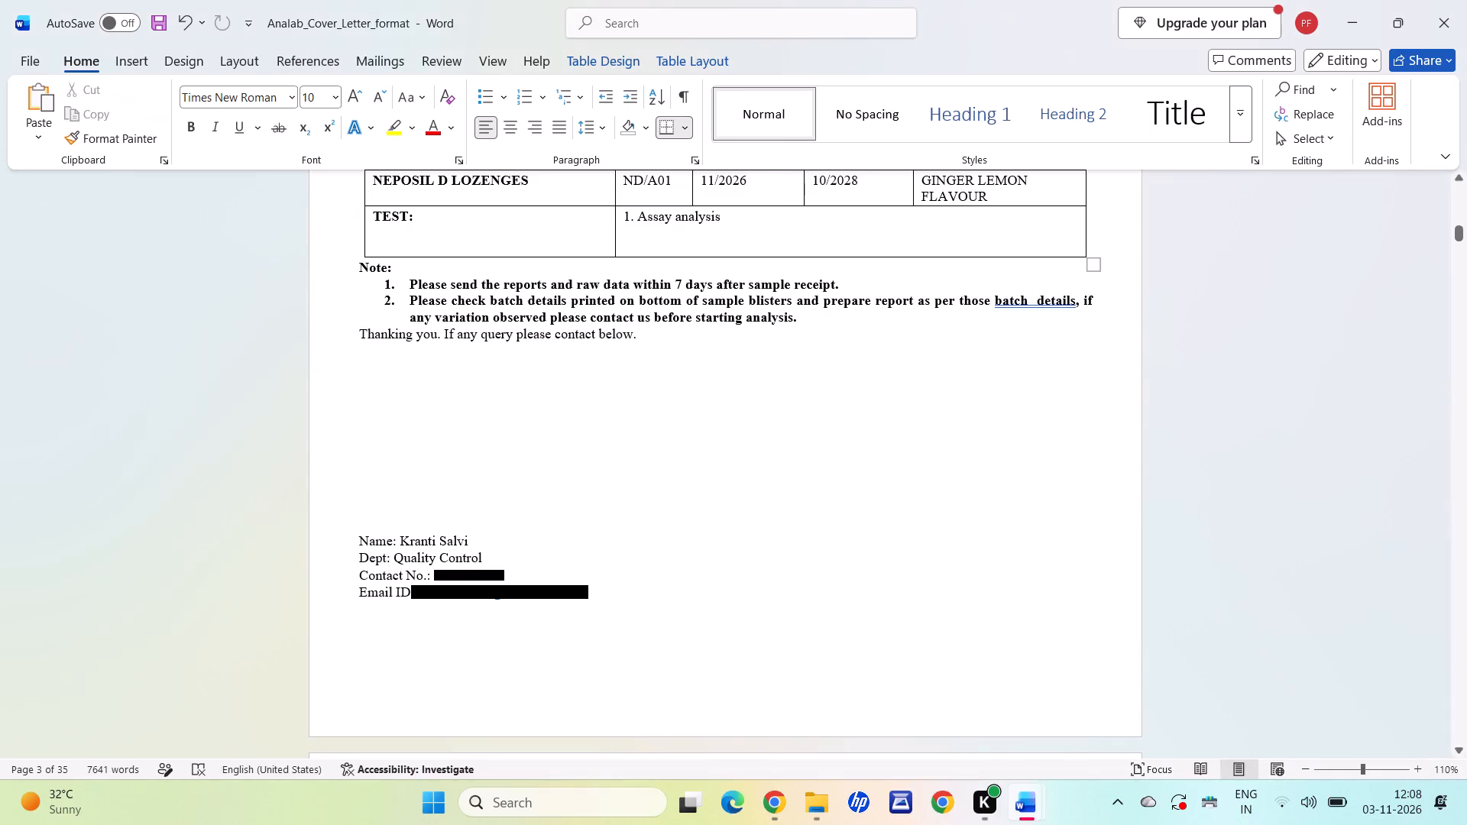
pyautogui.scroll(4, 1013, 817)
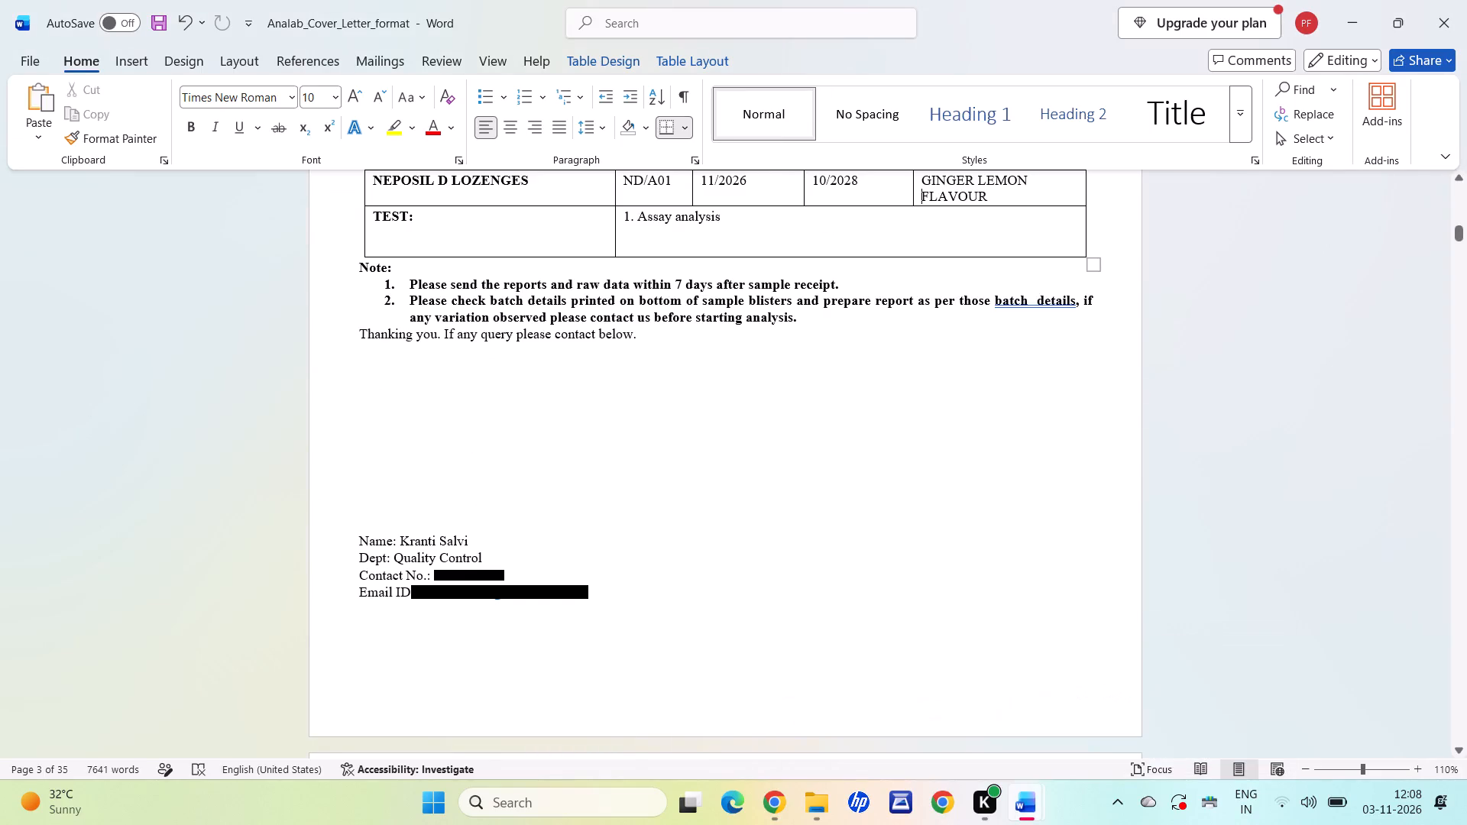
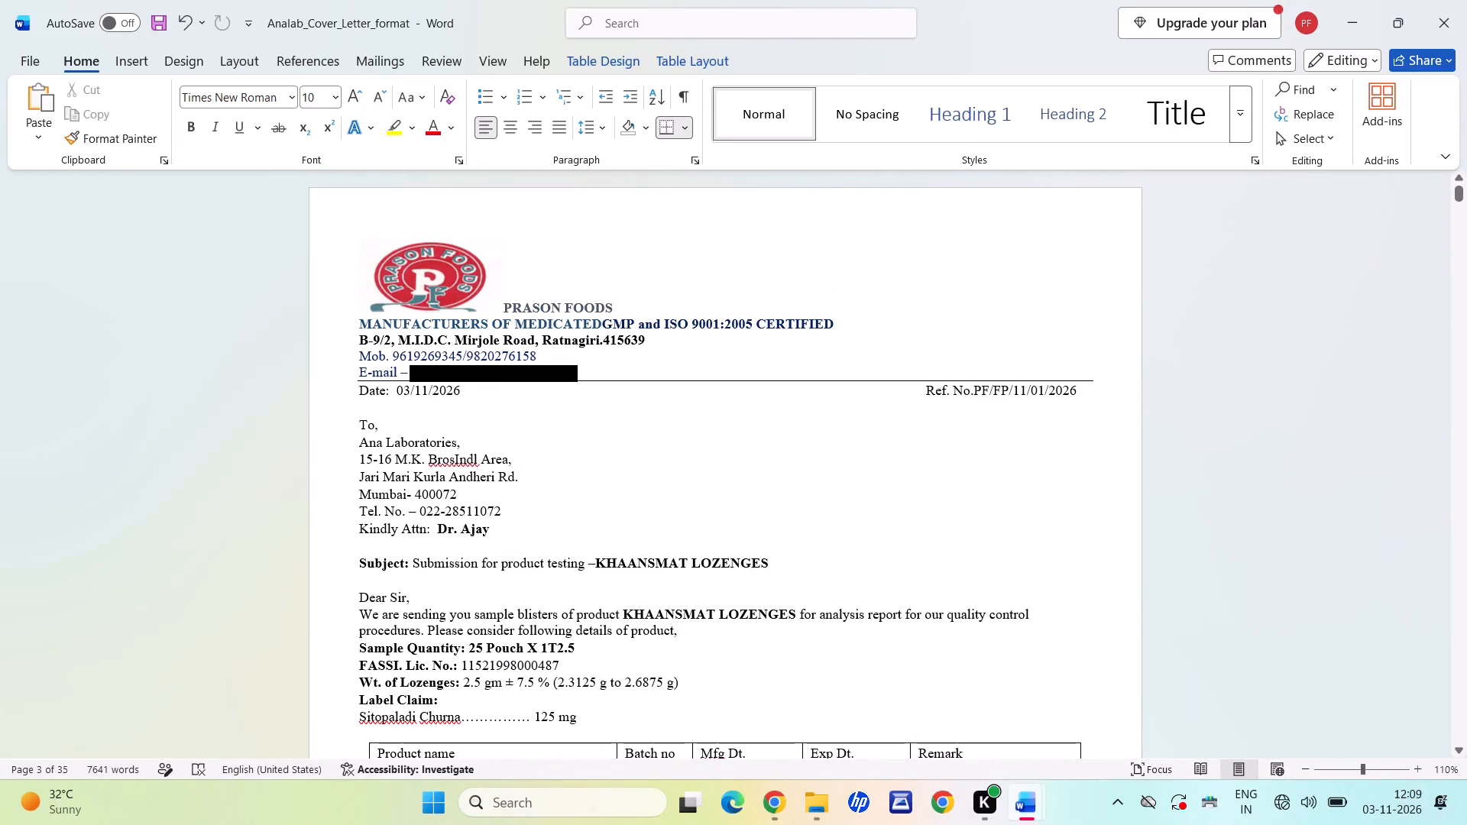
# Print two copies of the current Khaansmat Lozenges cover letter page on the EPSONE3FAFD (L6460 Series) printer.
pyautogui.click(39, 49)
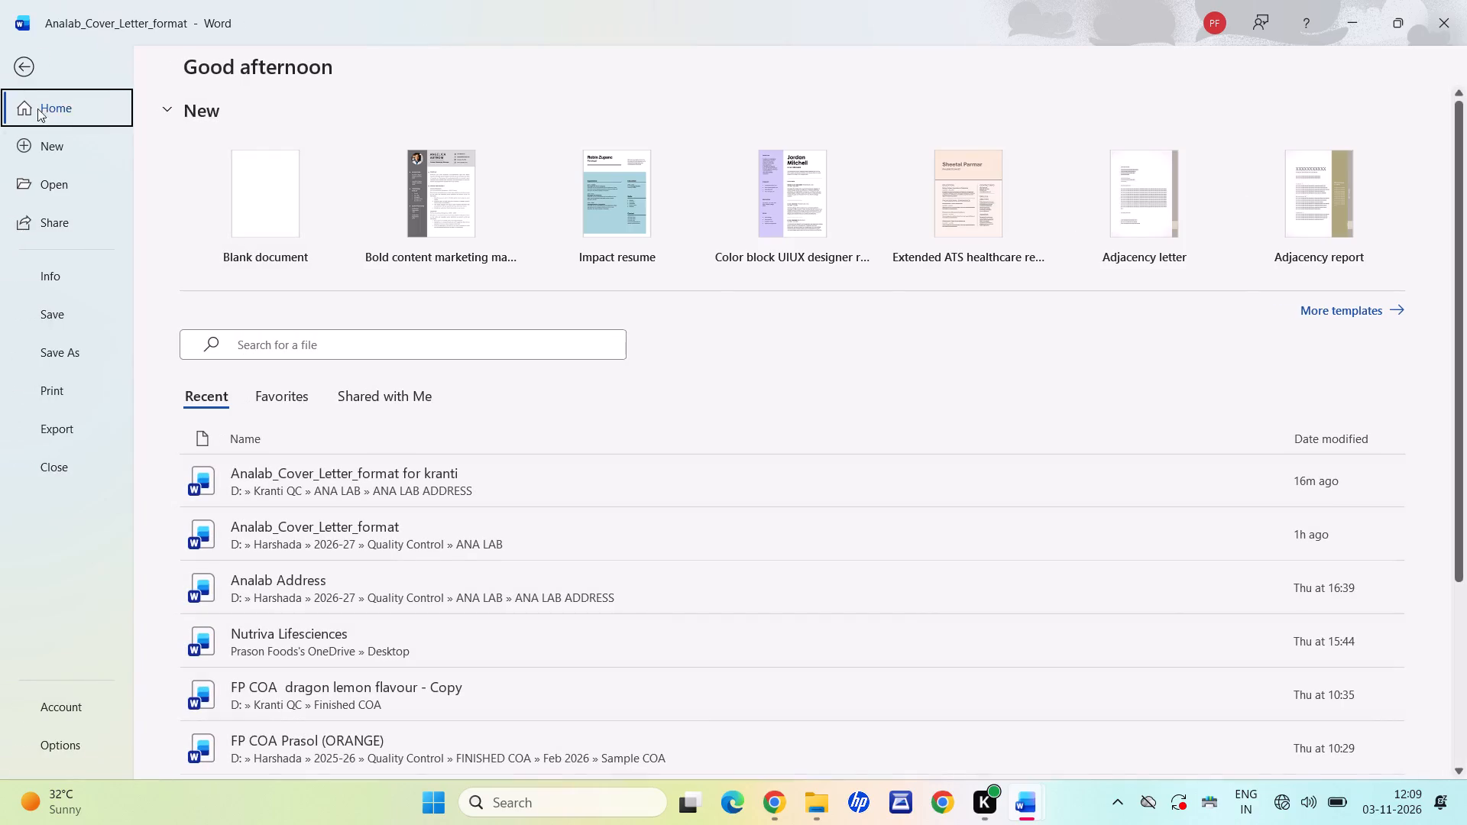
pyautogui.click(70, 396)
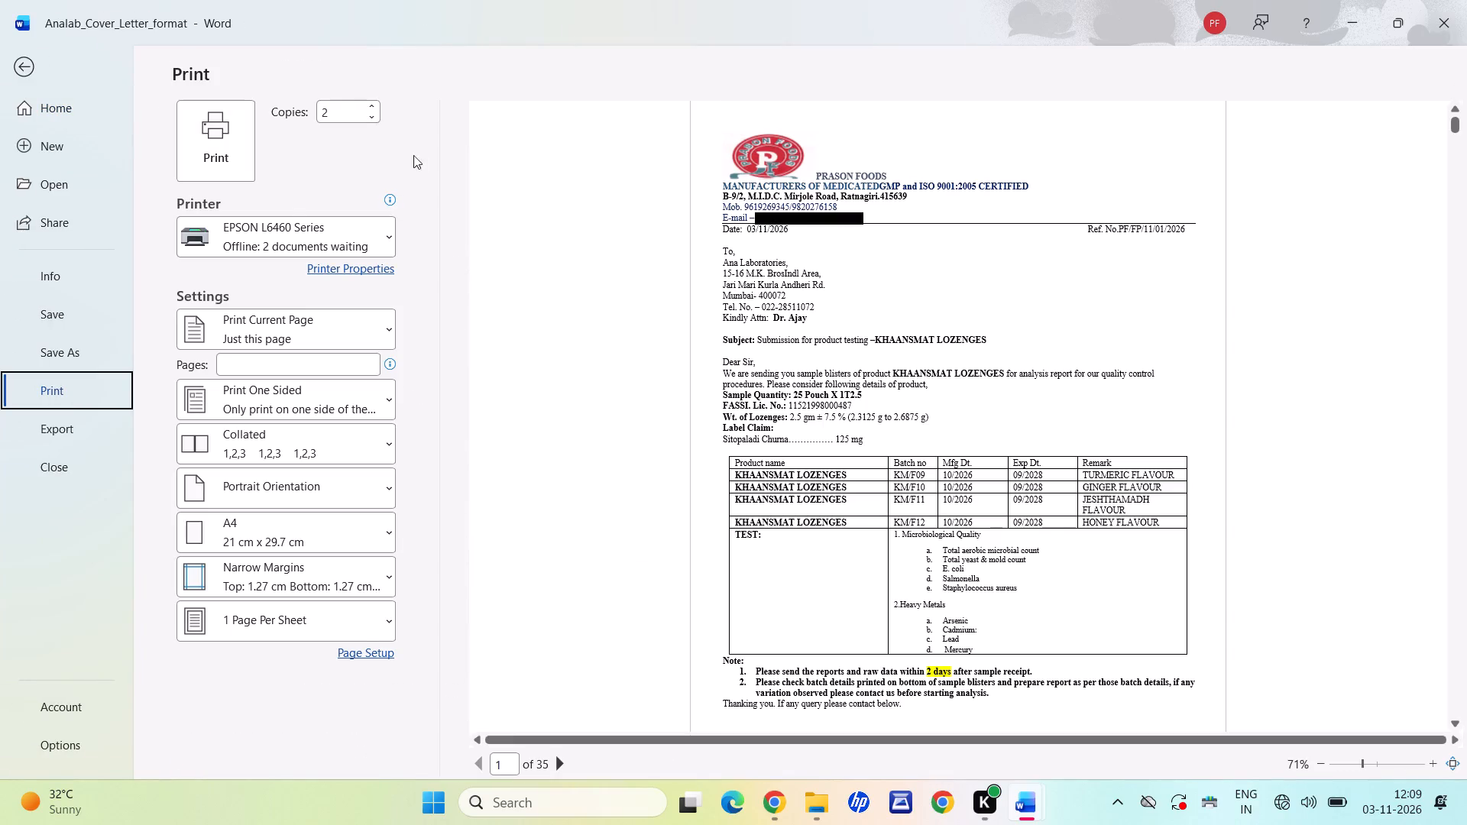
pyautogui.click(395, 238)
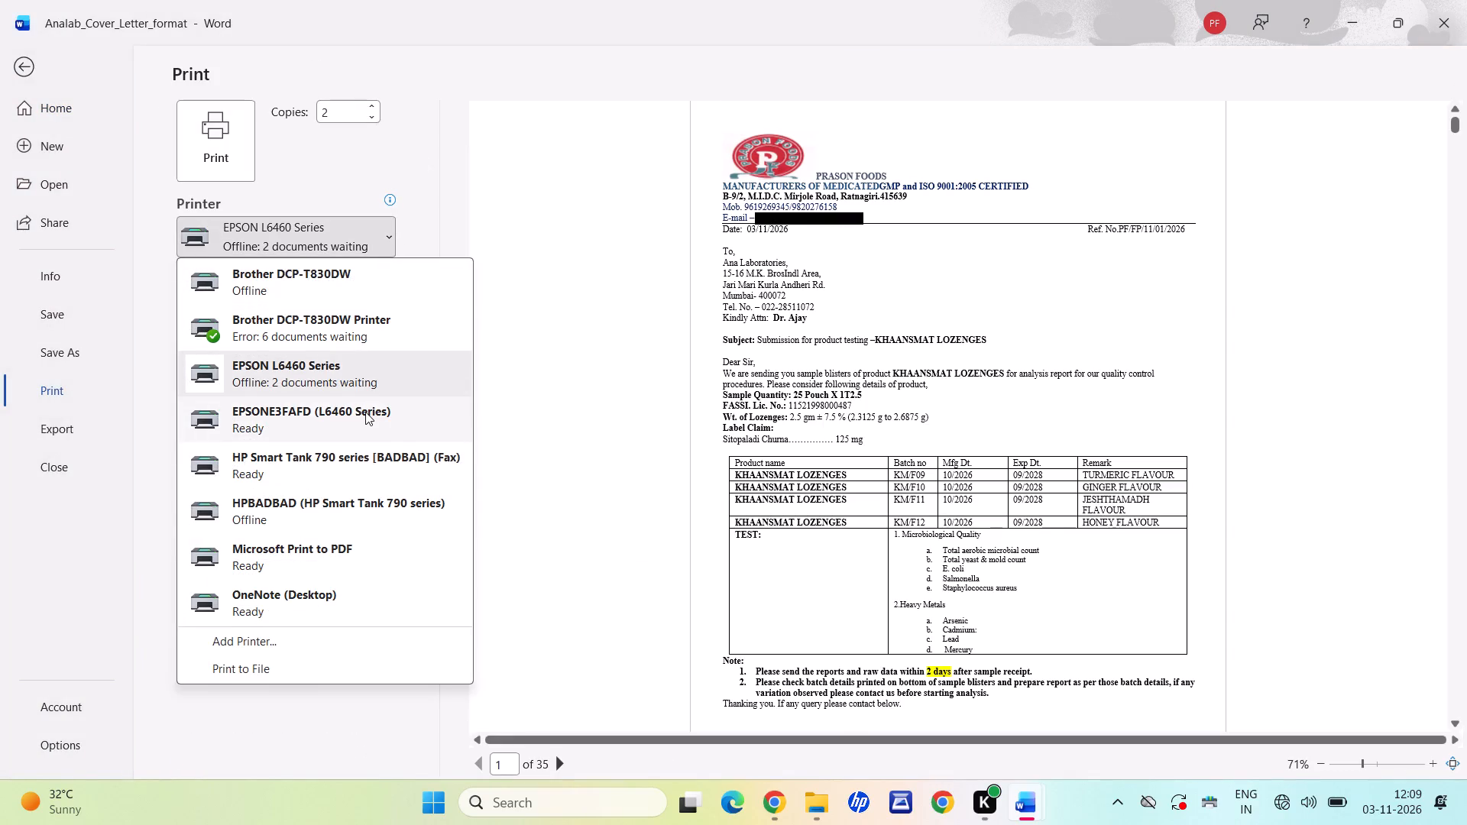
pyautogui.click(365, 412)
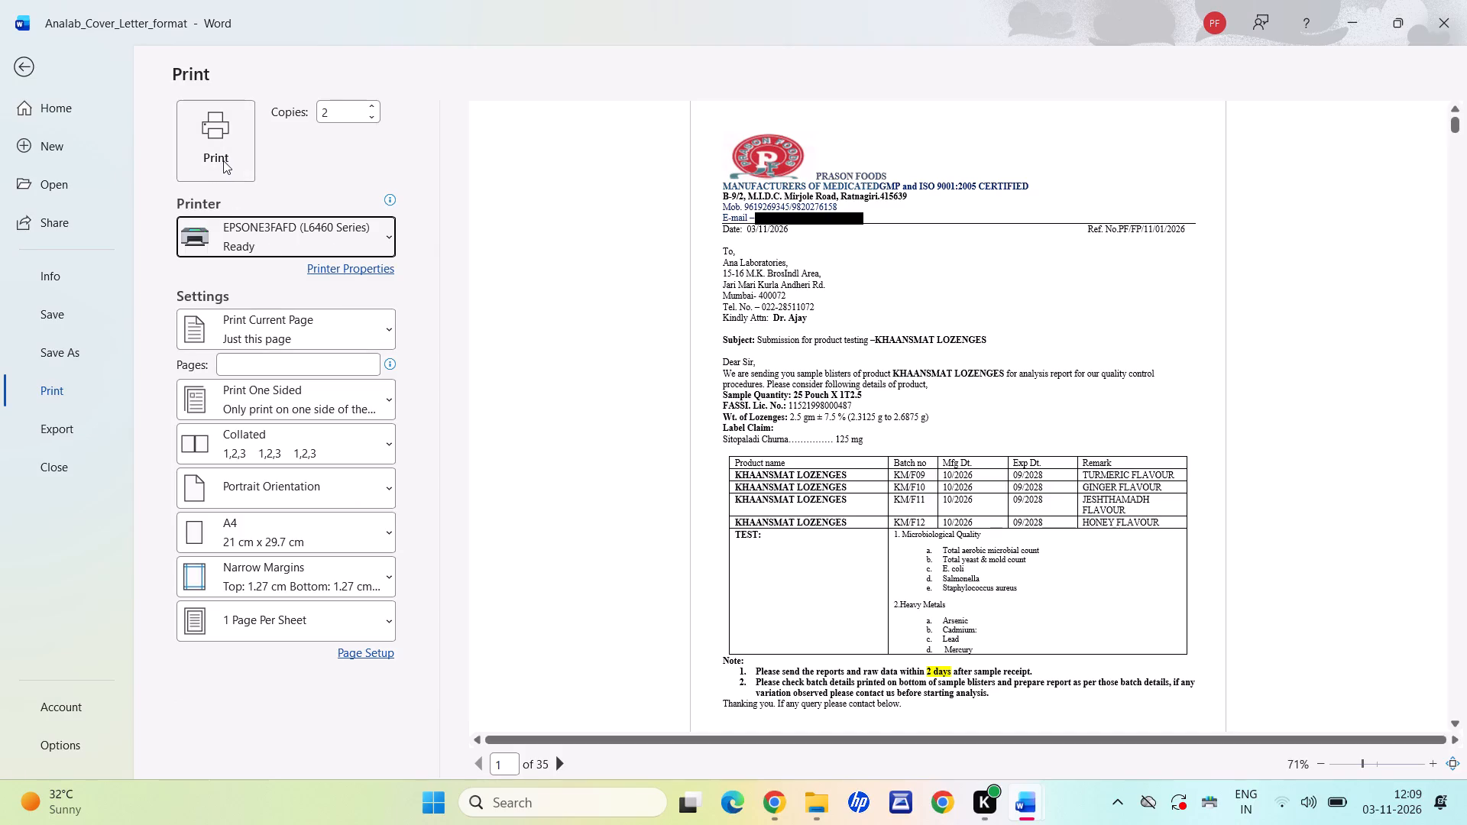
pyautogui.click(223, 160)
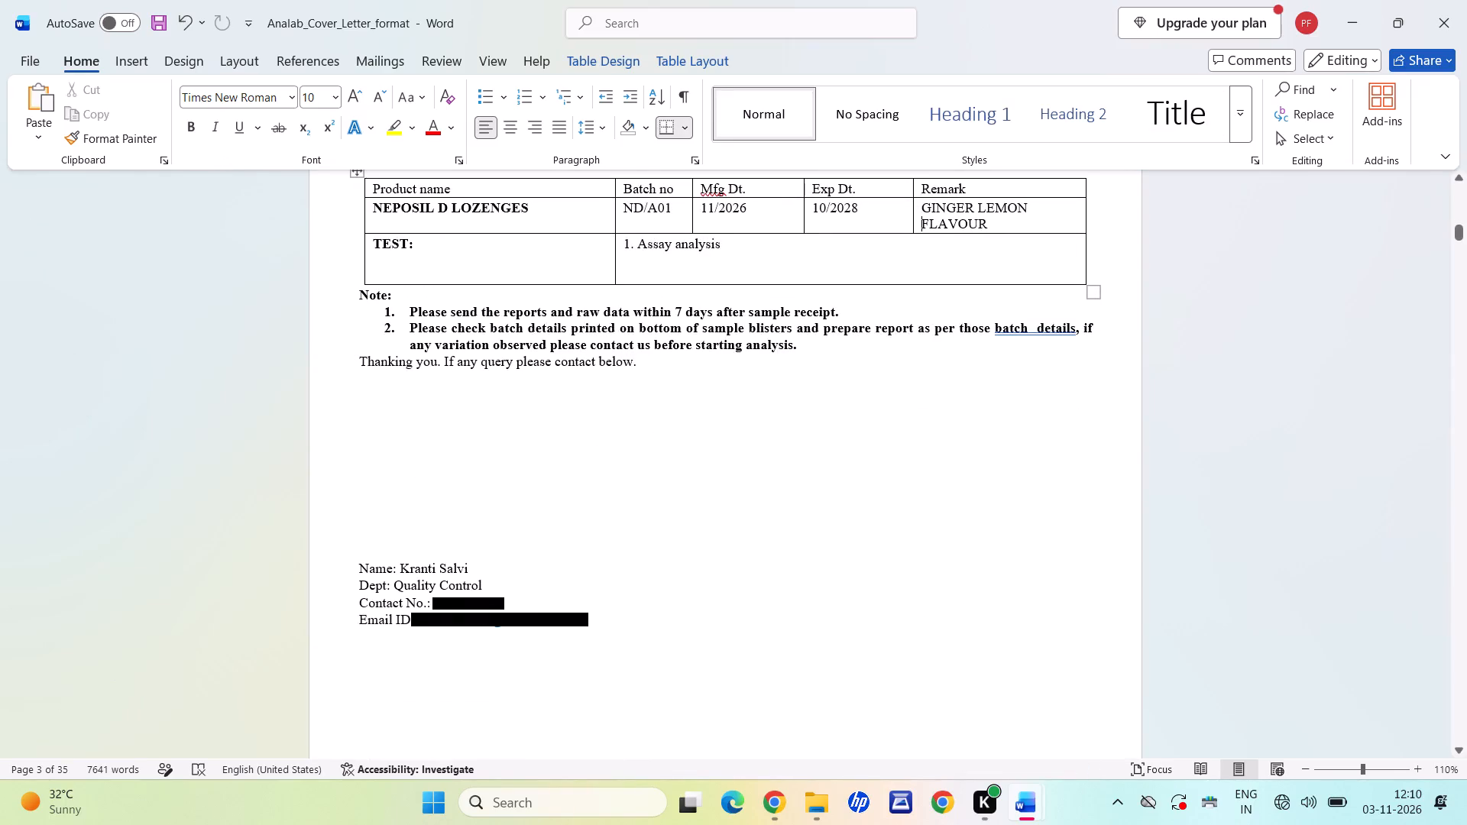
# Go to the Neposil D Lozenges cover letter, open its print settings and check the list of available printers.
pyautogui.scroll(5, 632, 493)
pyautogui.scroll(-1, 632, 493)
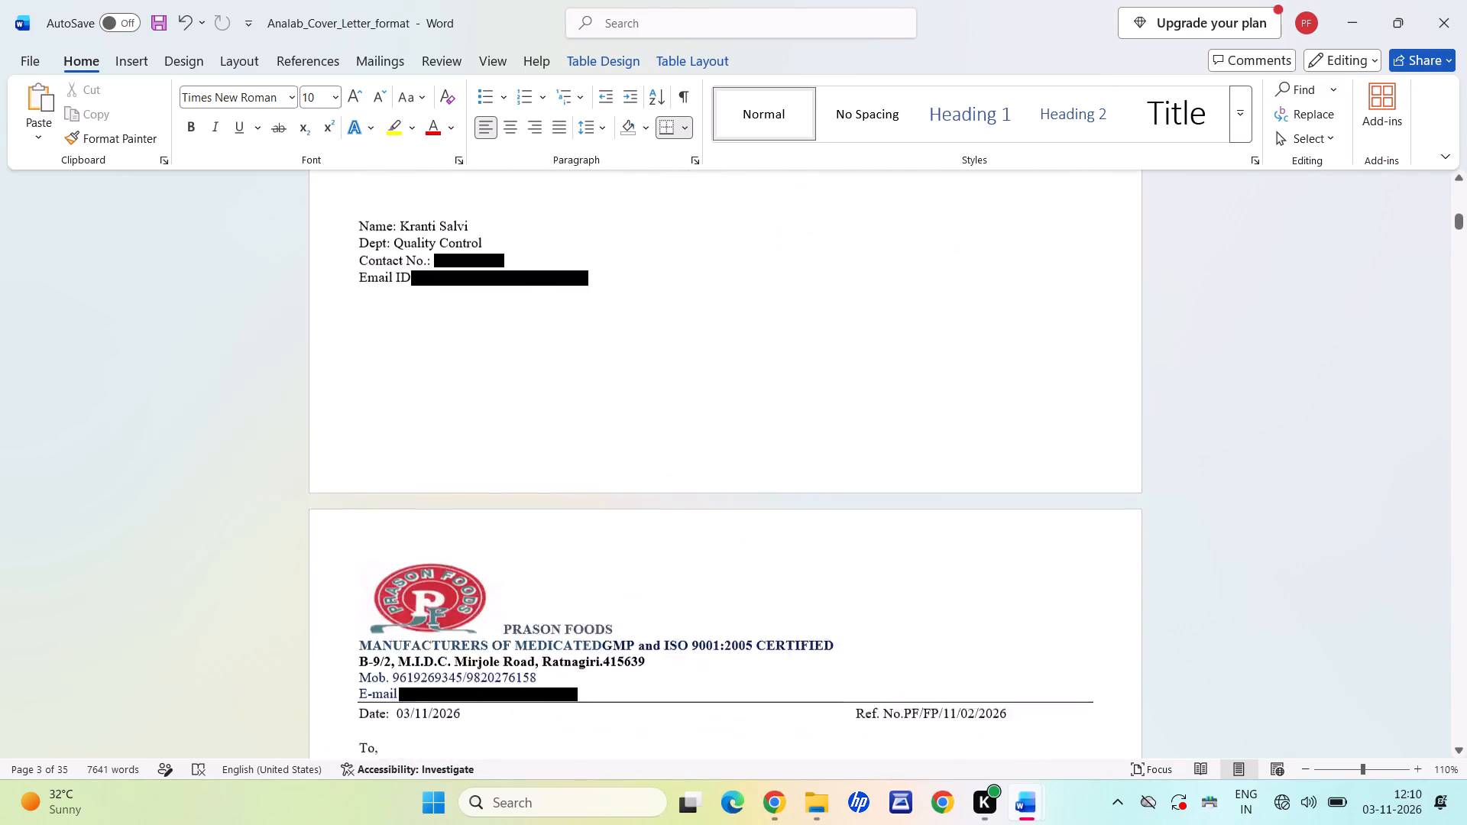
pyautogui.scroll(-3, 632, 493)
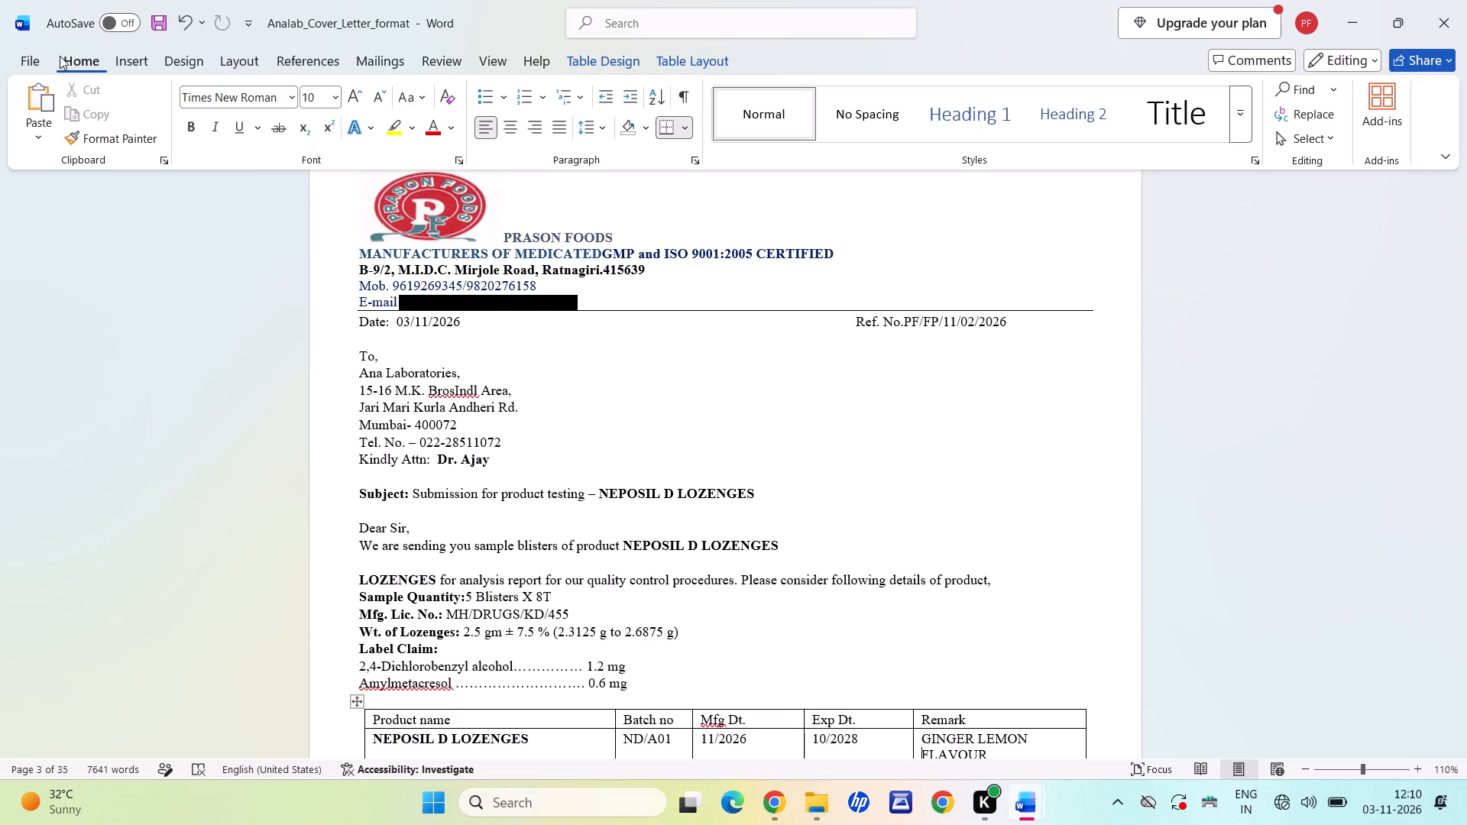
pyautogui.click(40, 57)
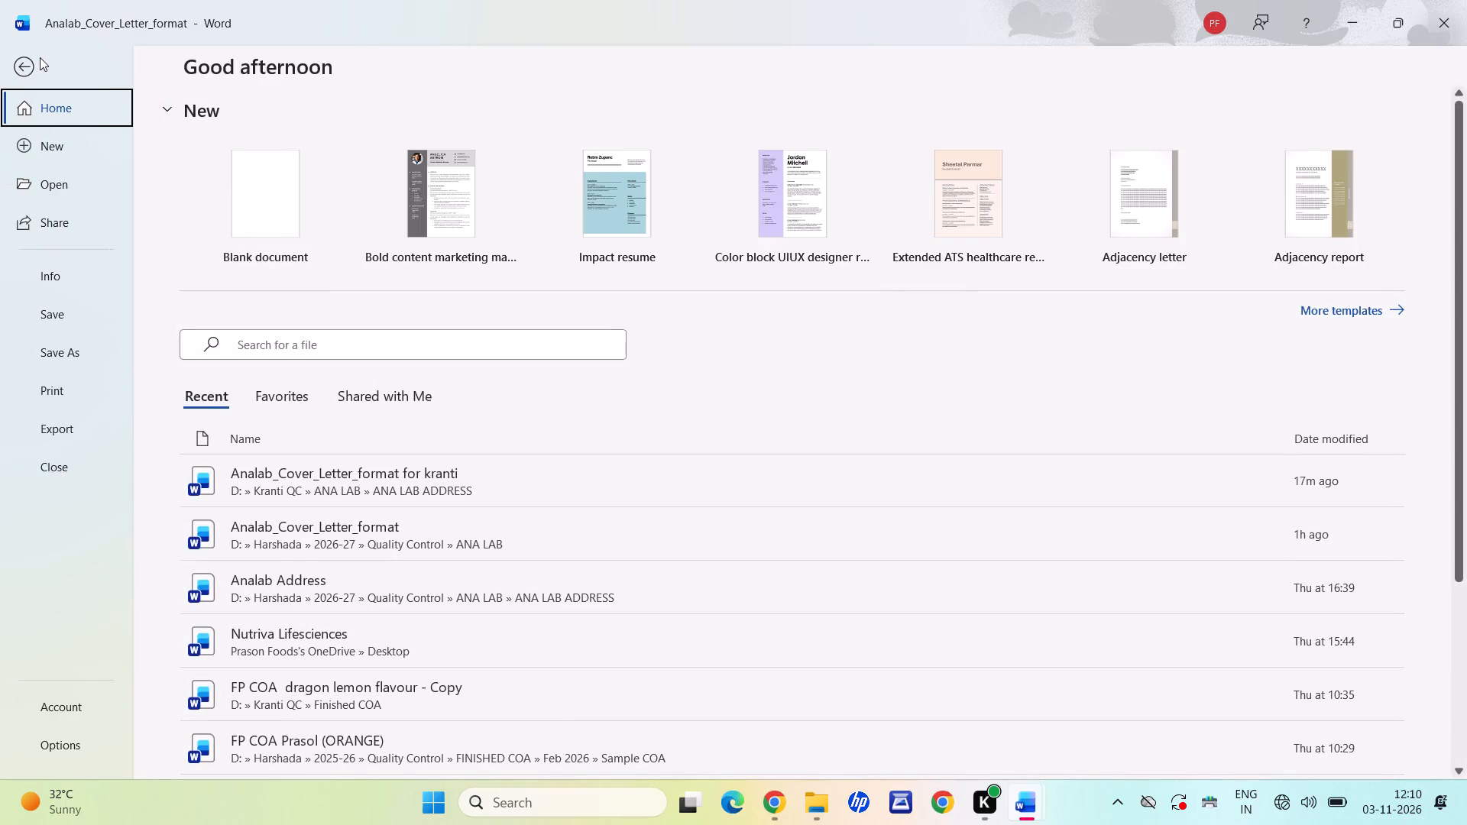
pyautogui.click(37, 395)
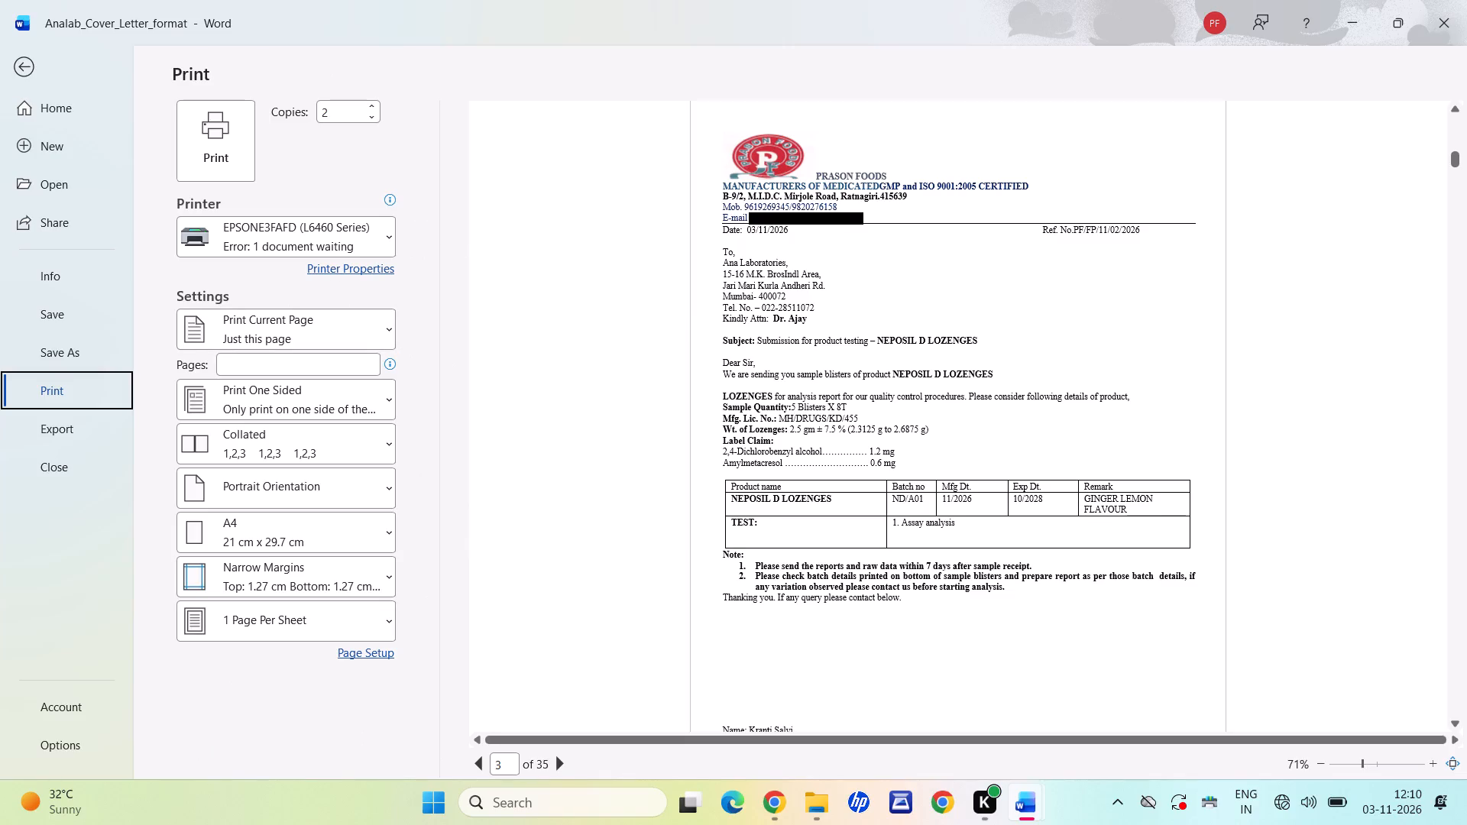
pyautogui.click(375, 237)
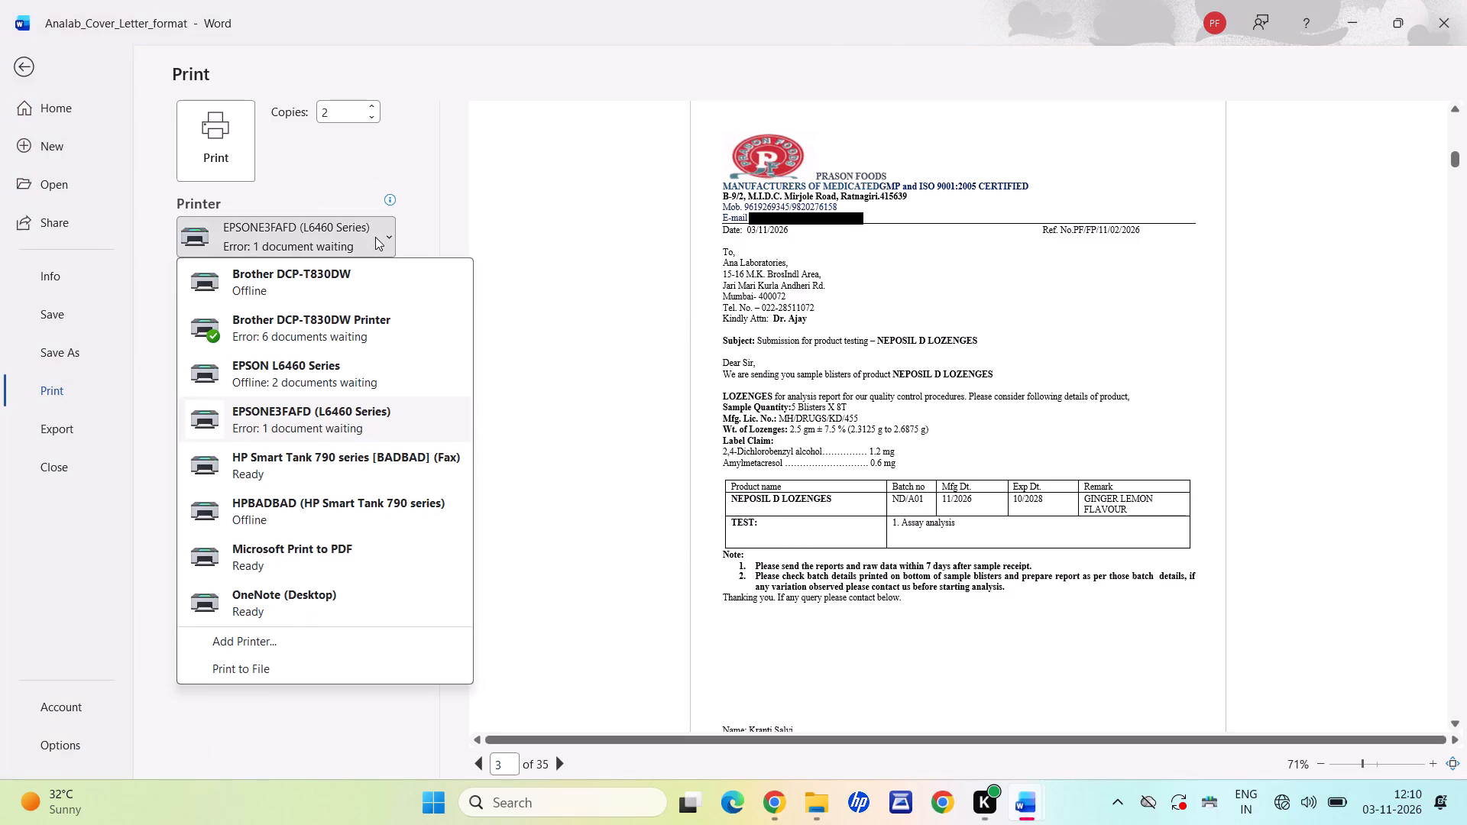
# Open the Windows print queue and cancel all Analab_Cover_Letter_format jobs waiting on the EPSON L6460 Series printer.
pyautogui.click(1219, 808)
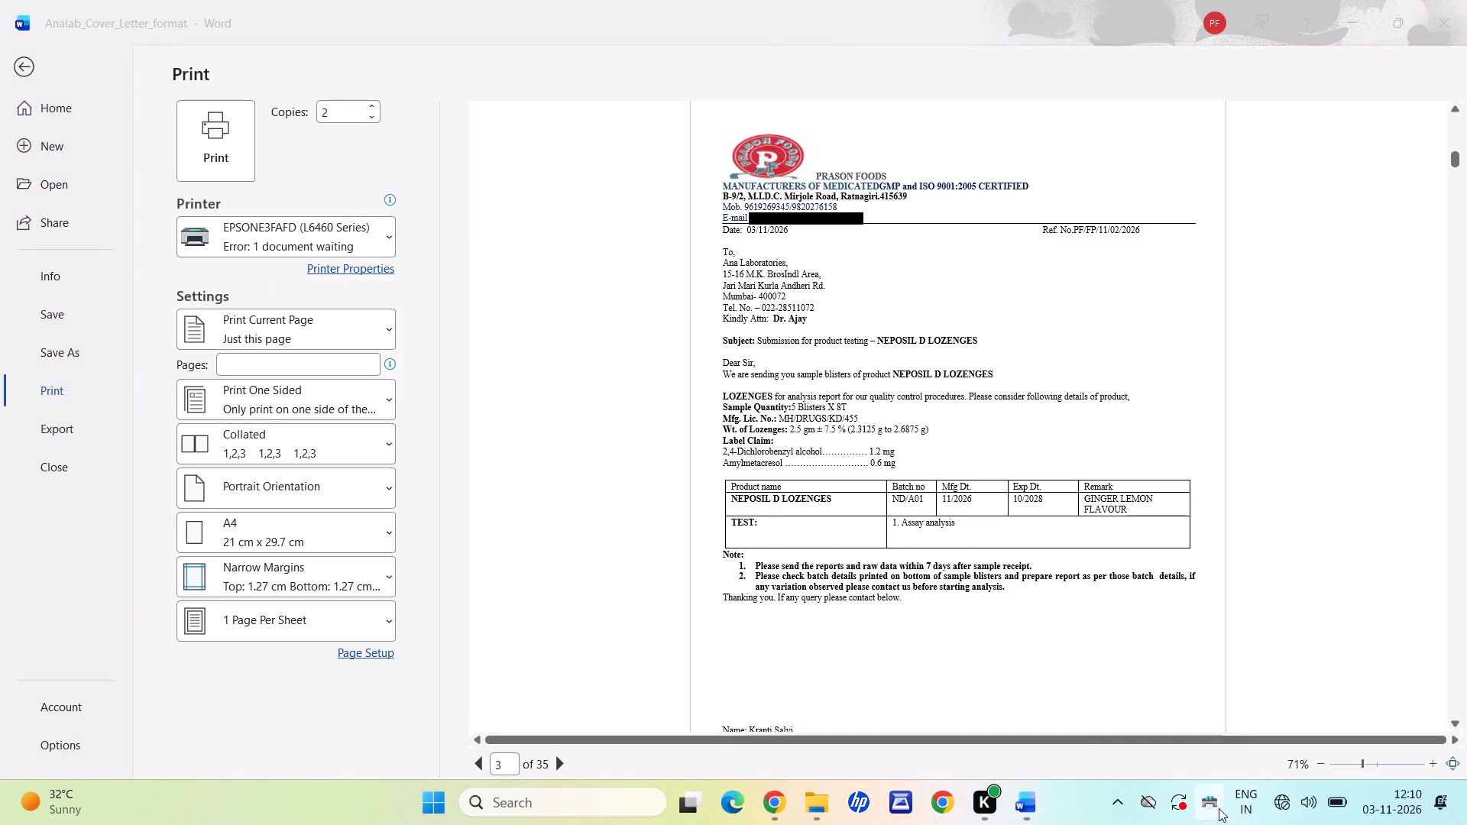
pyautogui.click(1208, 805)
pyautogui.doubleClick(1208, 805)
pyautogui.scroll(-4, 1002, 379)
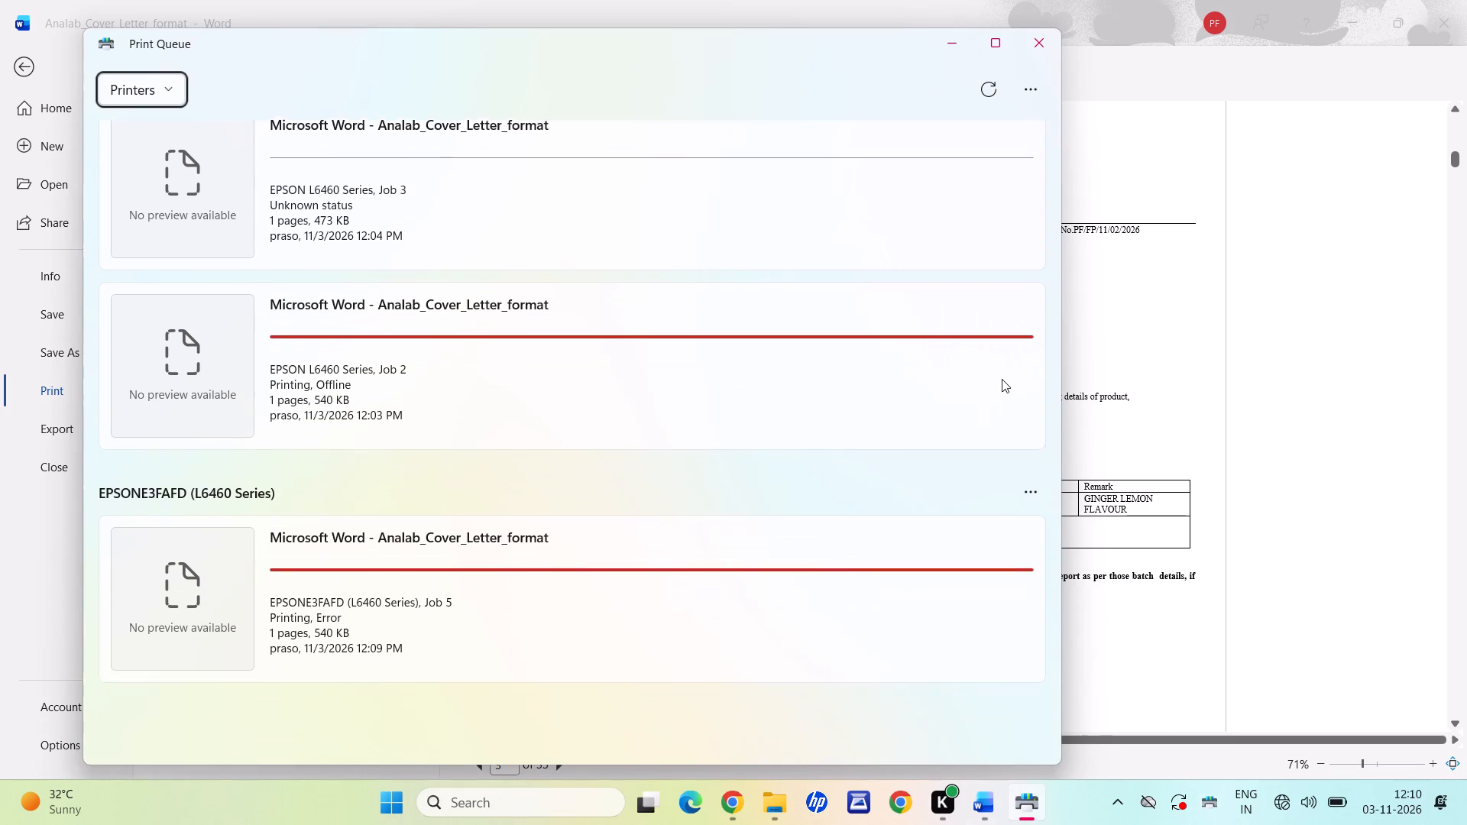
pyautogui.click(1029, 84)
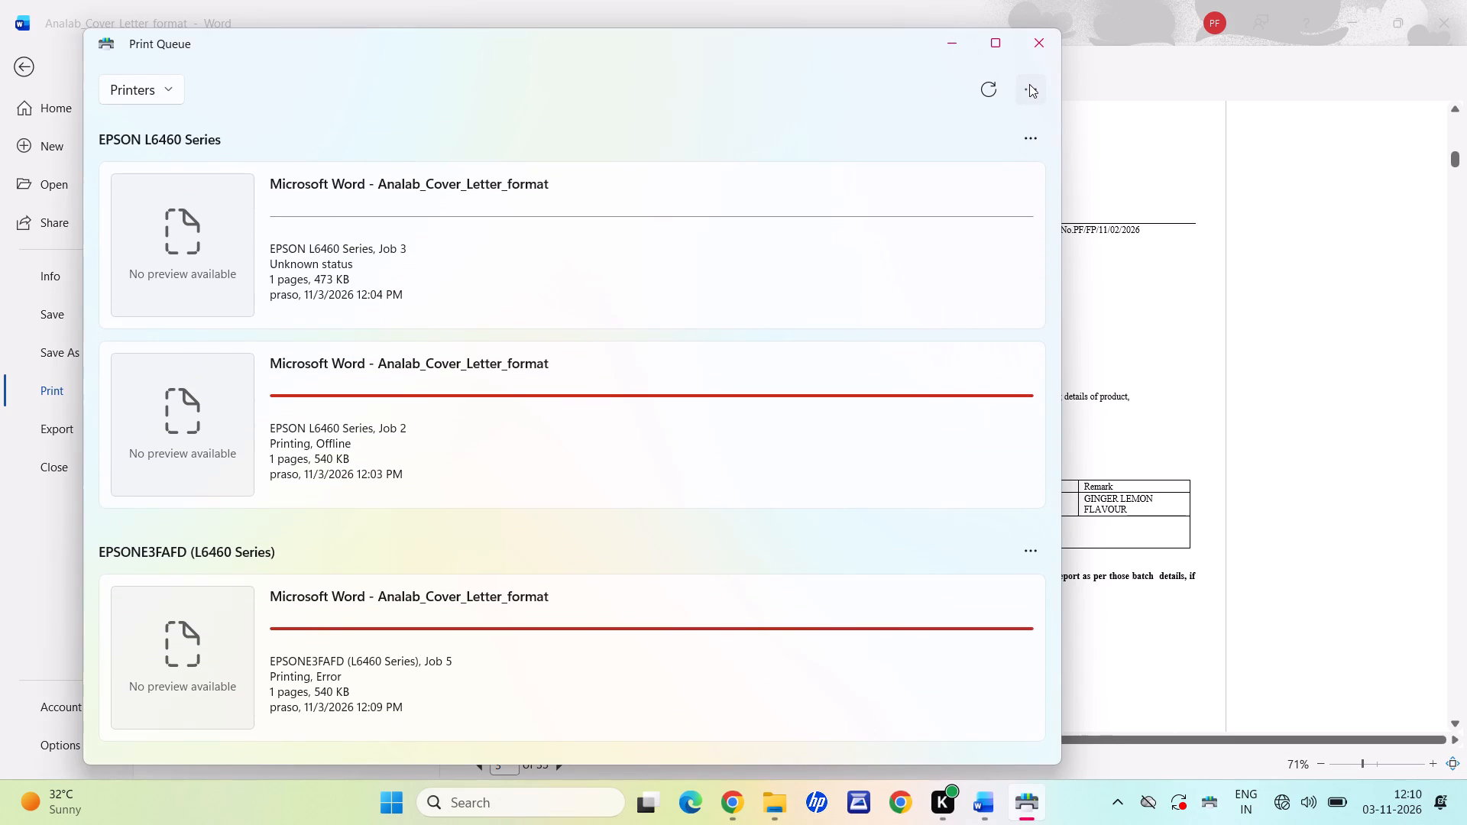
pyautogui.click(1017, 164)
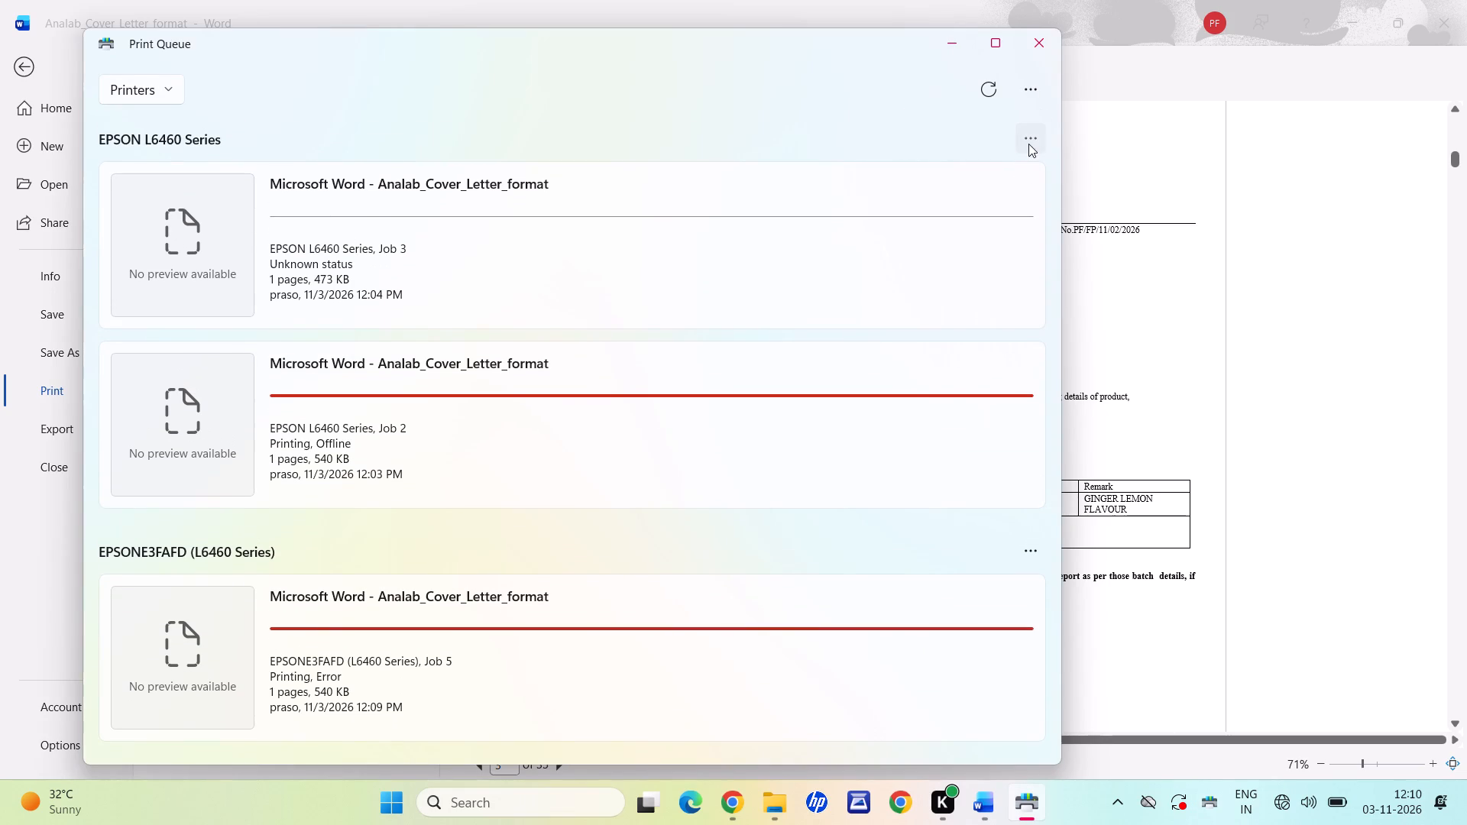
pyautogui.click(1028, 144)
pyautogui.click(983, 233)
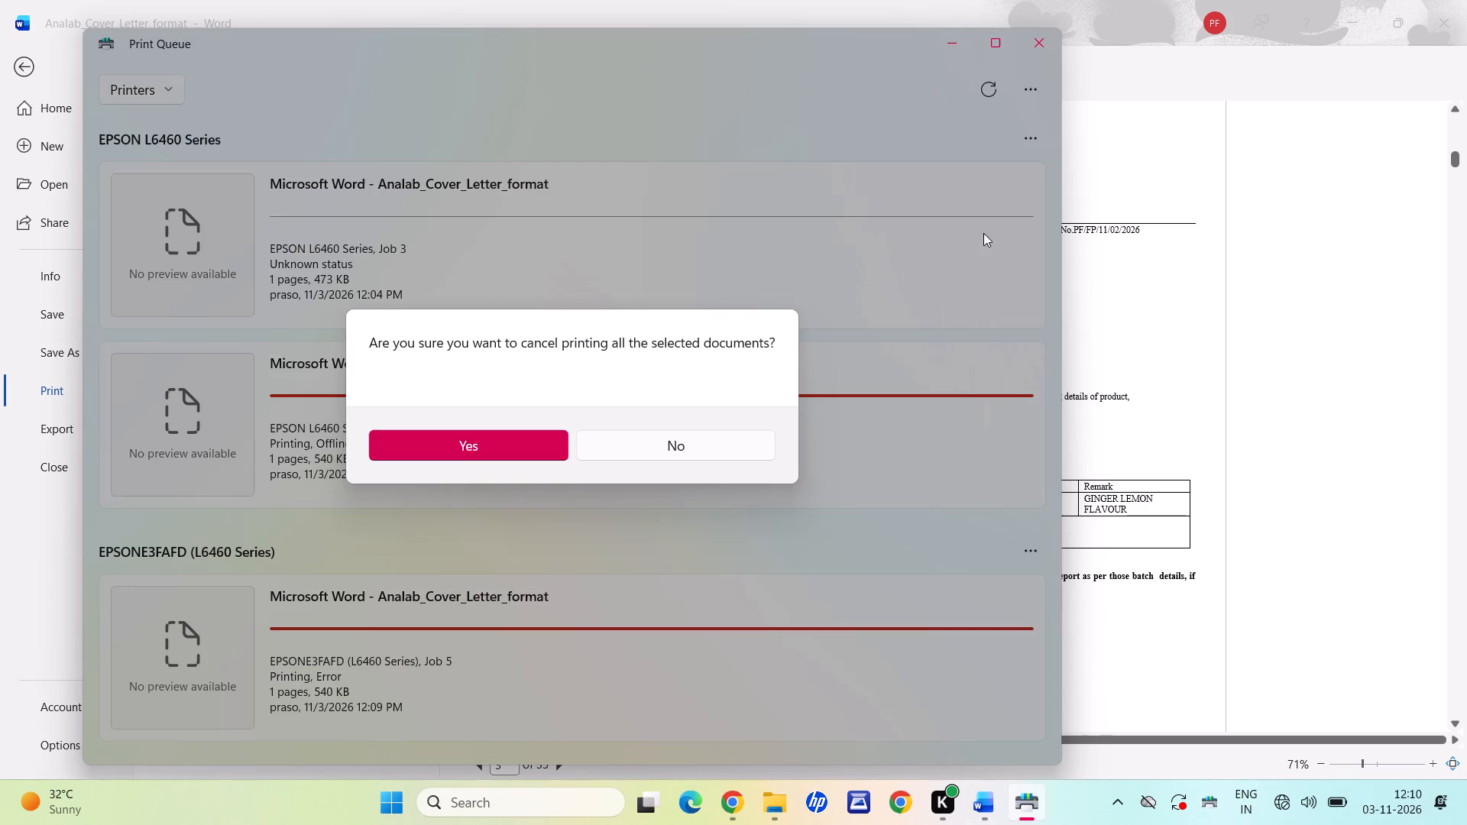
pyautogui.click(487, 450)
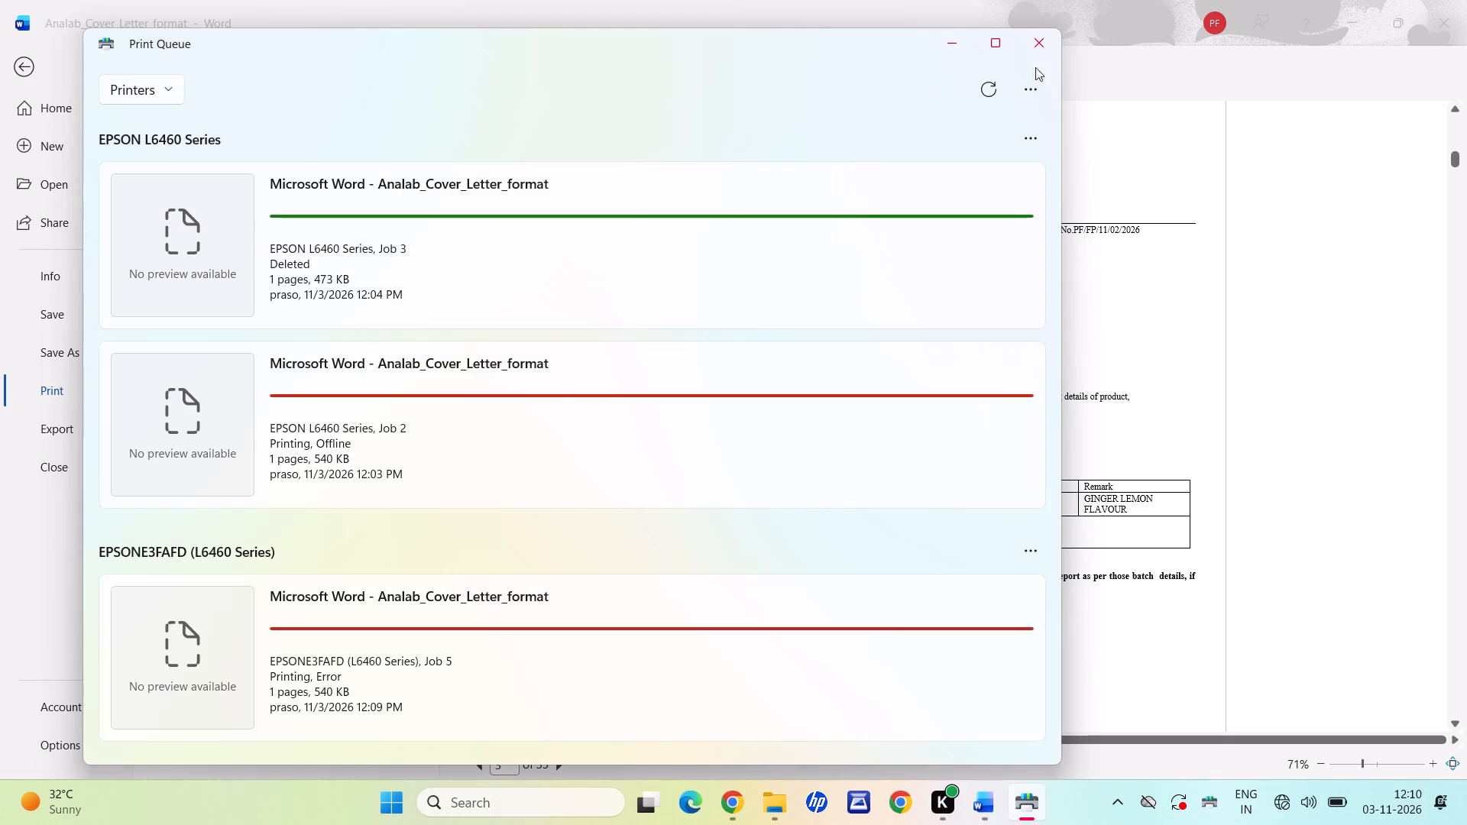
pyautogui.click(1022, 141)
pyautogui.click(1002, 228)
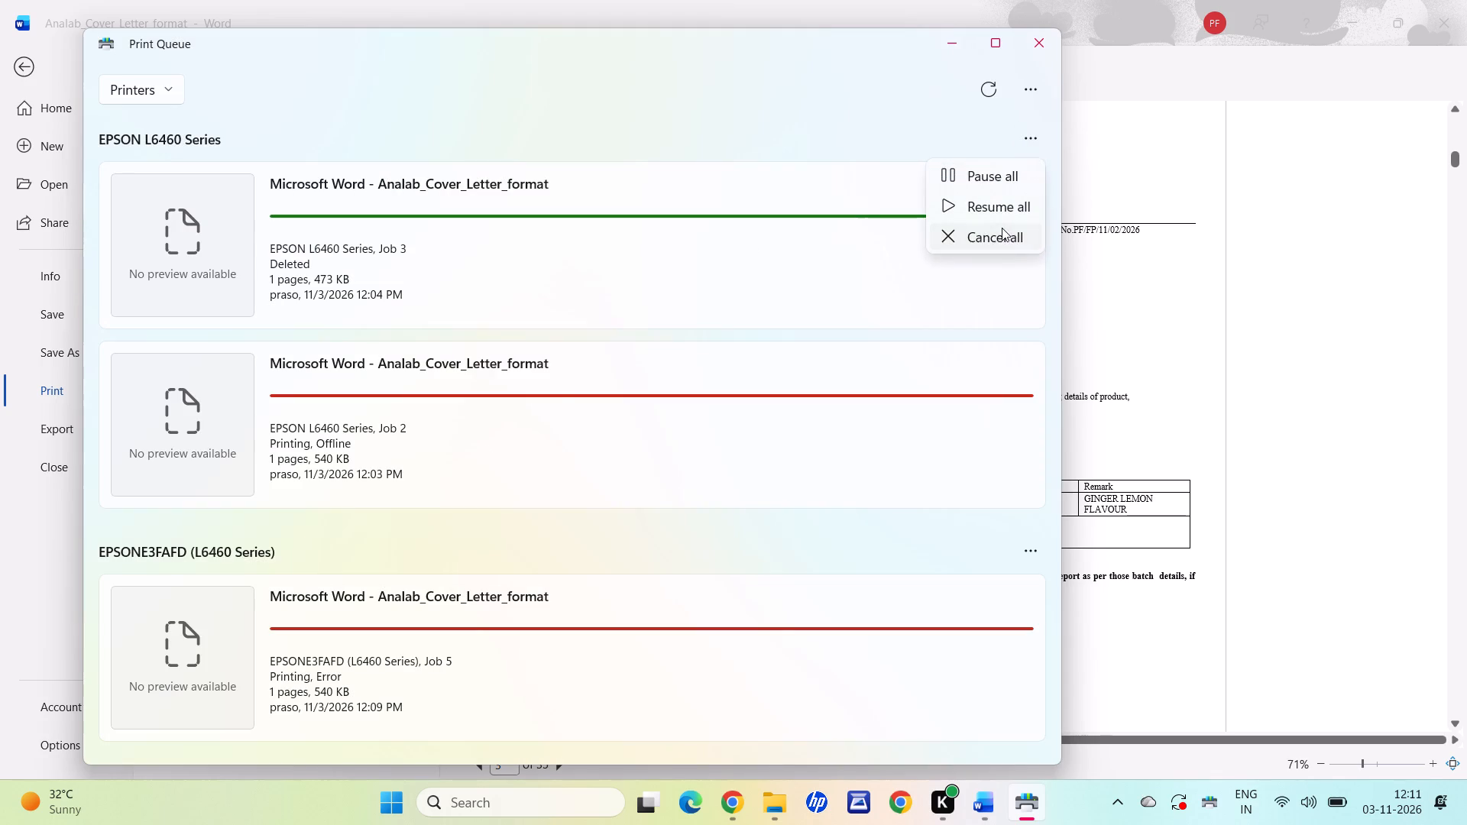
pyautogui.click(531, 433)
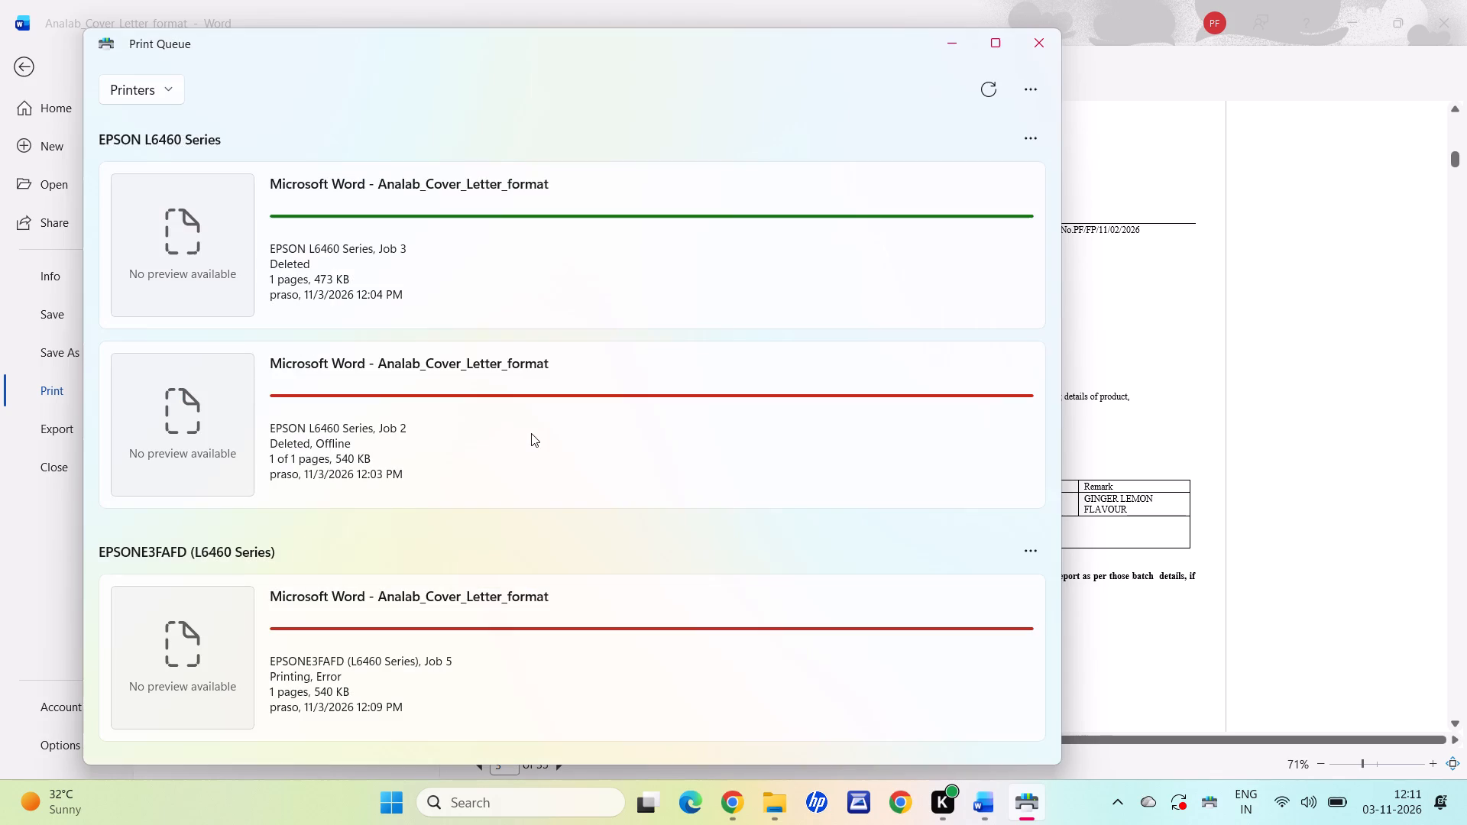
# Return to Word and print two copies of the Neposil D Lozenges letter page on EPSONE3FAFD (L6460 Series).
pyautogui.click(1130, 100)
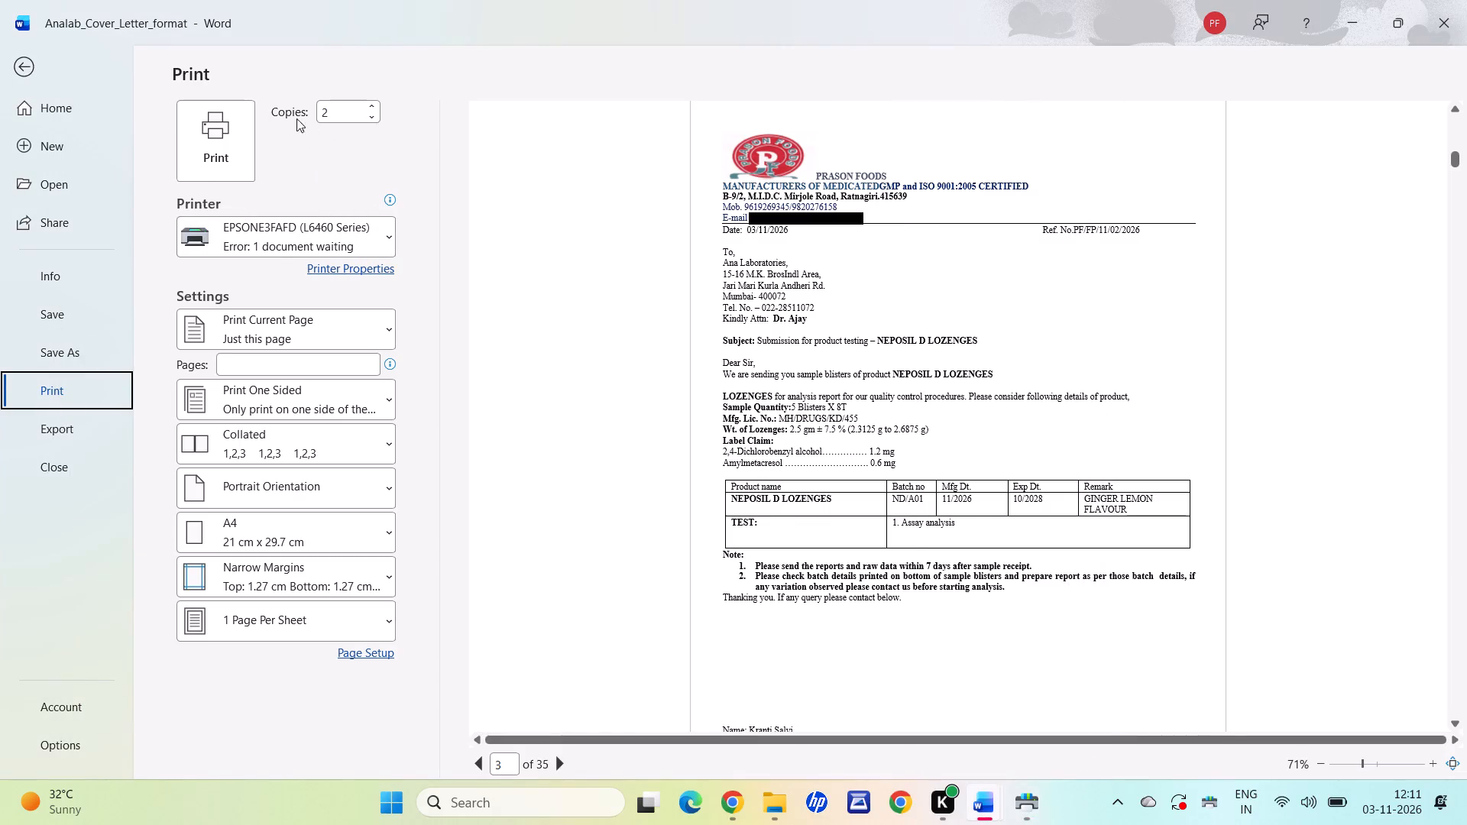
pyautogui.click(236, 134)
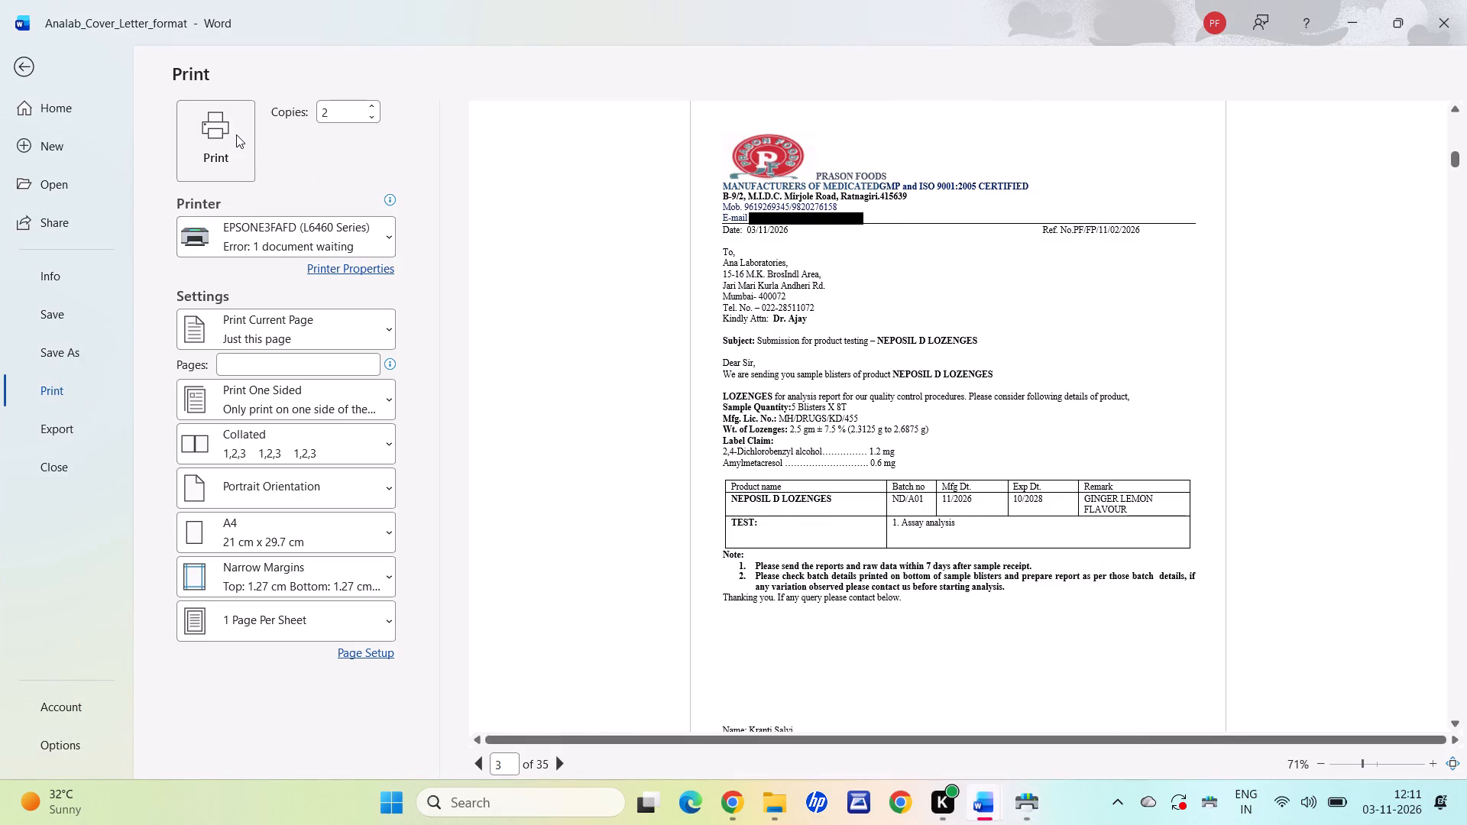
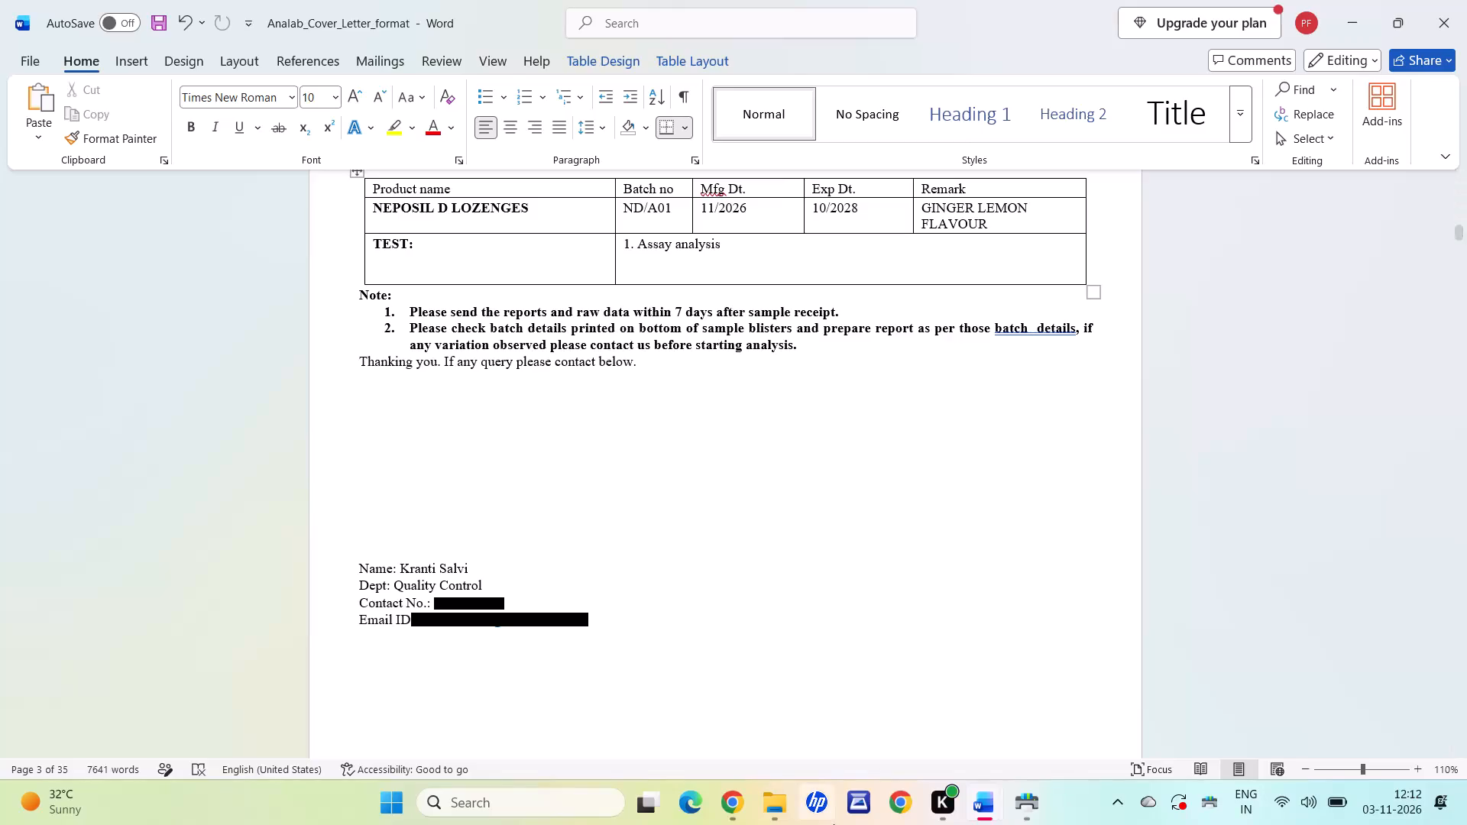
# In File Explorer, search New Volume (D:) for ANA and open Analab Address from the Kranti QC ANA LAB ADDRESS folder.
pyautogui.click(772, 797)
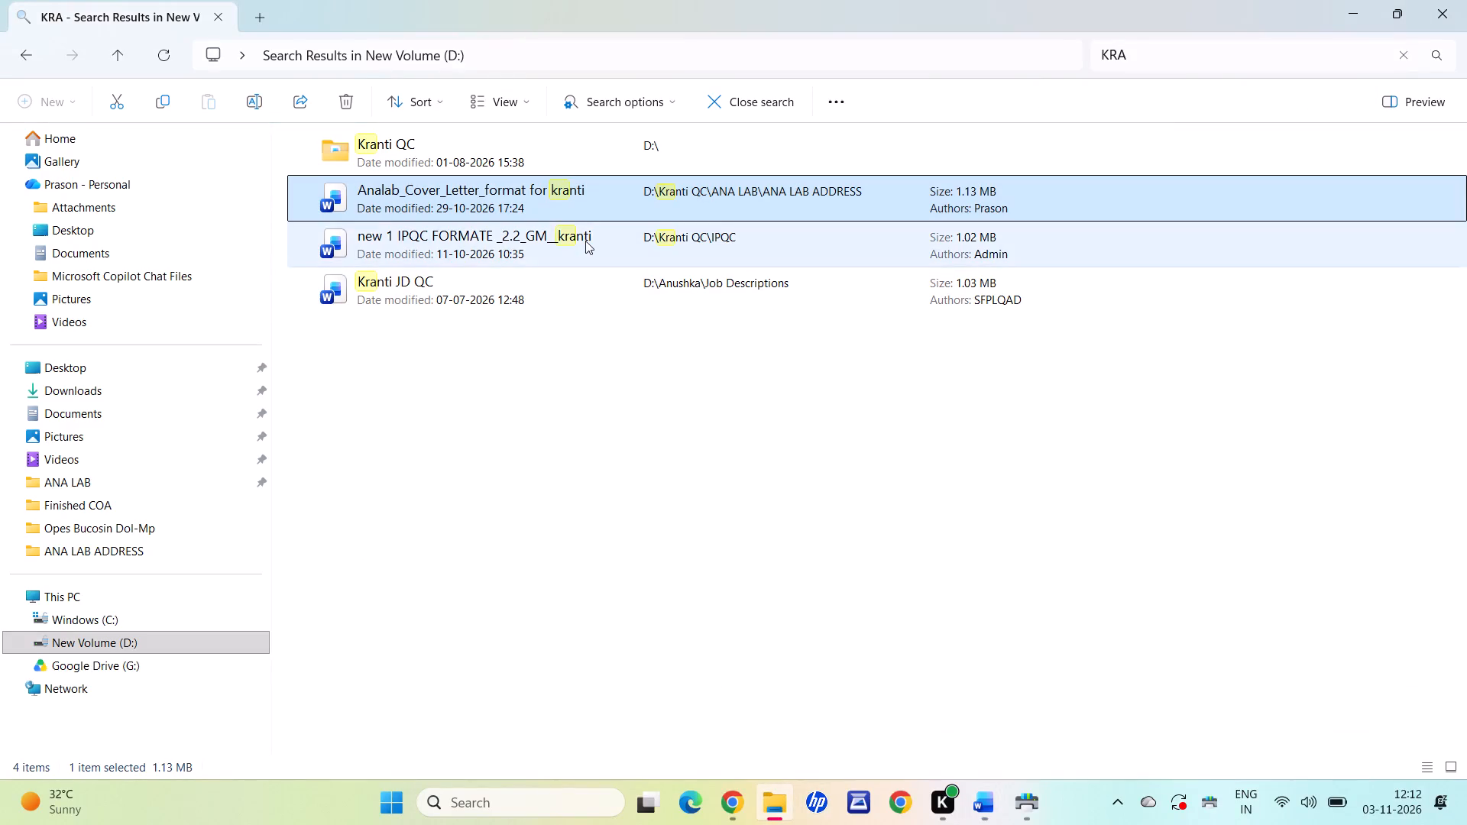
pyautogui.click(246, 639)
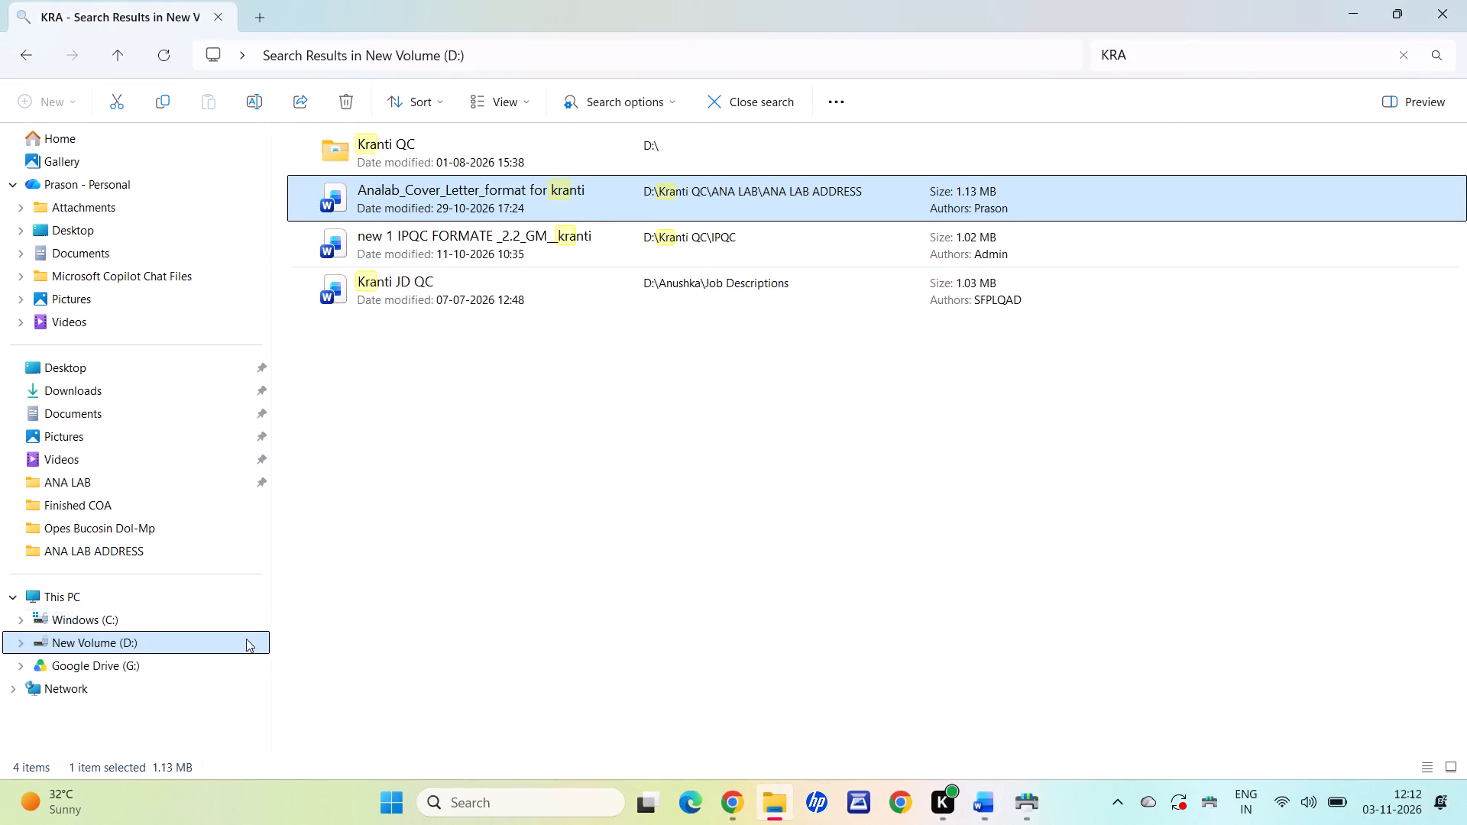
pyautogui.click(1257, 69)
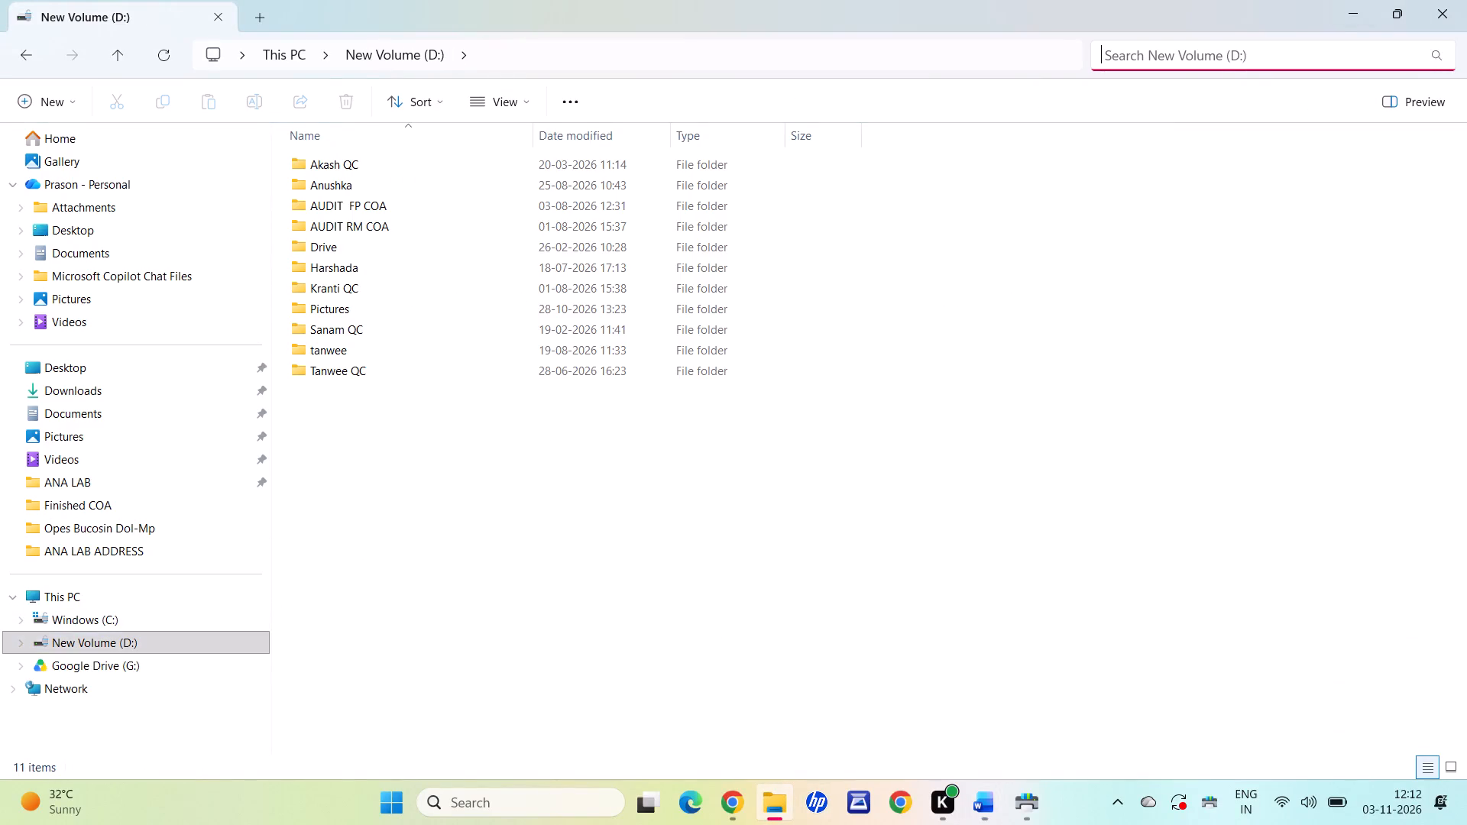
pyautogui.write('ANA')
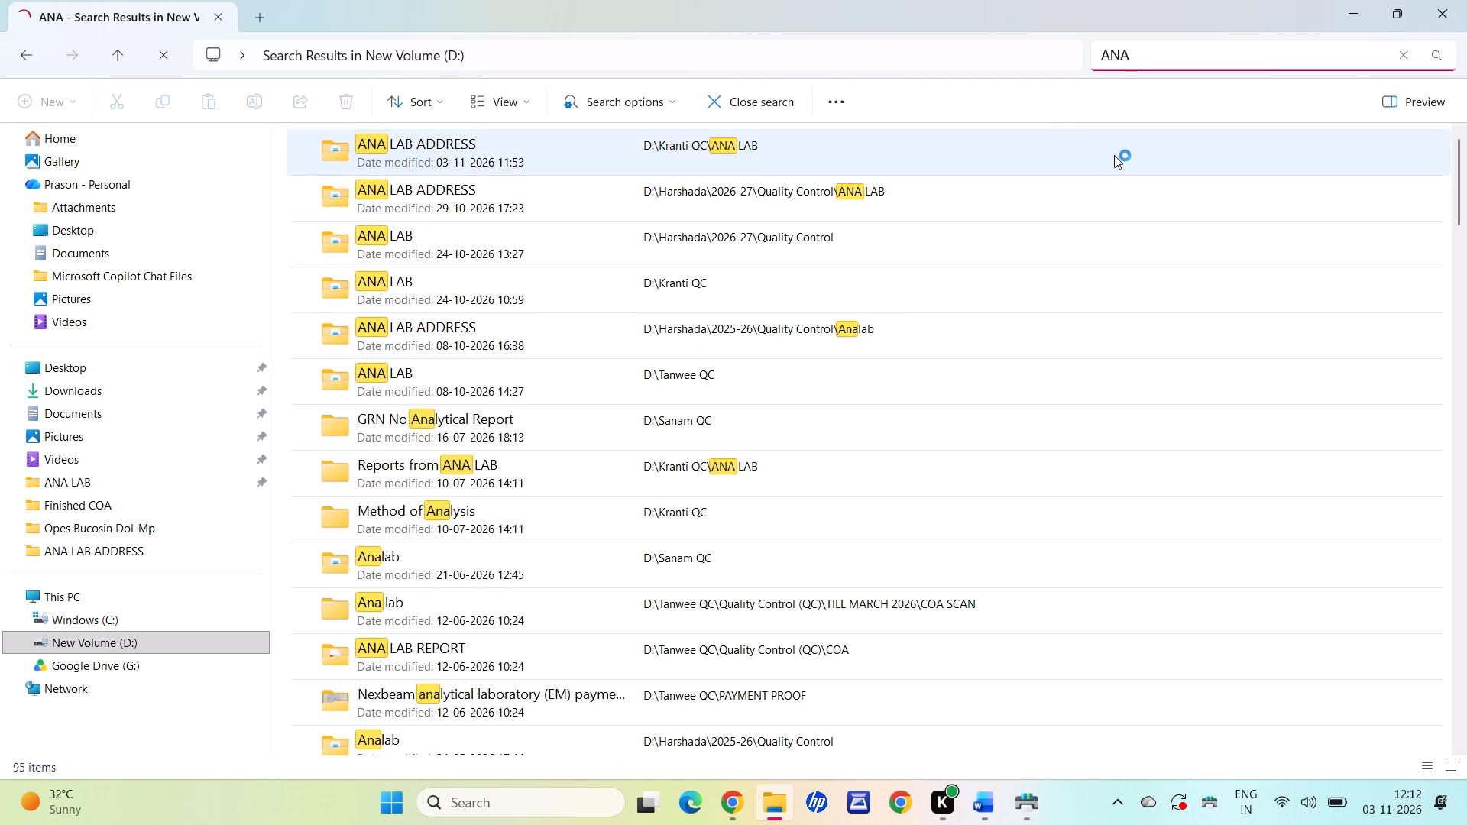
pyautogui.doubleClick(1113, 150)
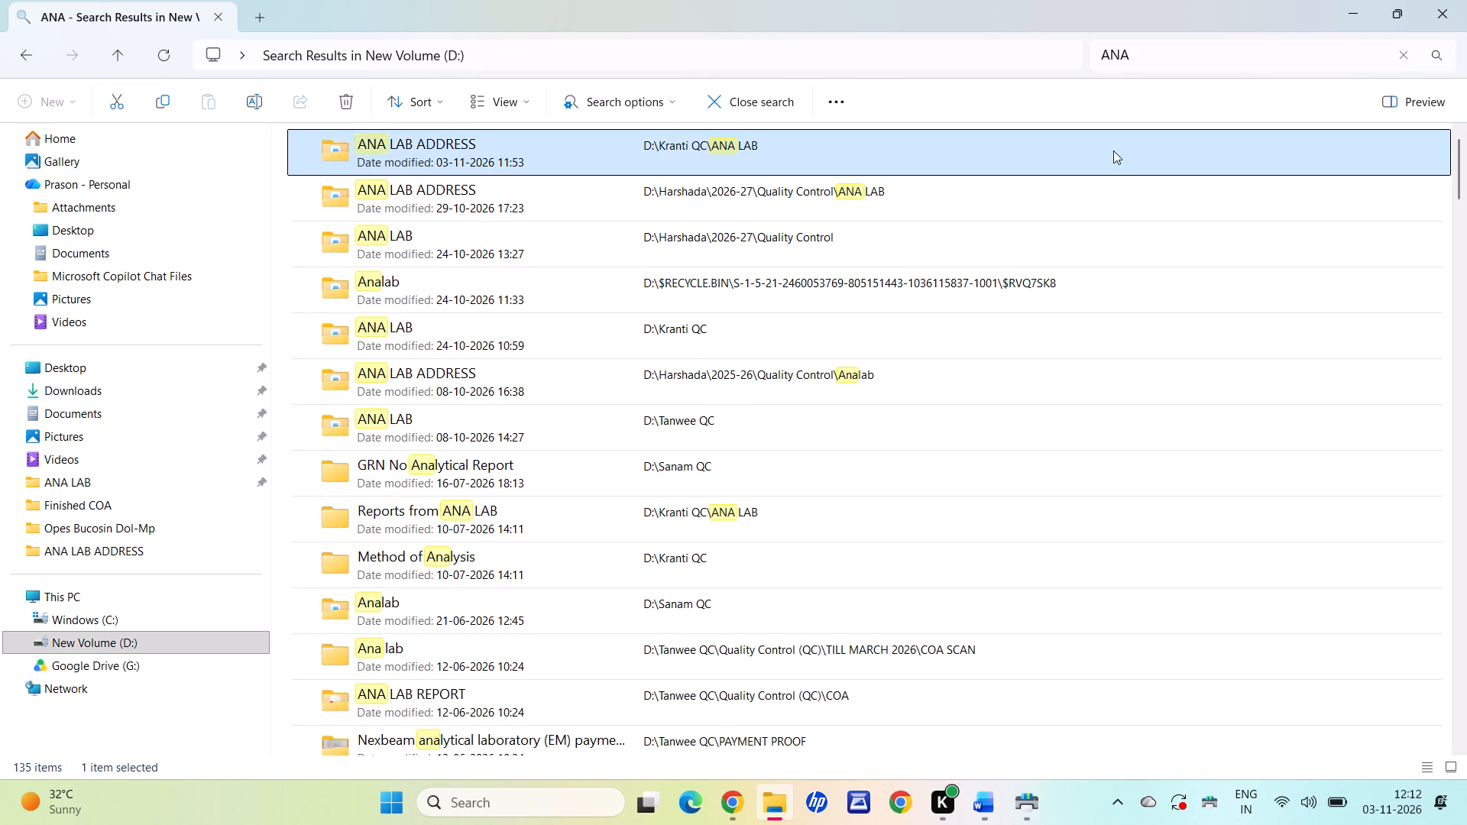
pyautogui.doubleClick(1113, 150)
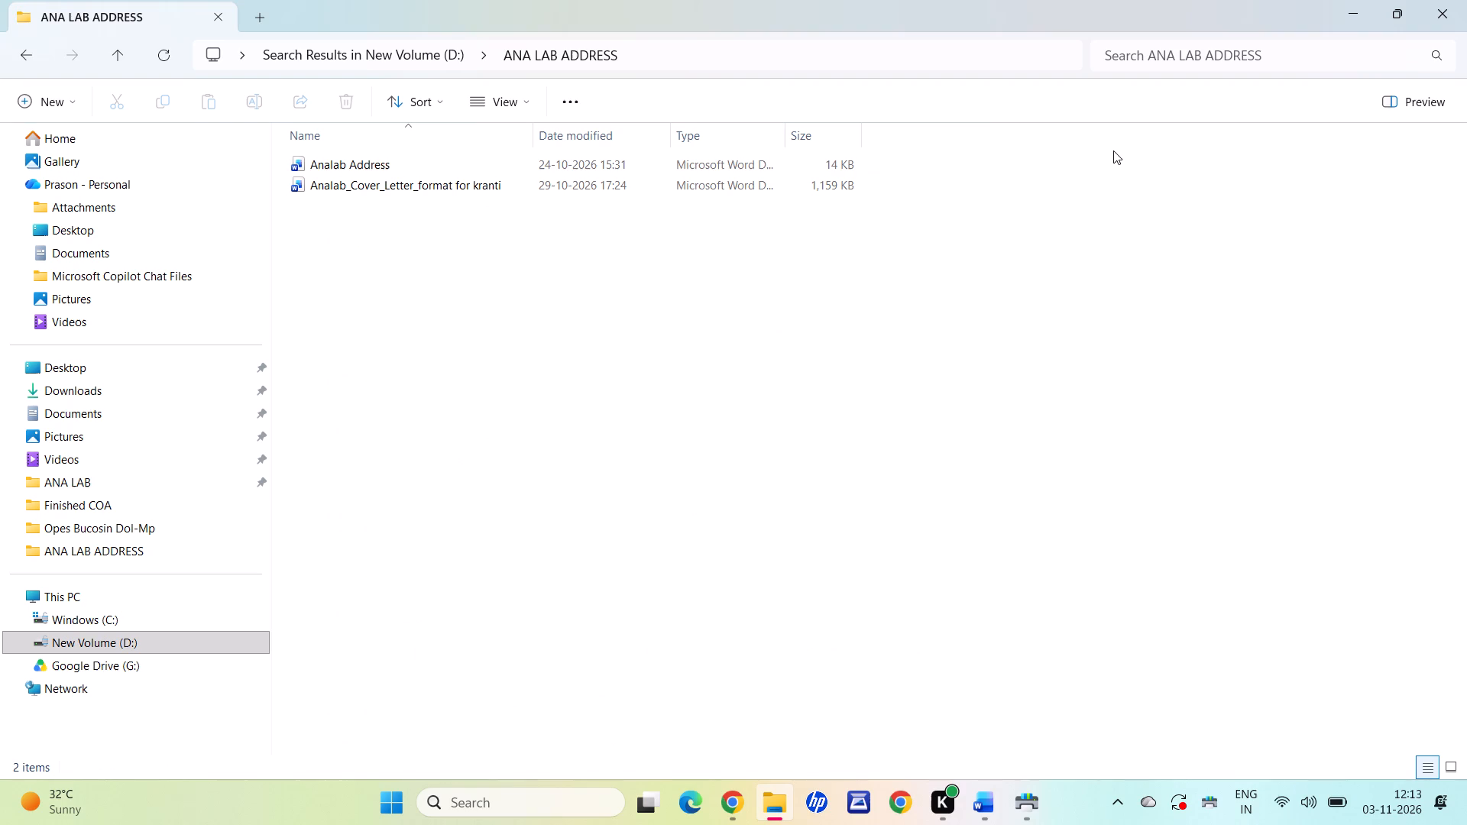
pyautogui.doubleClick(714, 163)
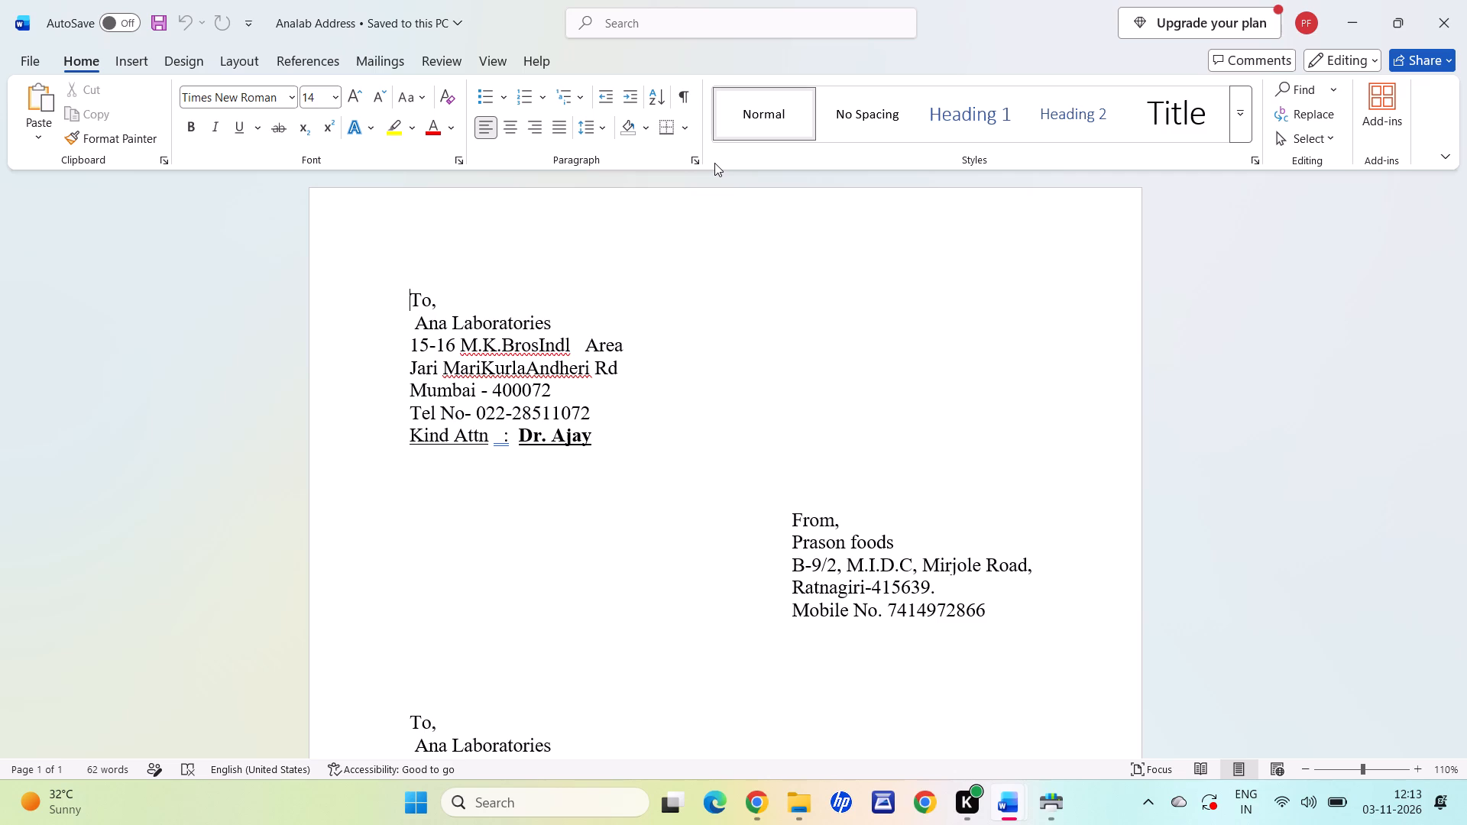
# Check the Ana Laboratories address sheet and open its print settings.
pyautogui.scroll(-3, 836, 296)
pyautogui.scroll(2, 836, 296)
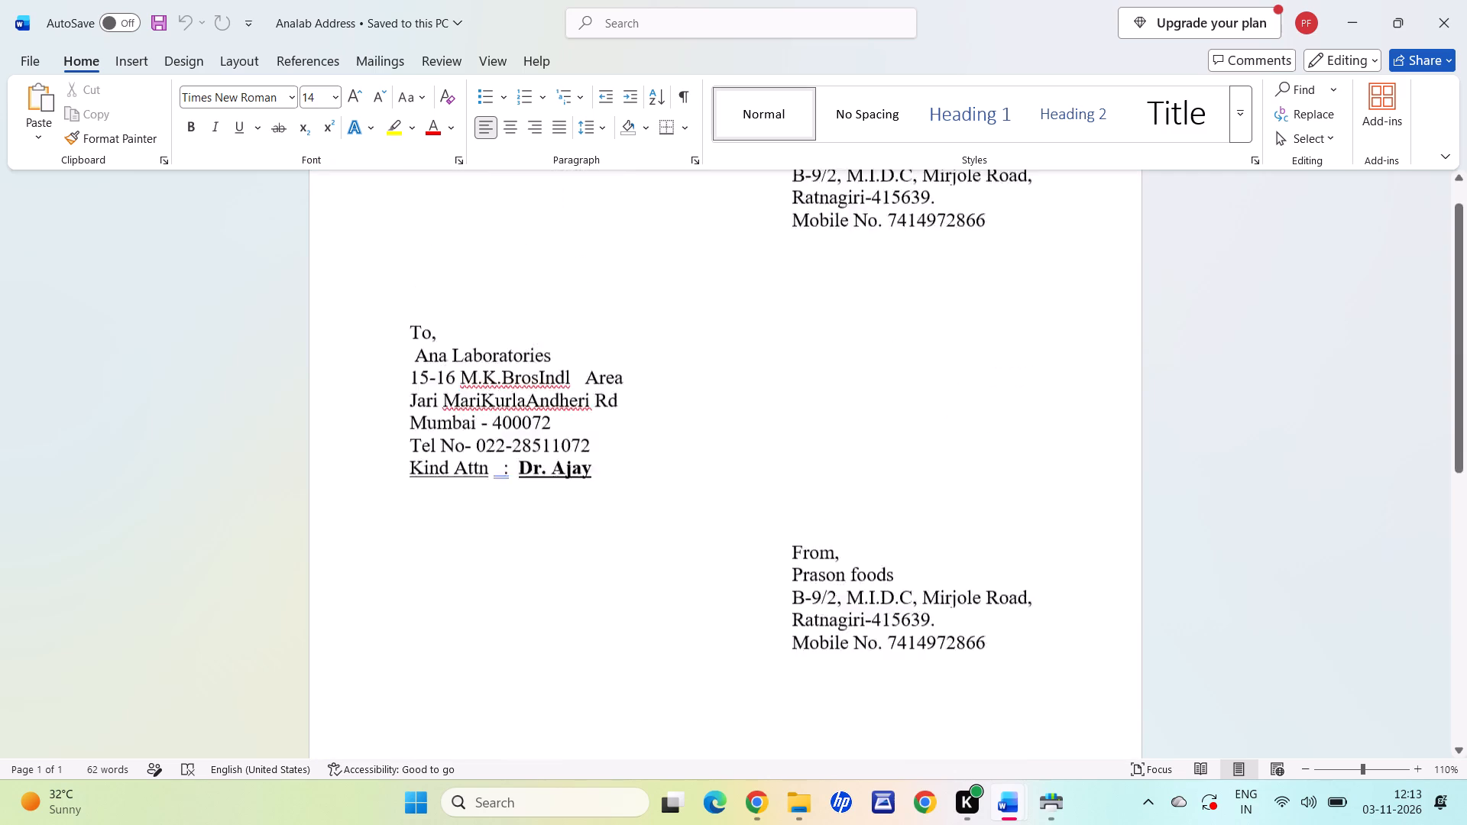
pyautogui.scroll(2, 836, 296)
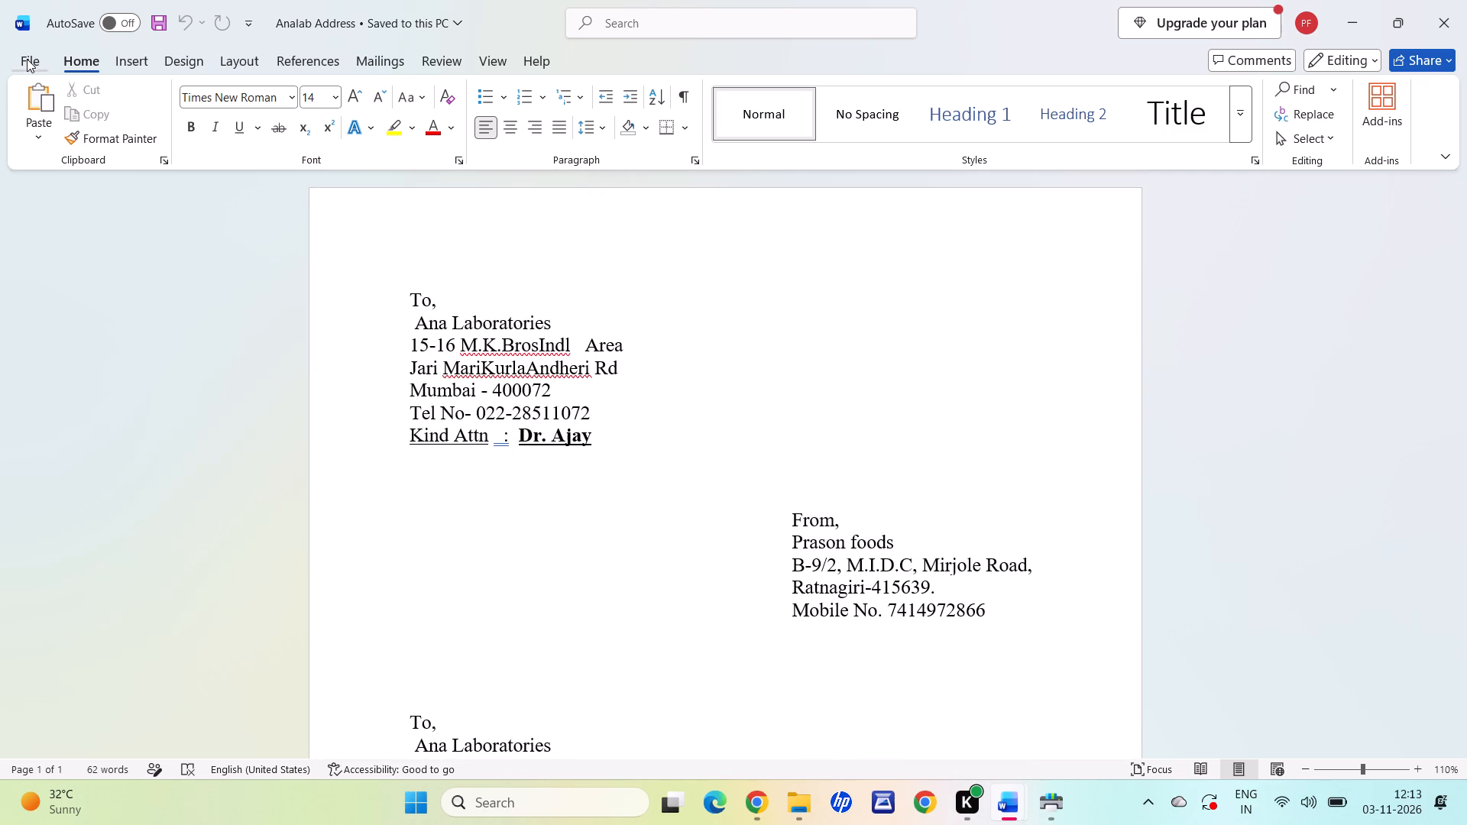
pyautogui.click(27, 59)
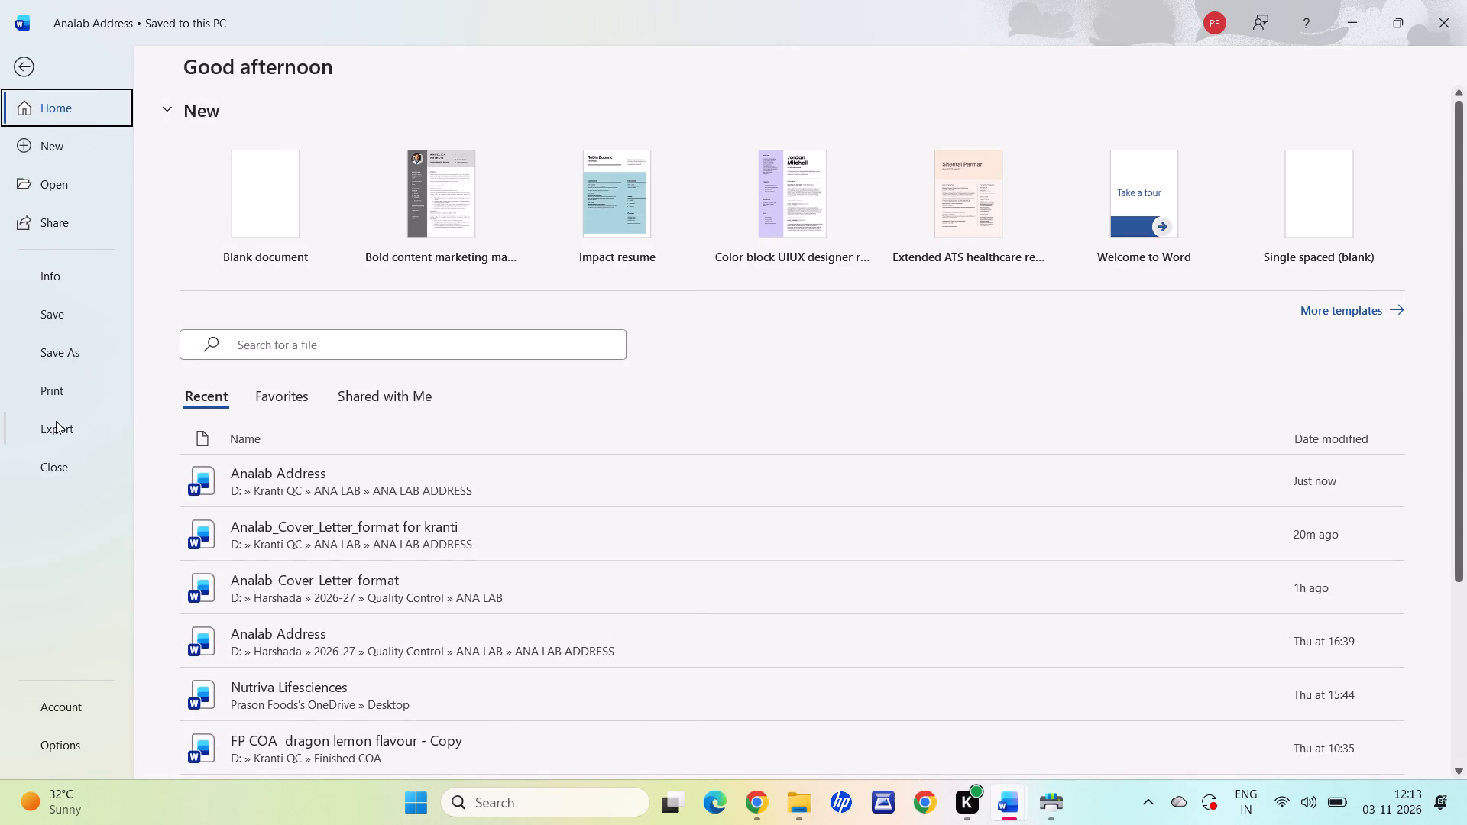
pyautogui.click(63, 393)
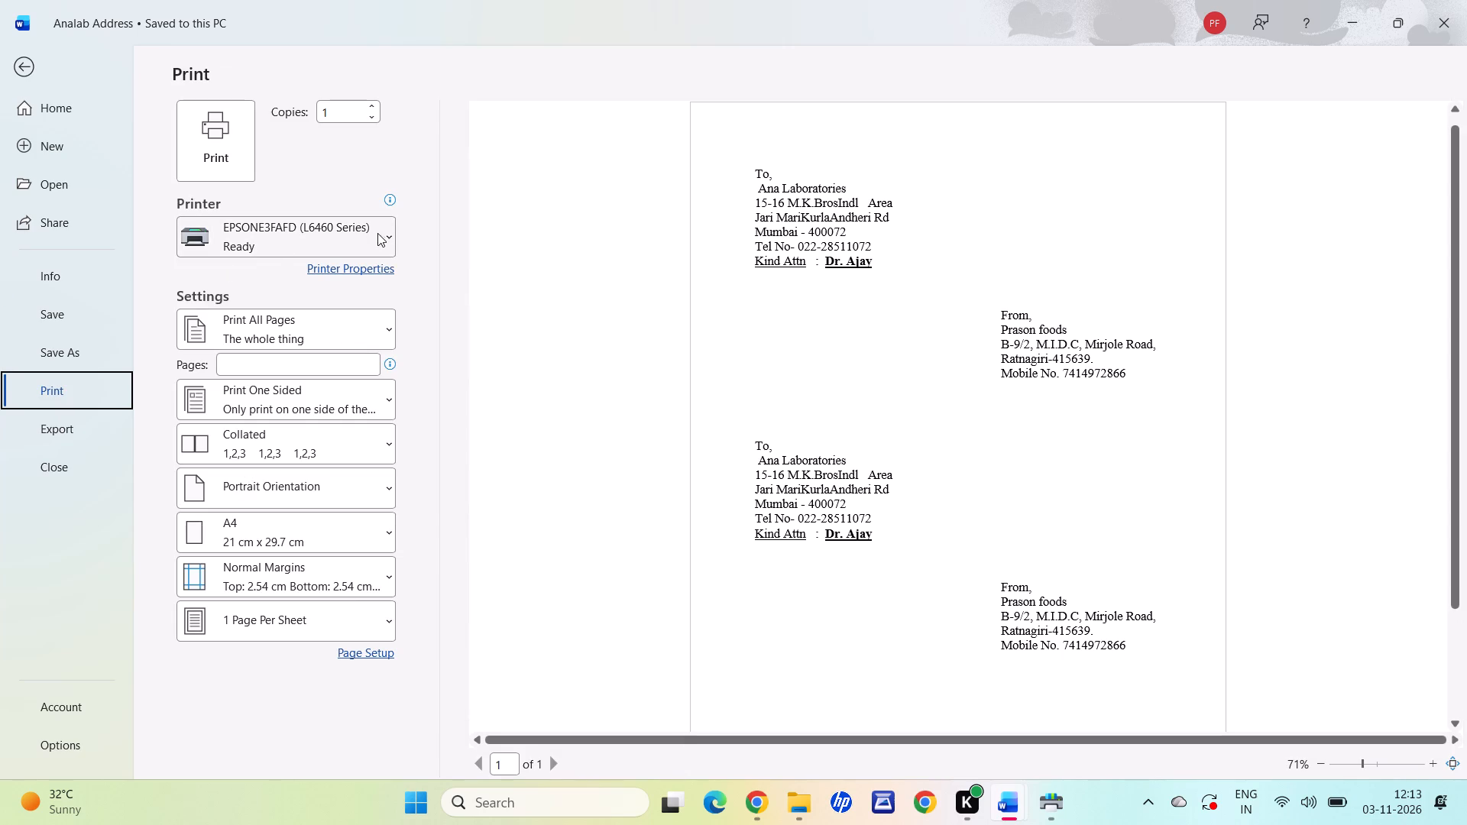
# Print one copy of the Analab Address sheet on EPSONE3FAFD (L6460 Series).
pyautogui.click(229, 141)
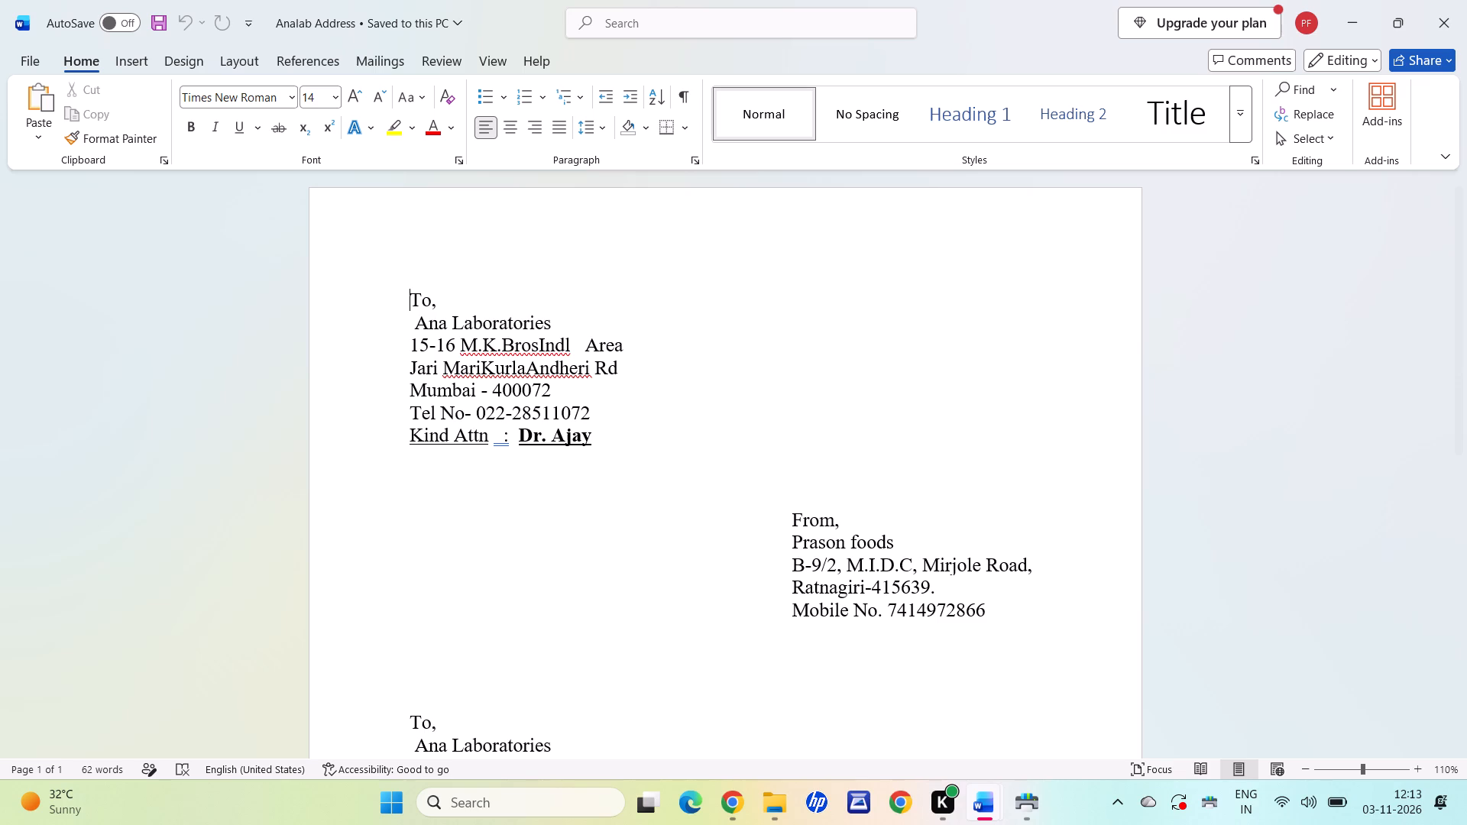
# Remove the spaces between "Kind Attn" and the colon in the first Ana Laboratories address block.
pyautogui.click(503, 442)
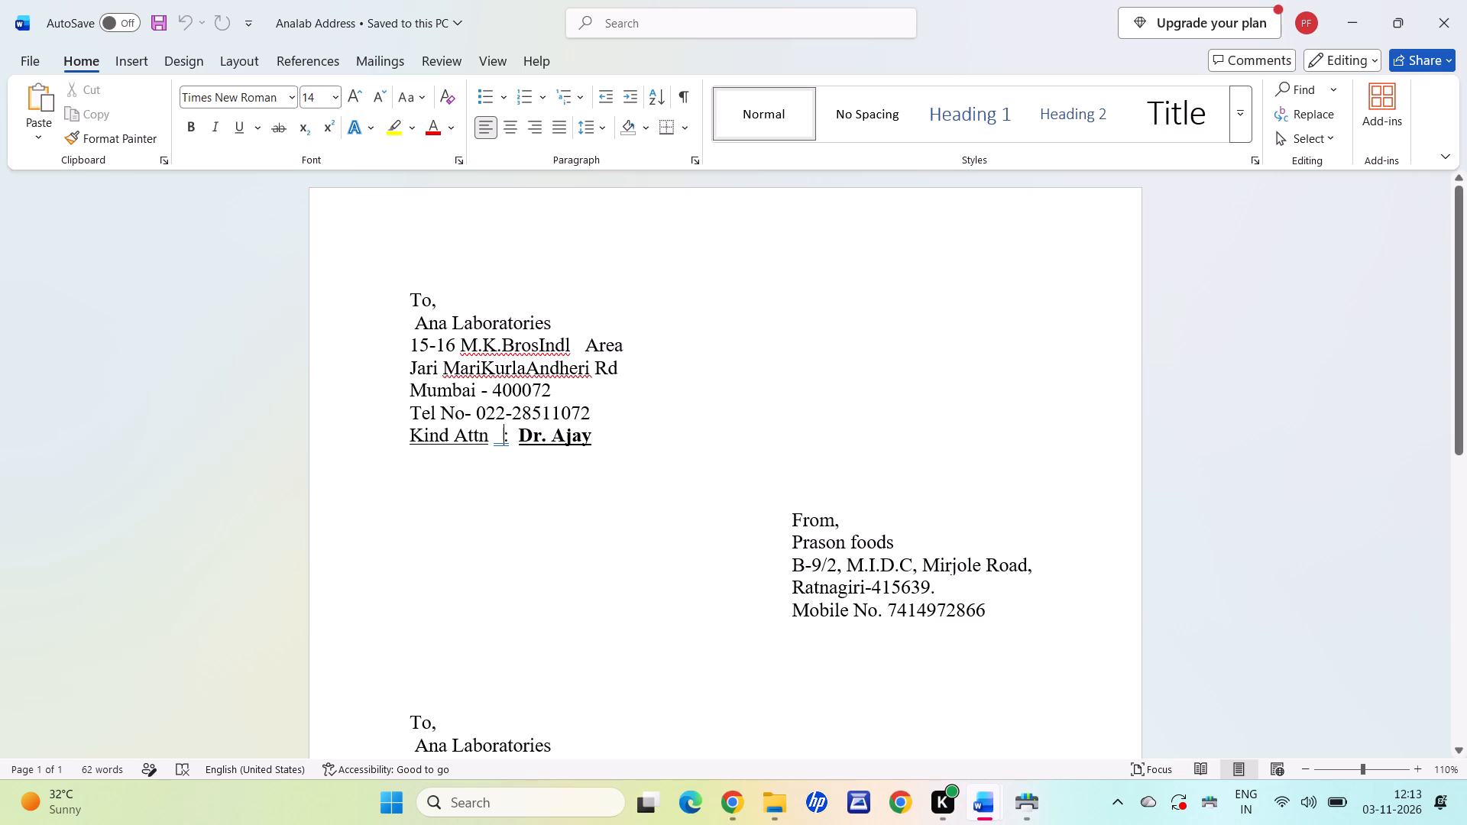
pyautogui.press('BackSpace')
pyautogui.press('BackSpace')
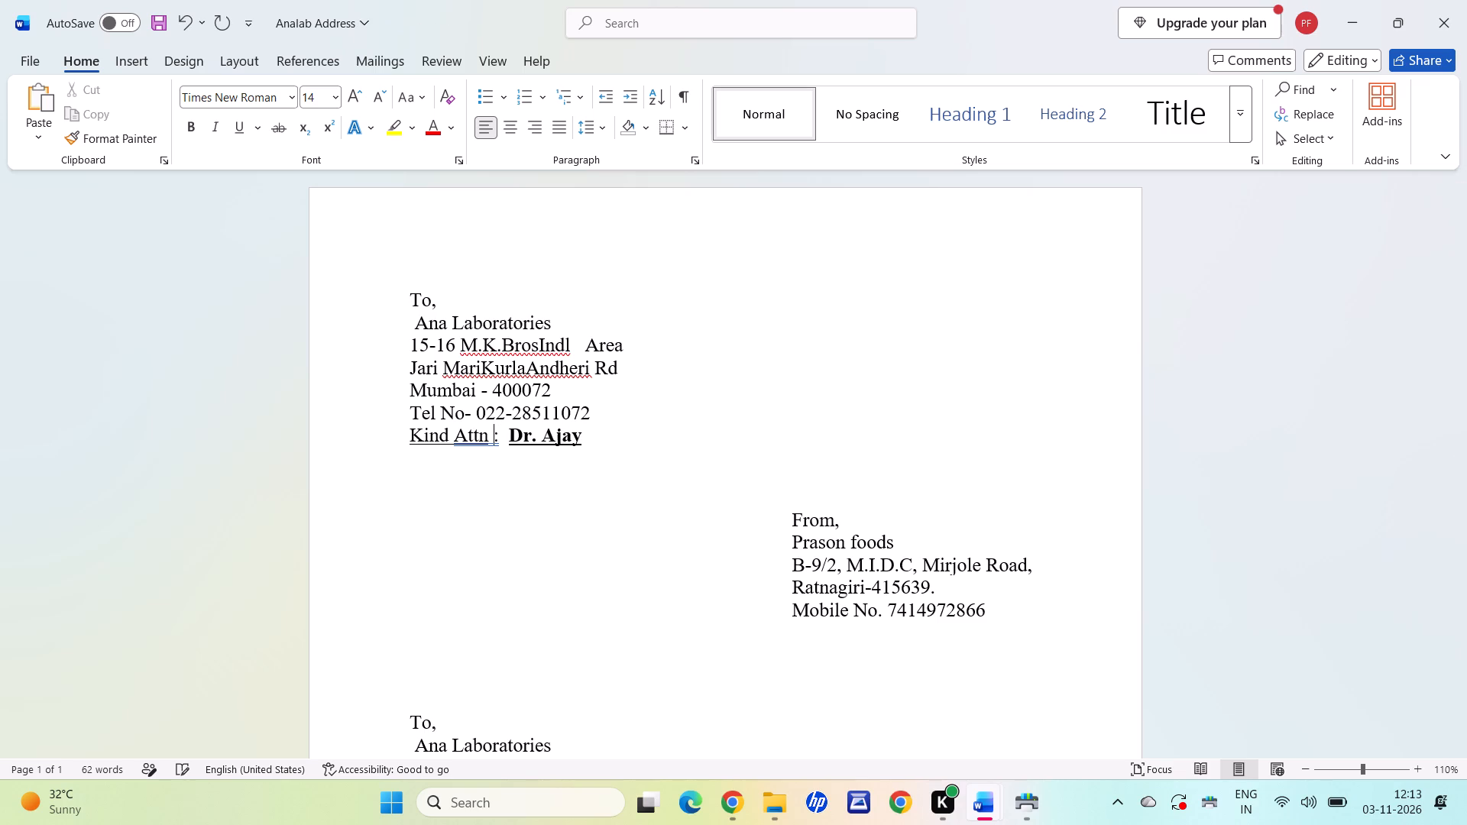
pyautogui.press('BackSpace')
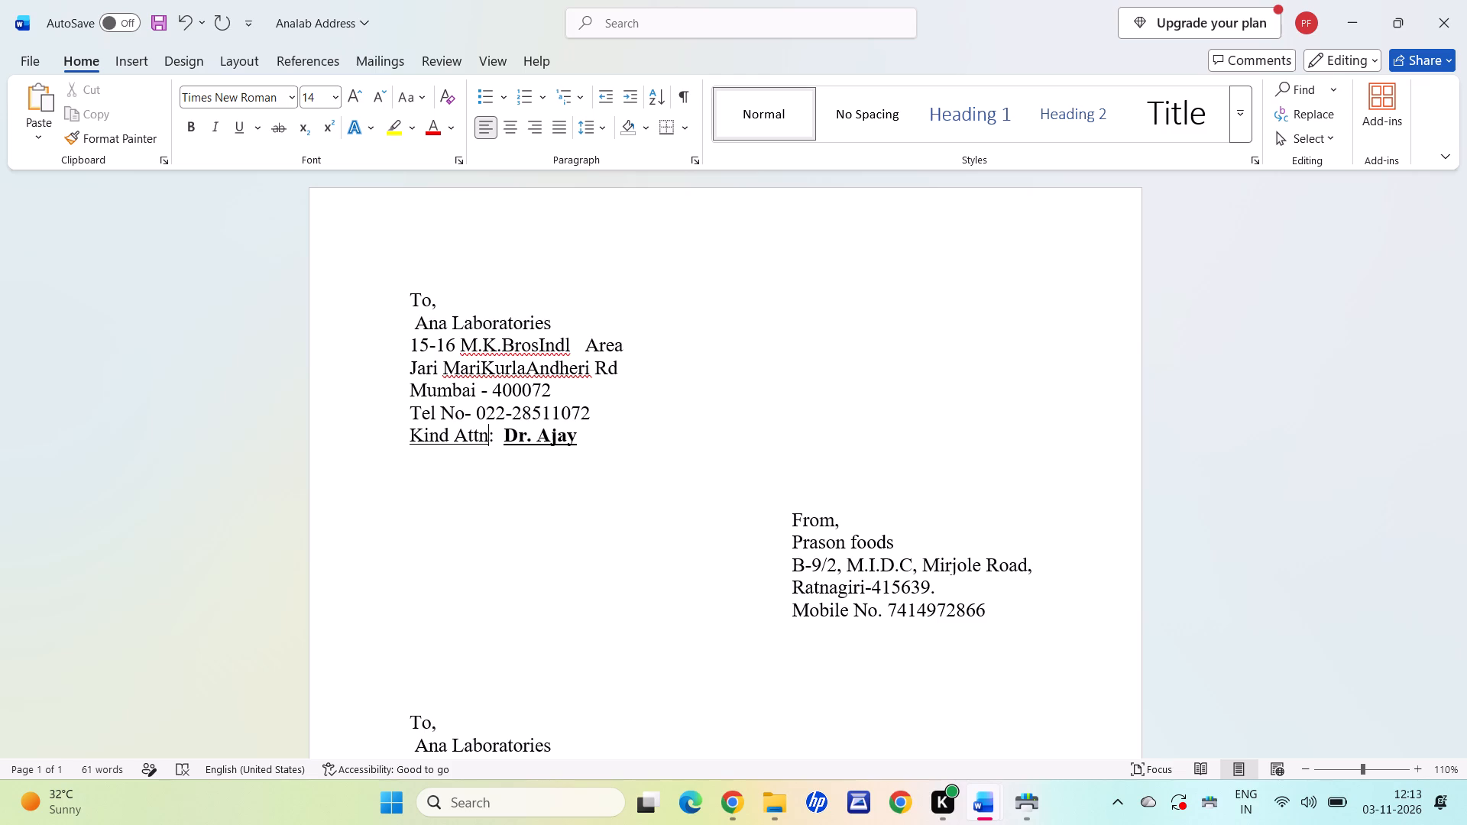
# Examine the second Ana Laboratories address block further down the sheet.
pyautogui.scroll(-1, 503, 442)
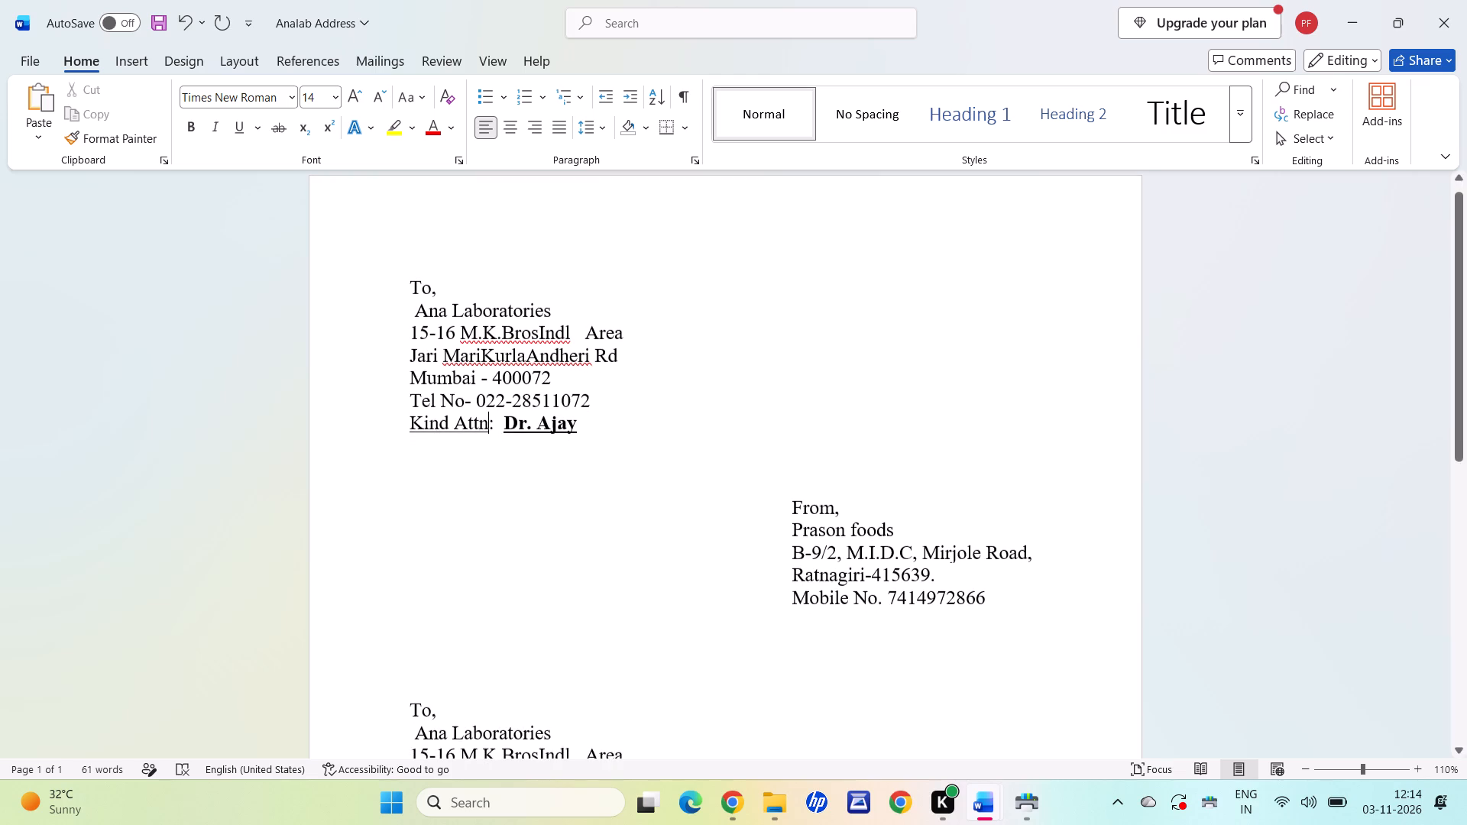
pyautogui.scroll(-2, 503, 442)
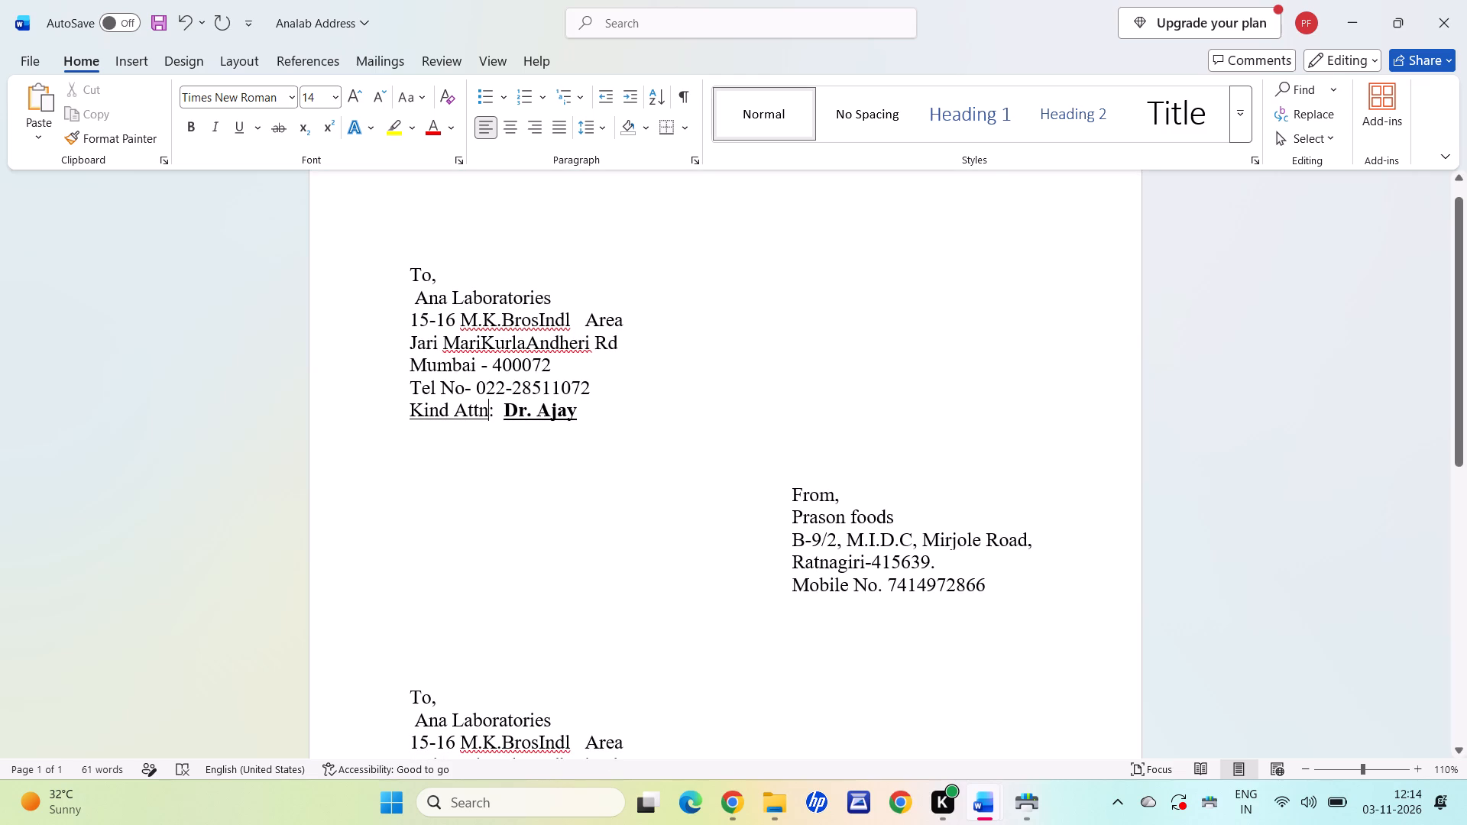
pyautogui.scroll(-3, 503, 442)
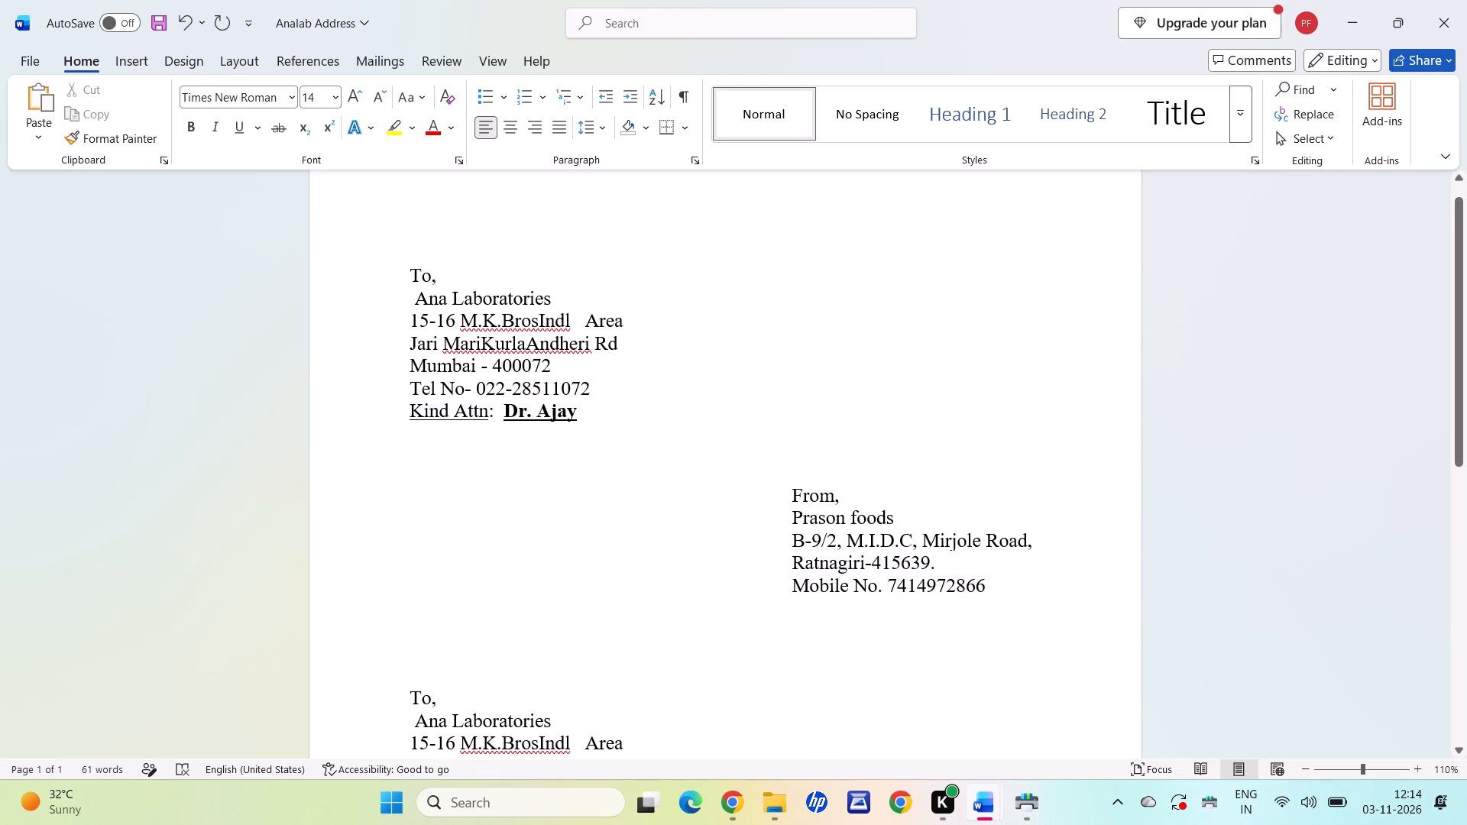
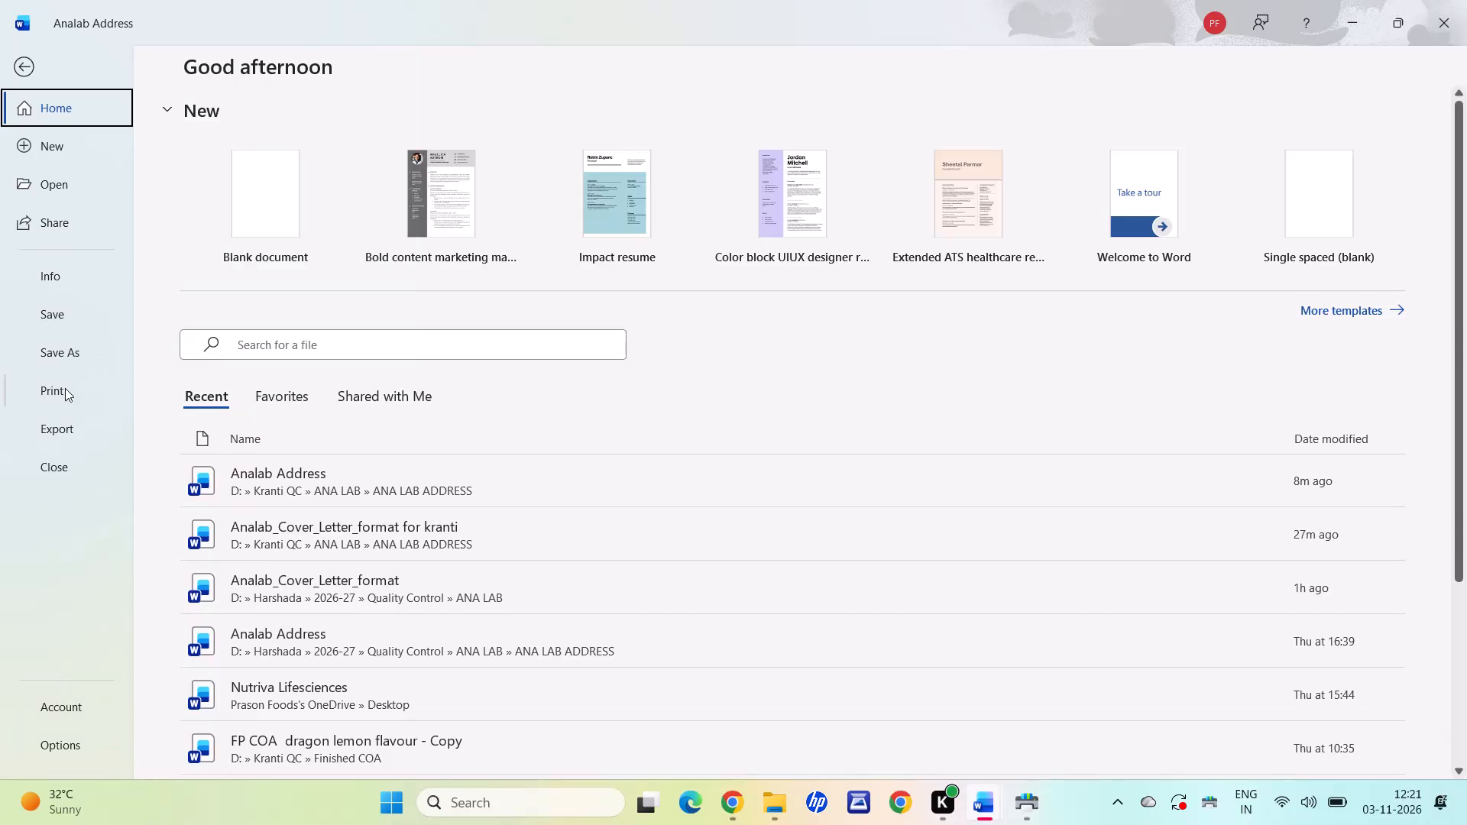
# Print one copy of the Ana Laboratories address sheet on the EPSONE3FAFD (L6460 Series) printer.
pyautogui.click(57, 393)
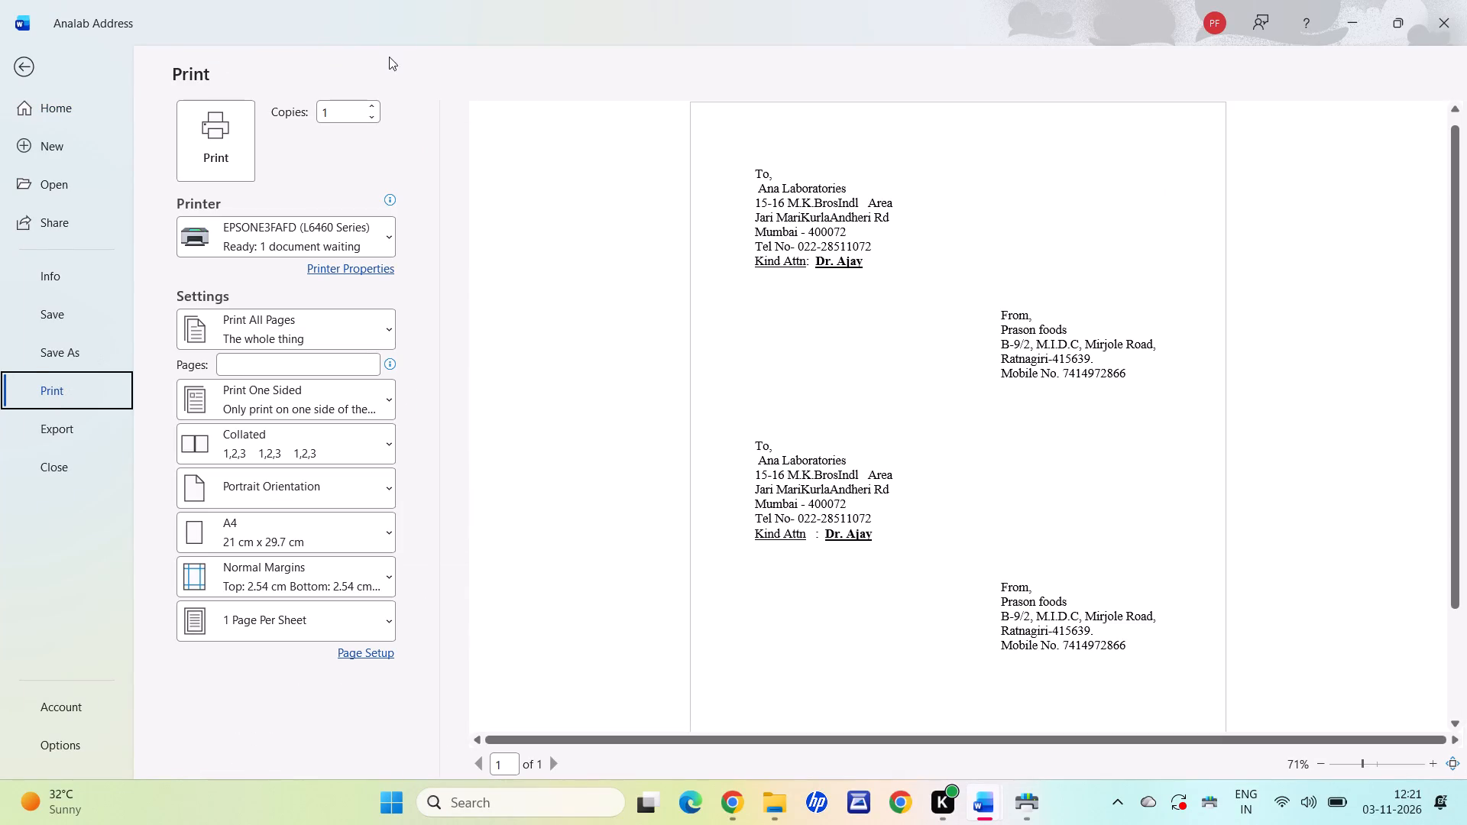
pyautogui.click(221, 164)
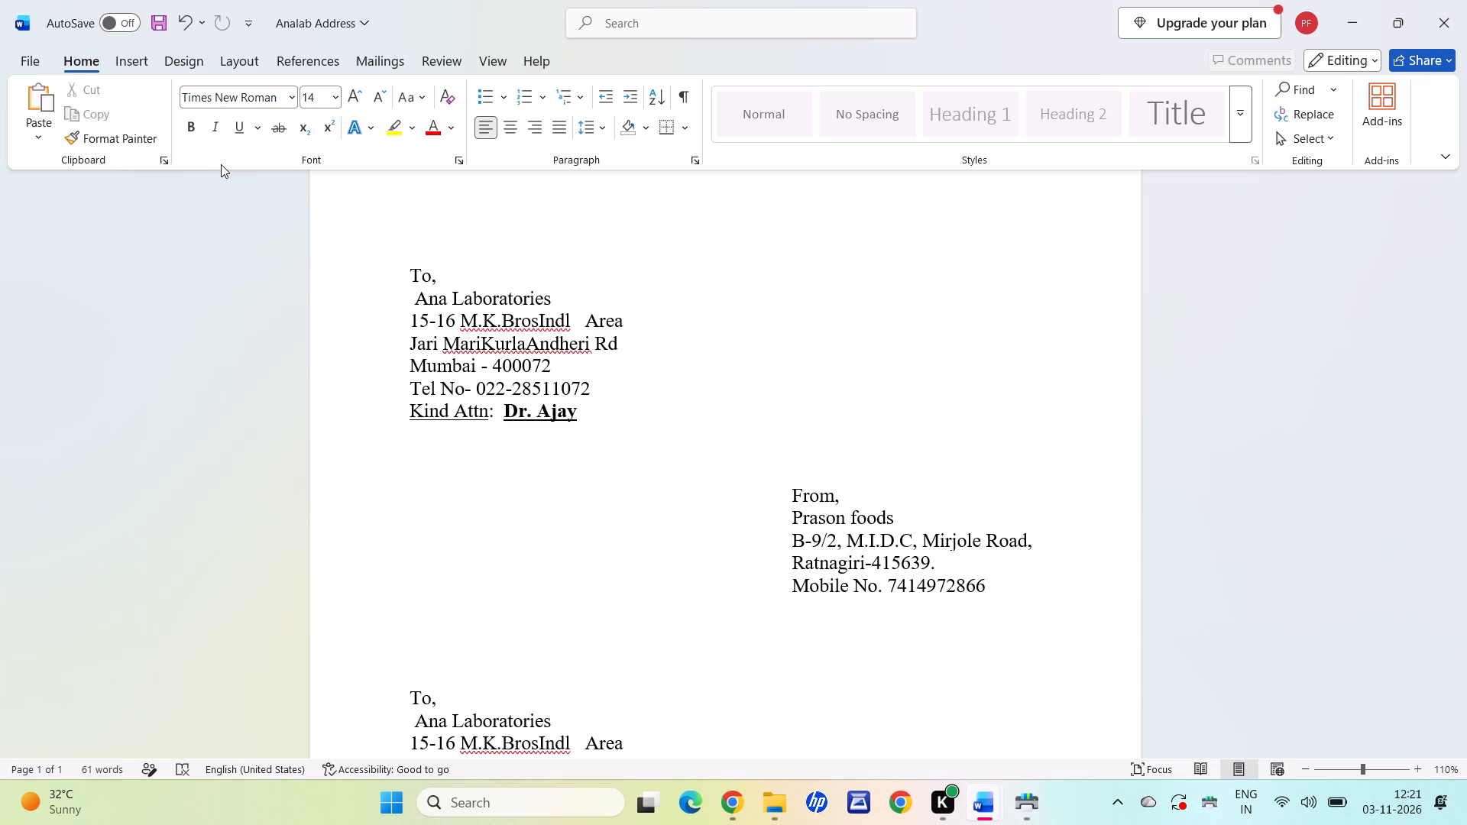